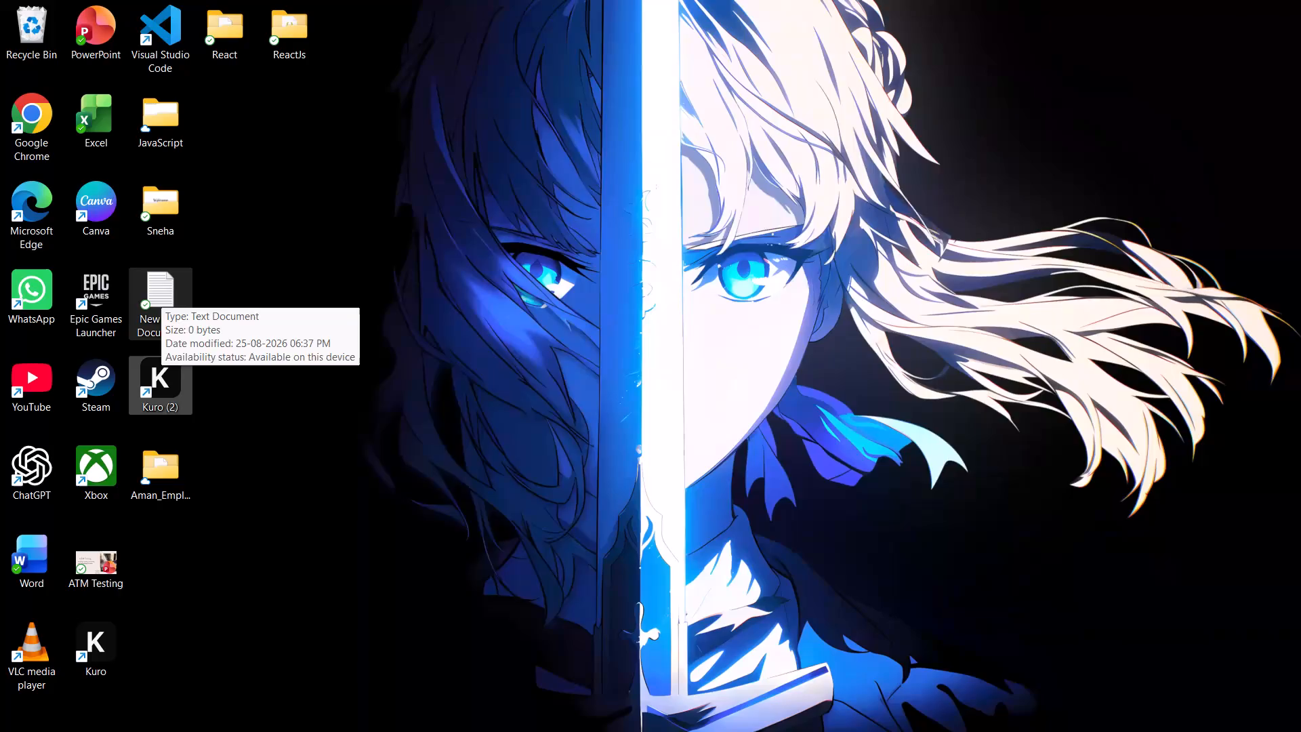
Switch to Canva and go to slide 5, "Build Confidence", of the job interview presentation.
double_click(98, 190)
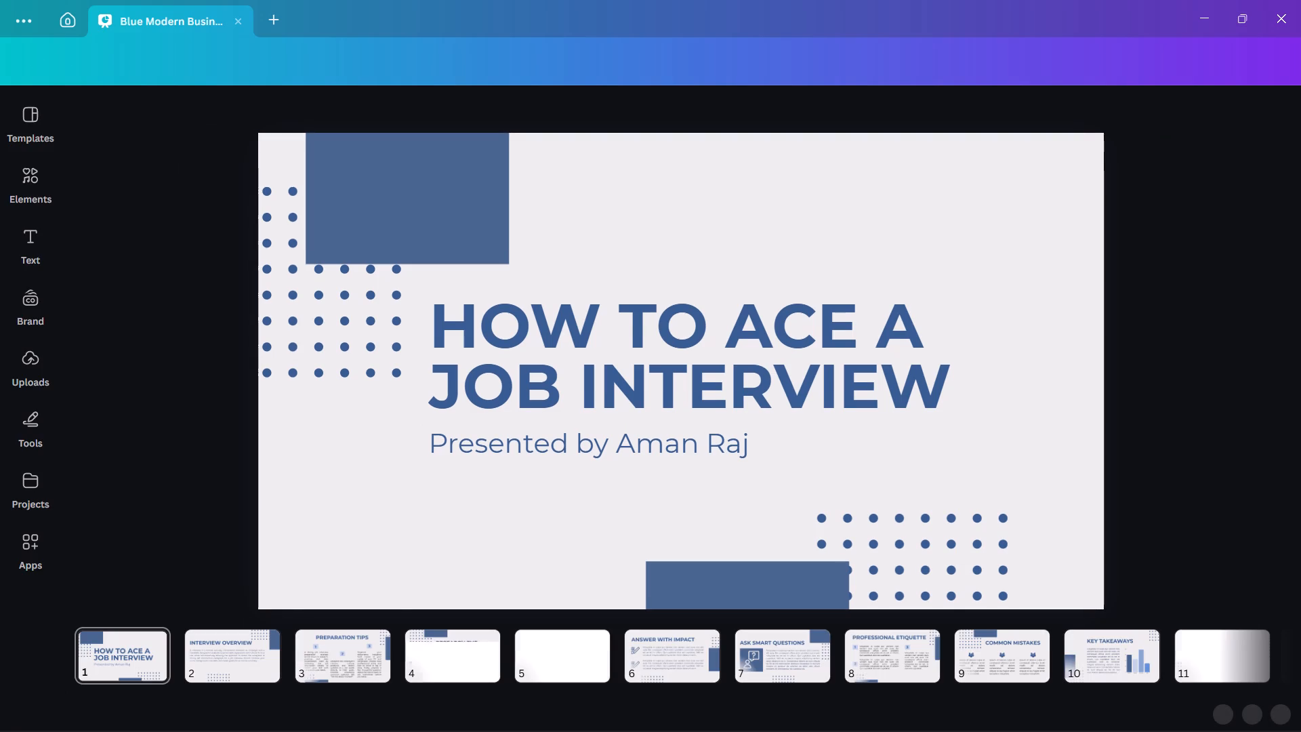
click(447, 657)
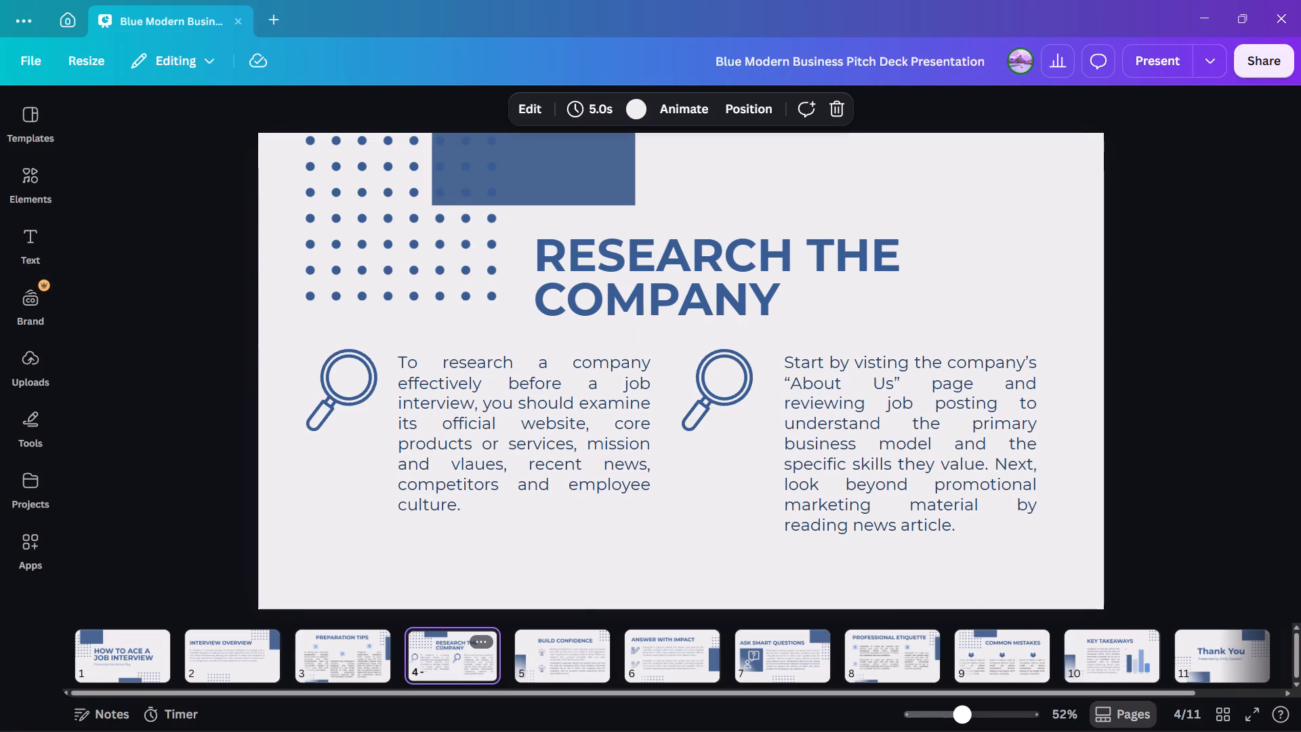
click(571, 651)
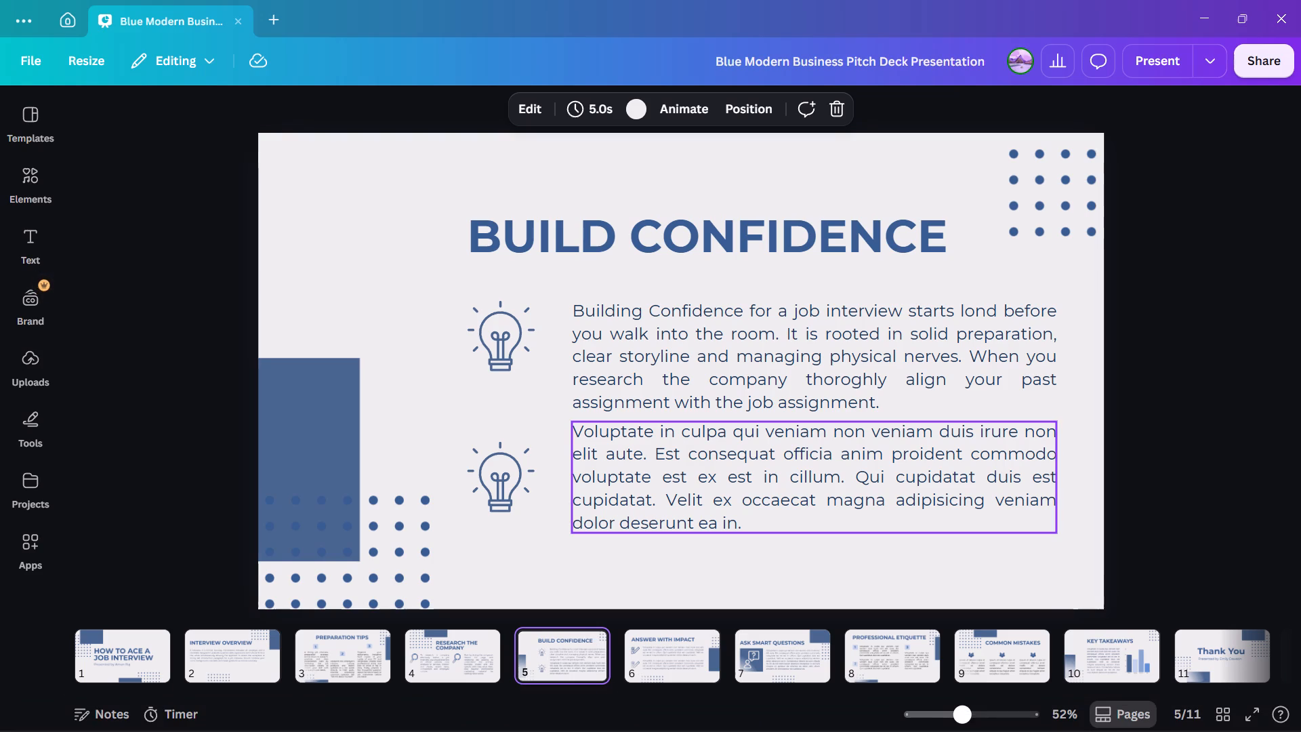
Delete the placeholder text of the paragraph beside the lower light bulb on the "Build Confidence" slide.
triple_click(850, 479)
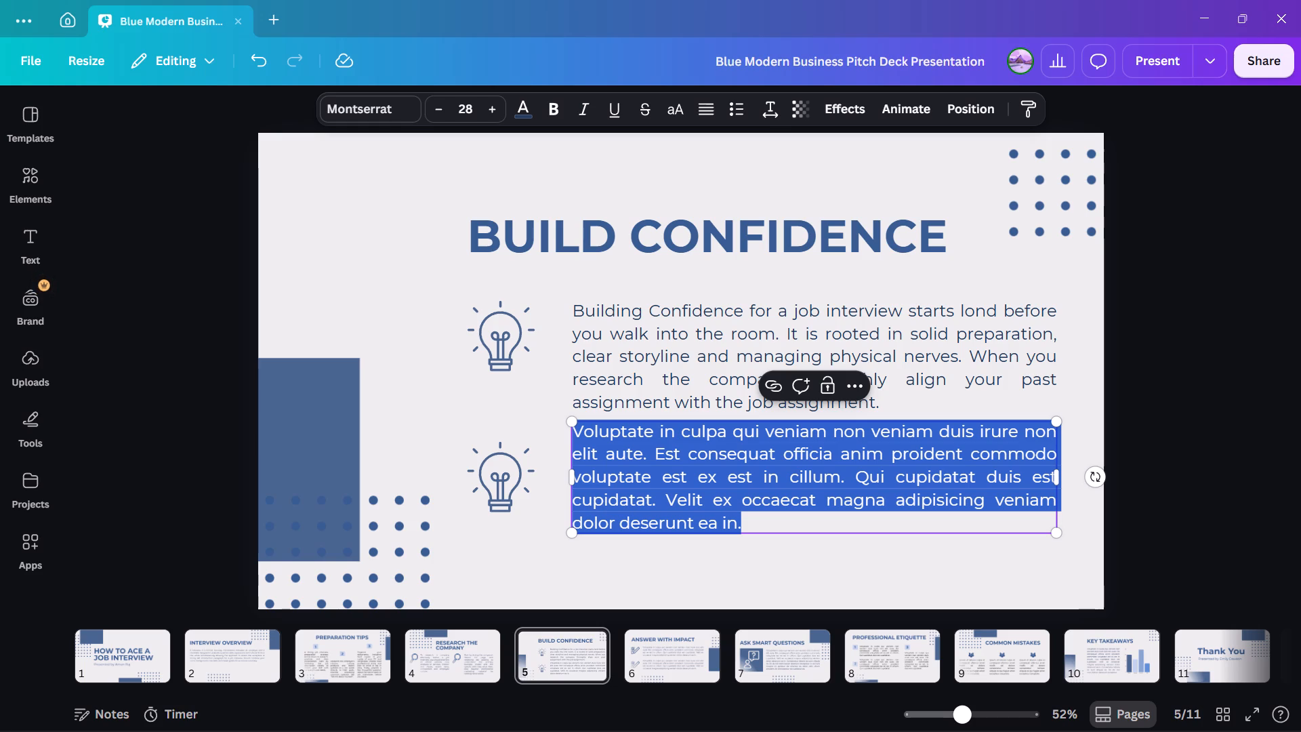
key(BackSpace)
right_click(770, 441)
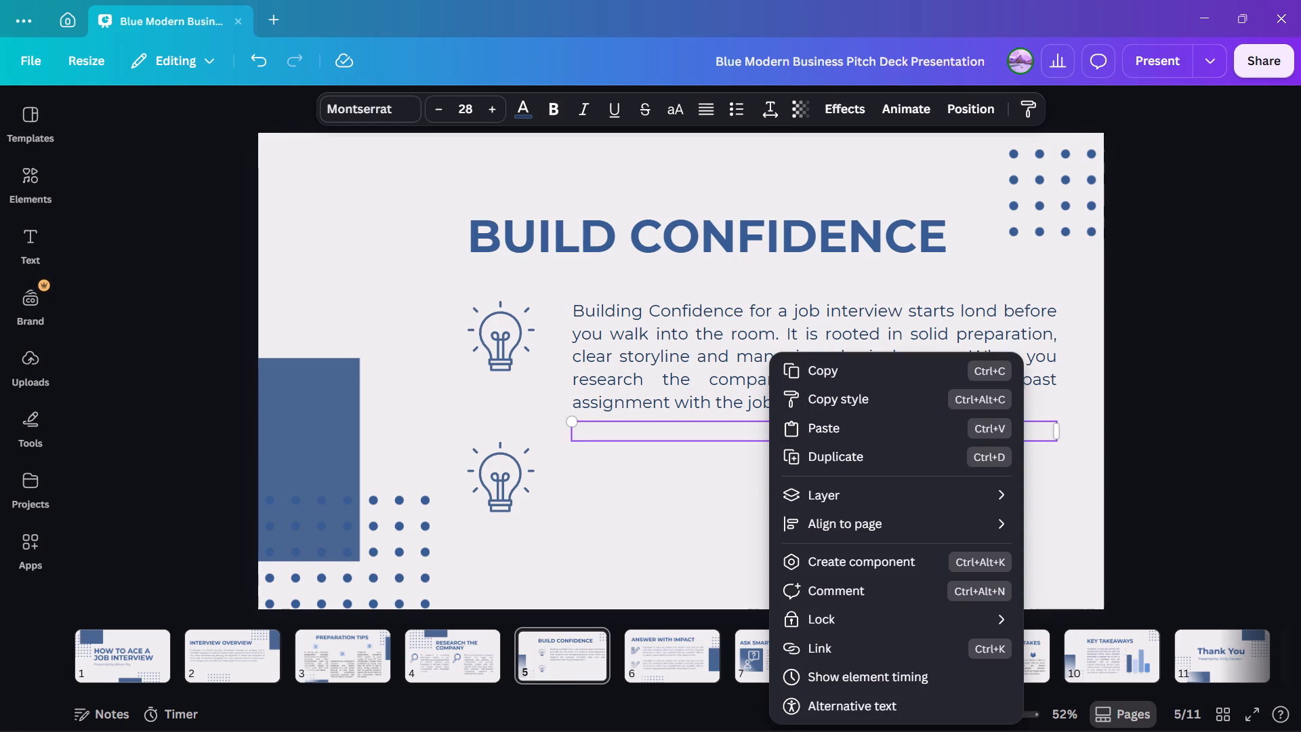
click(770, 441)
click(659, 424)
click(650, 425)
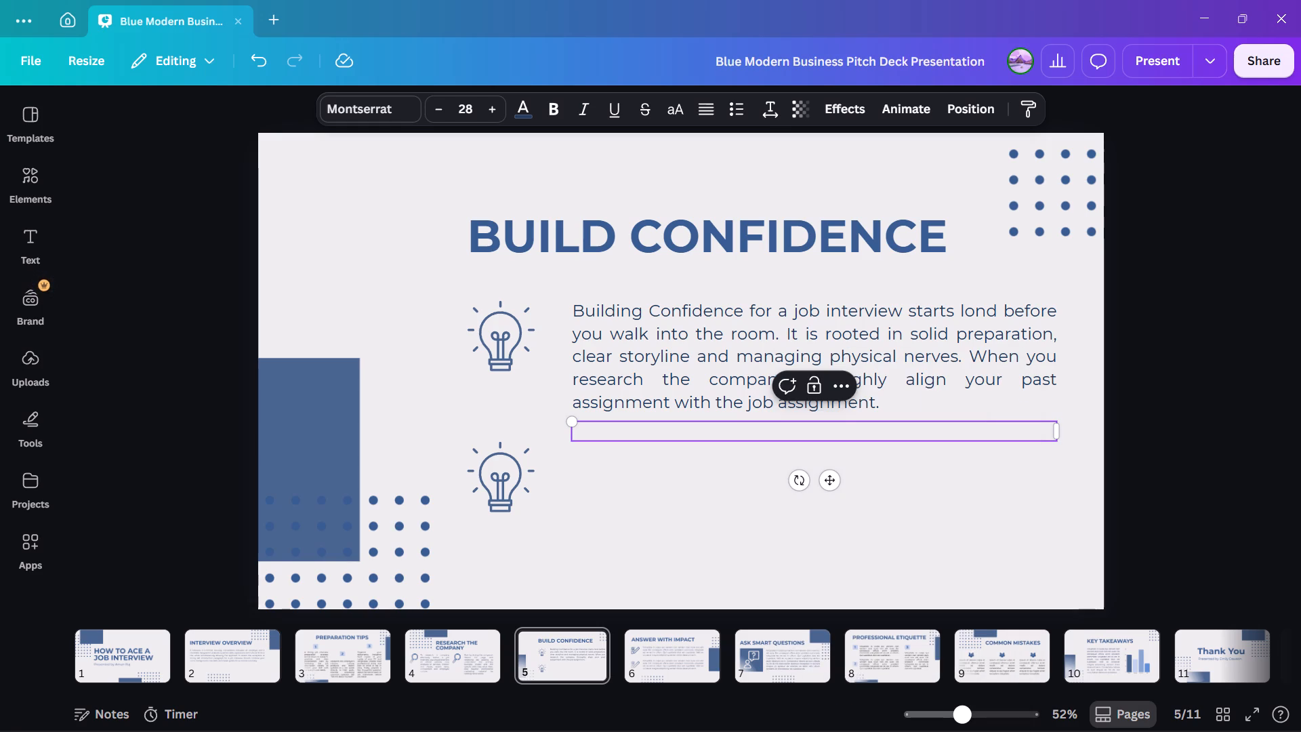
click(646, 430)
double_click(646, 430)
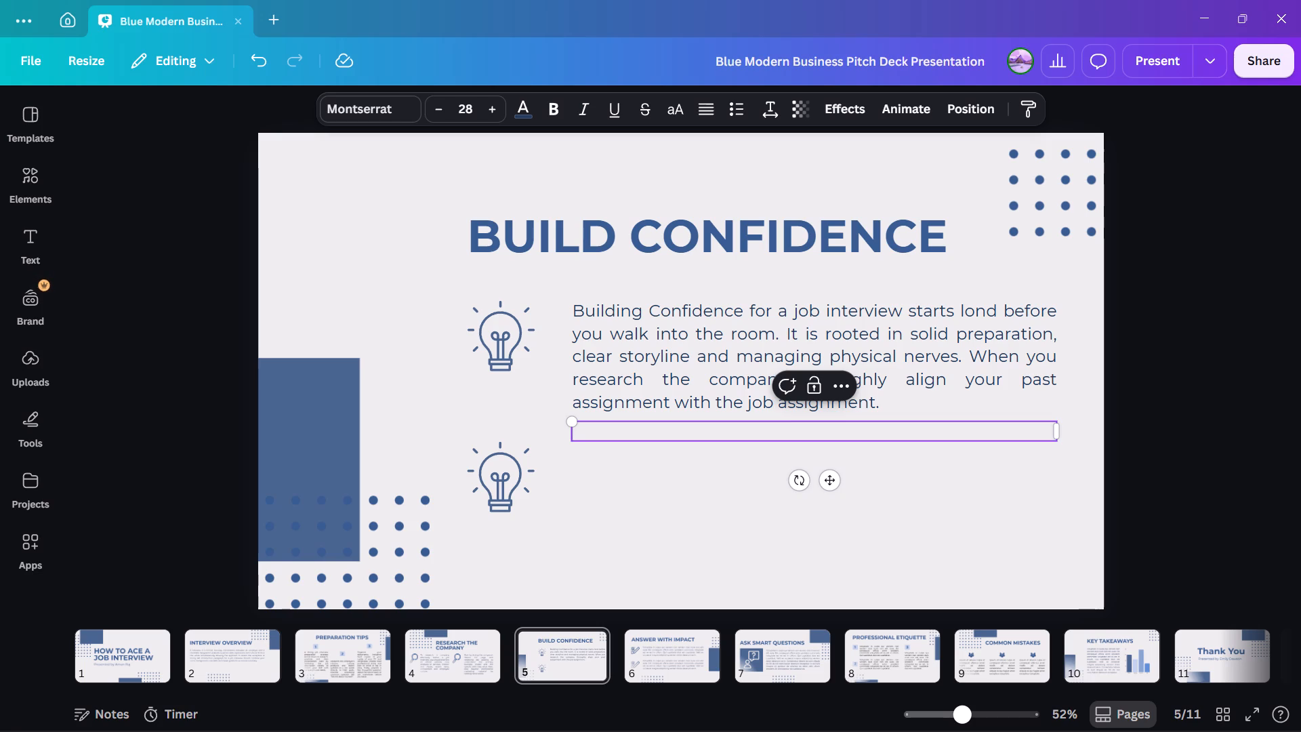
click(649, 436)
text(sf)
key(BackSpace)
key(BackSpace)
Start the emptied second paragraph with "Outline 3 to 4 key strengths".
text(Outlone)
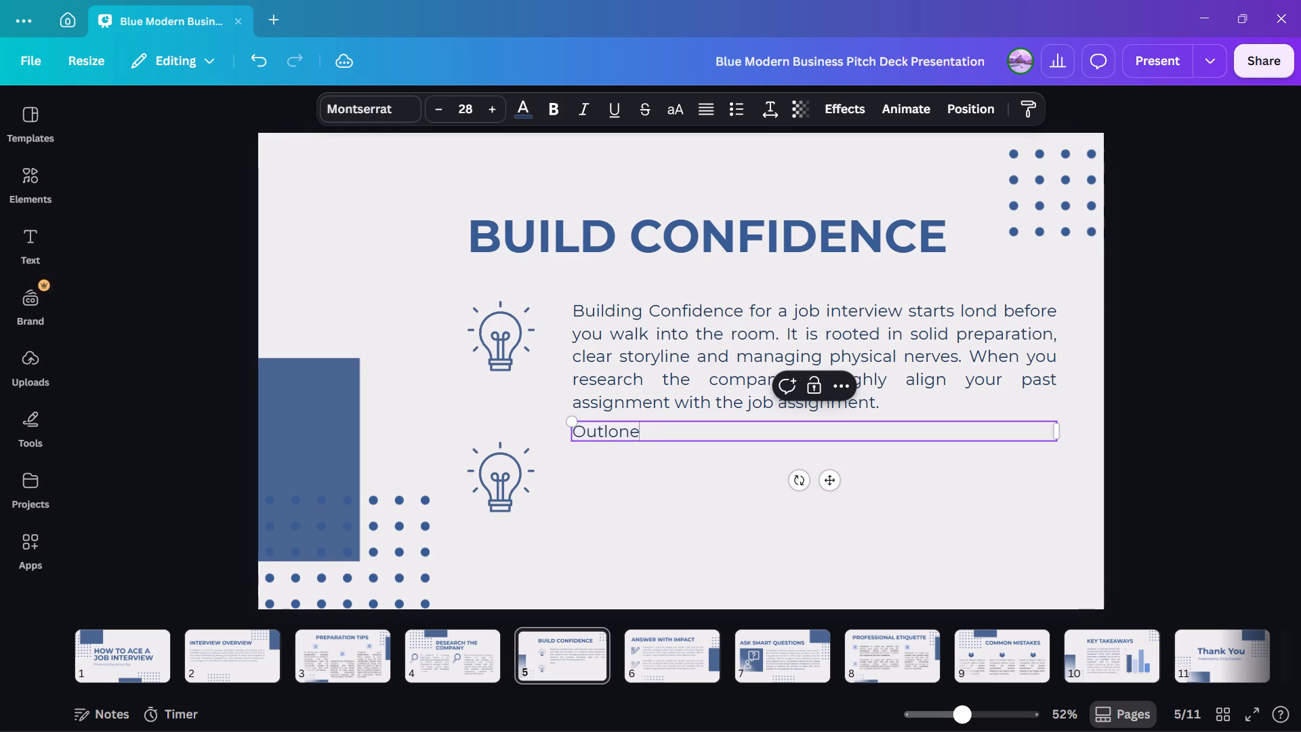
key(space)
key(BackSpace)
key(BackSpace)
key(BackSpace)
key(BackSpace)
text(ine)
key(space)
key(shift+numbersign)
key(BackSpace)
text(3 to 4)
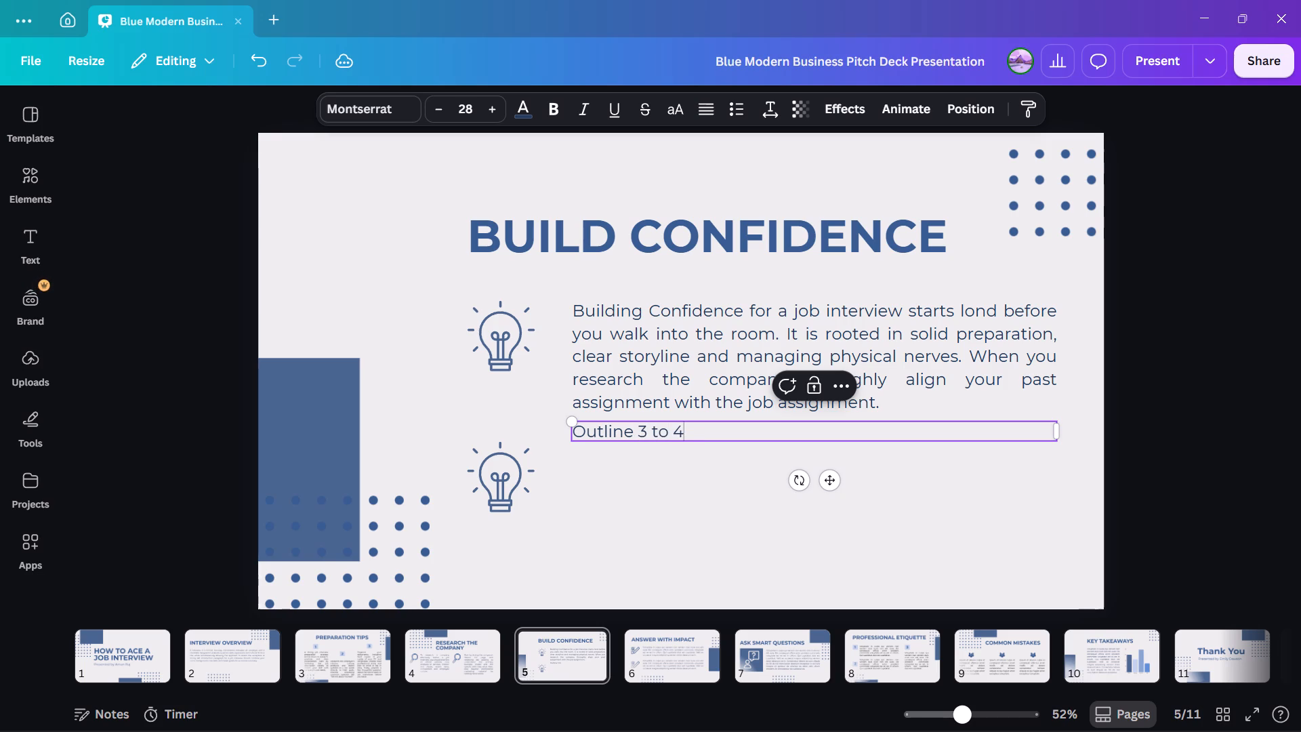
key(space)
text(key)
key(space)
text(strengths)
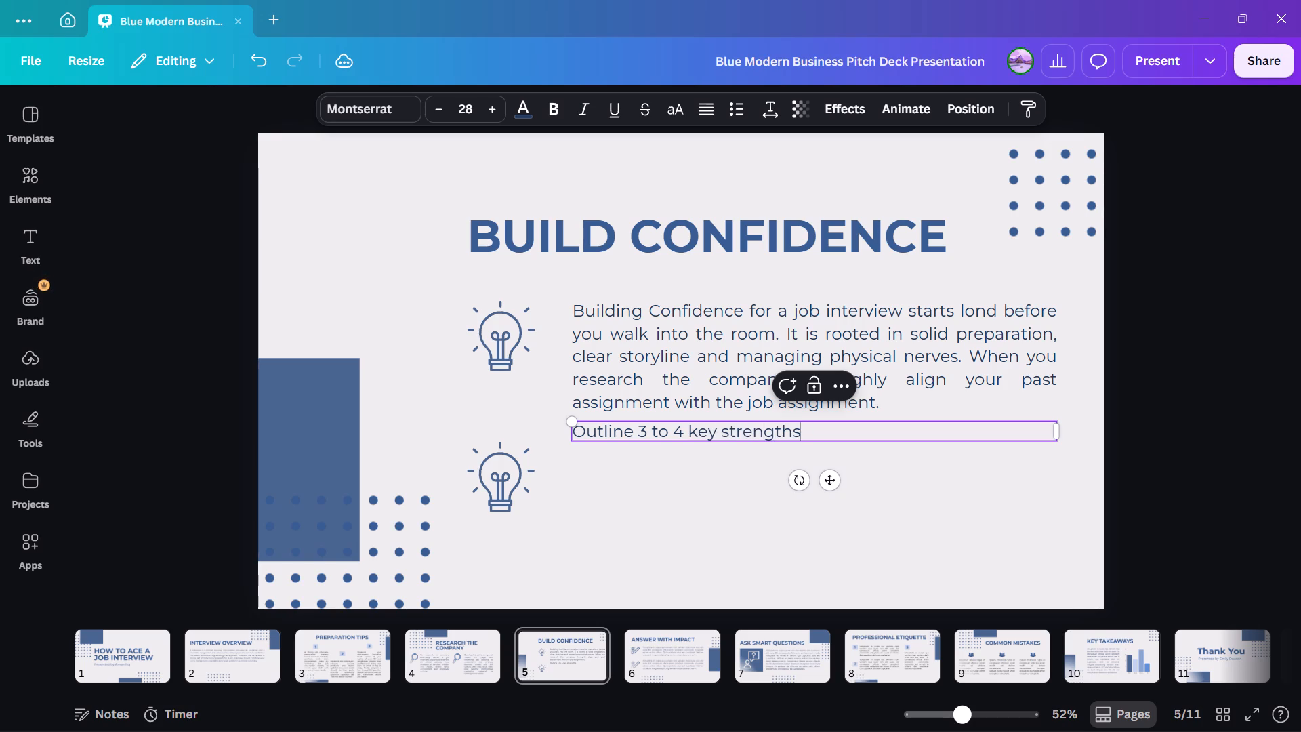
key(space)
Continue the second paragraph with "or major career wins".
text(or major)
key(space)
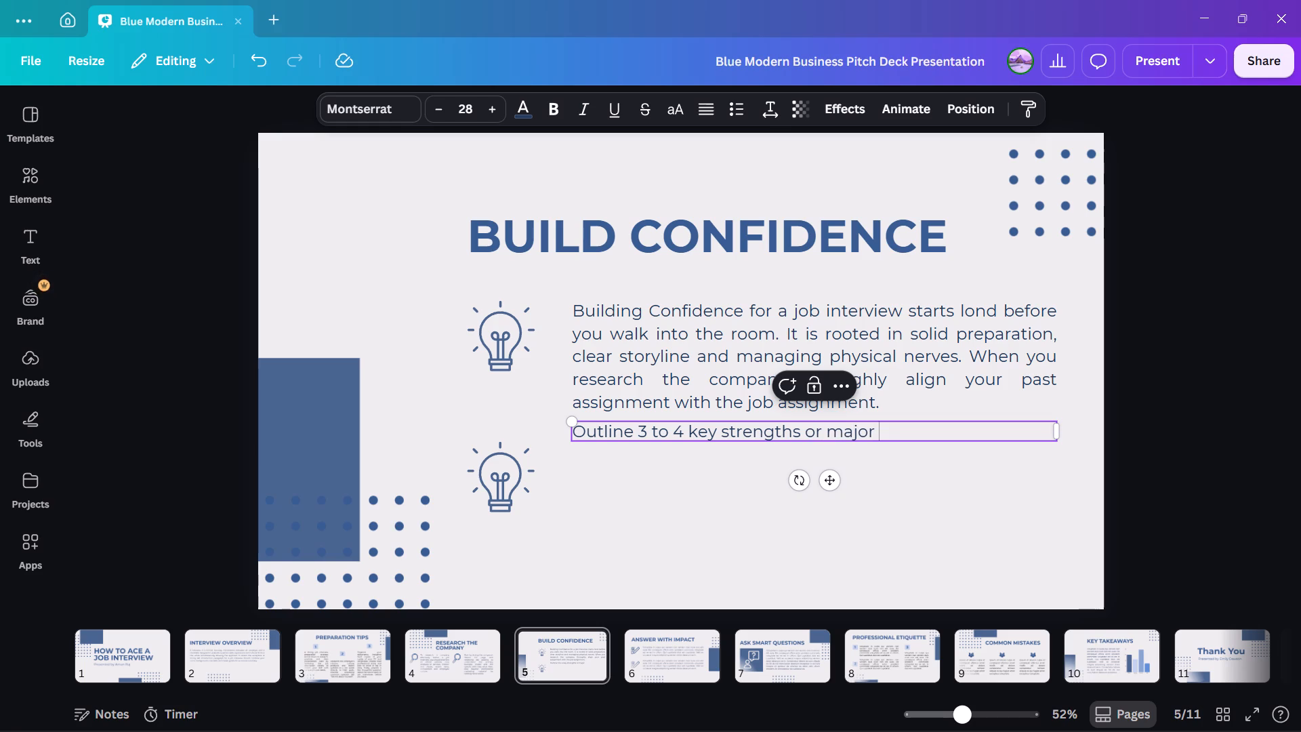
text(carre)
key(BackSpace)
key(BackSpace)
text(eer)
key(space)
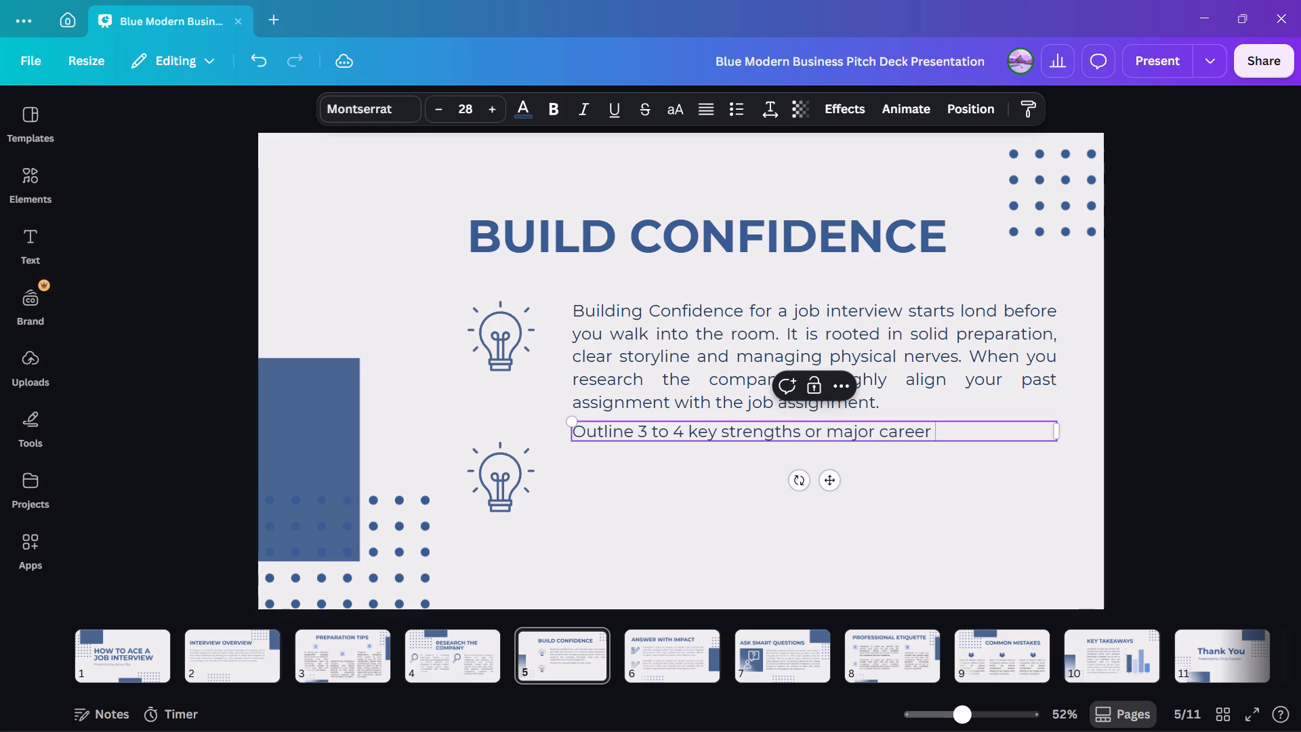
text(wins)
key(space)
Continue the second paragraph with "and match them with real-life examples".
text(and match them)
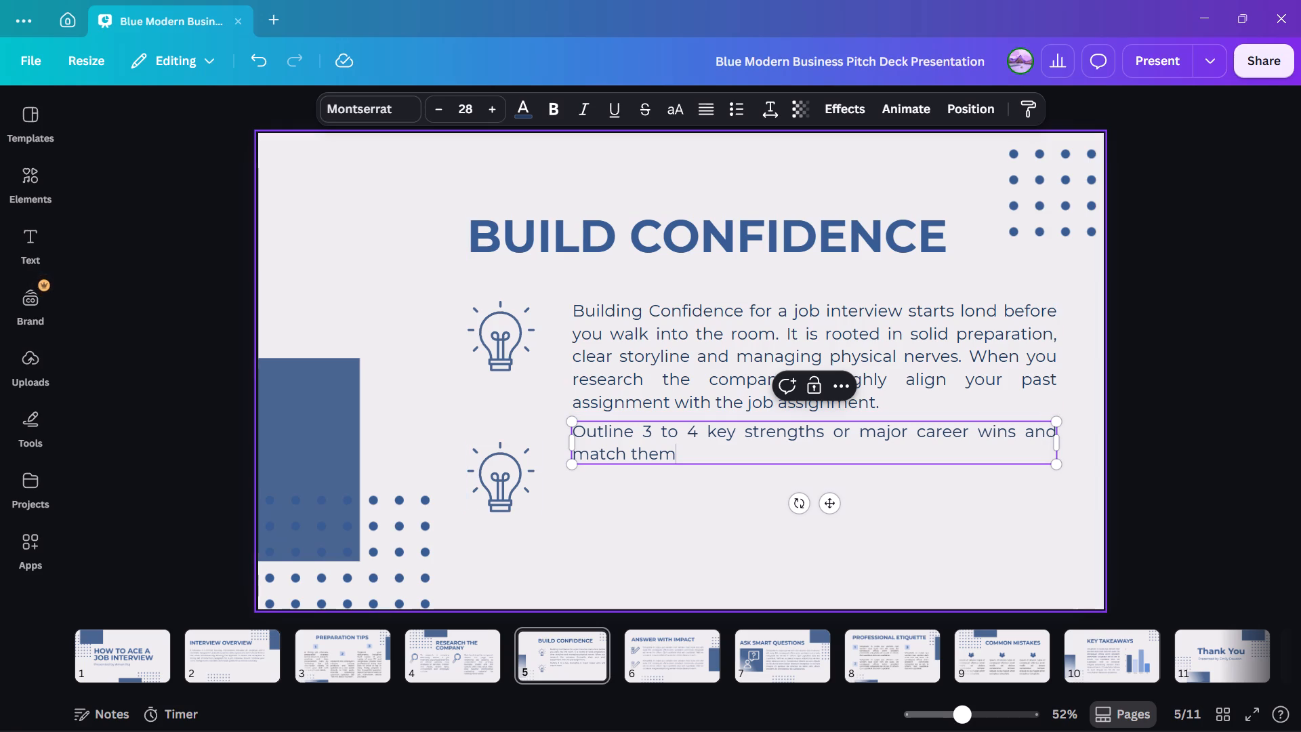
key(space)
text(with real)
key(space)
key(BackSpace)
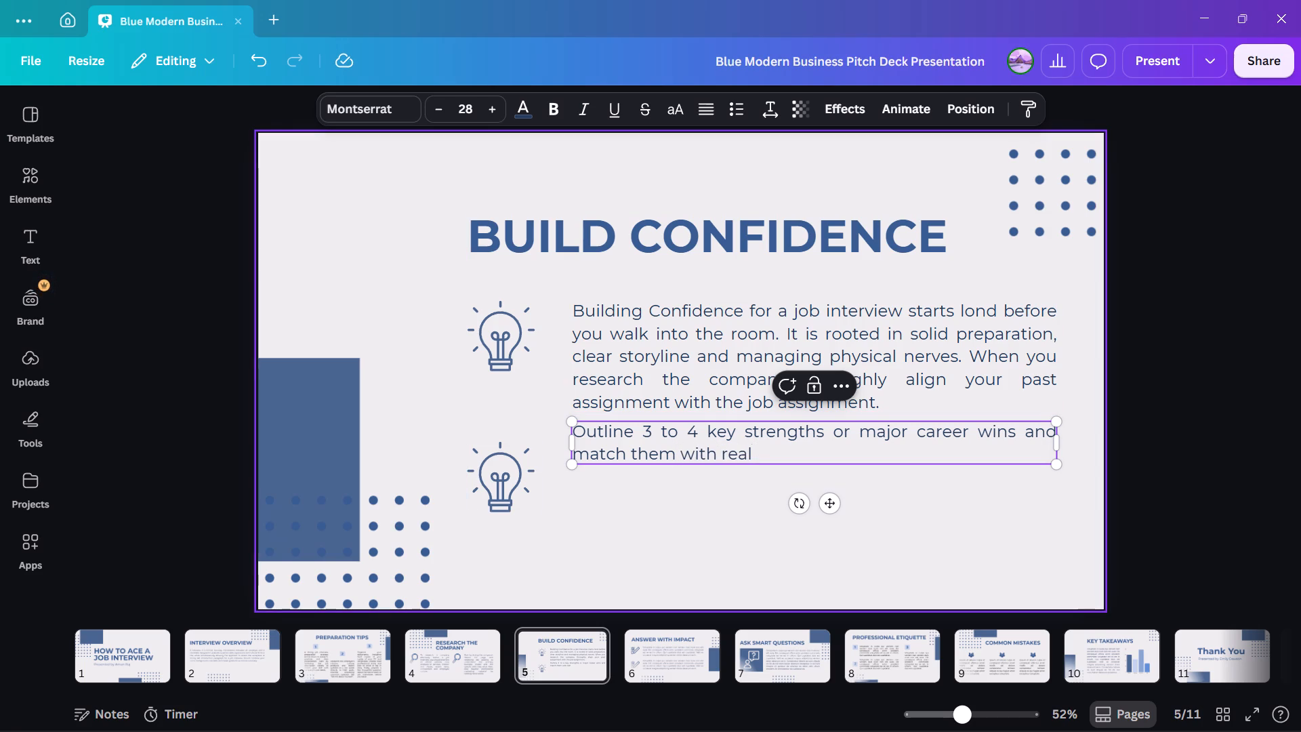
key(minus)
text(life)
key(space)
text(examples)
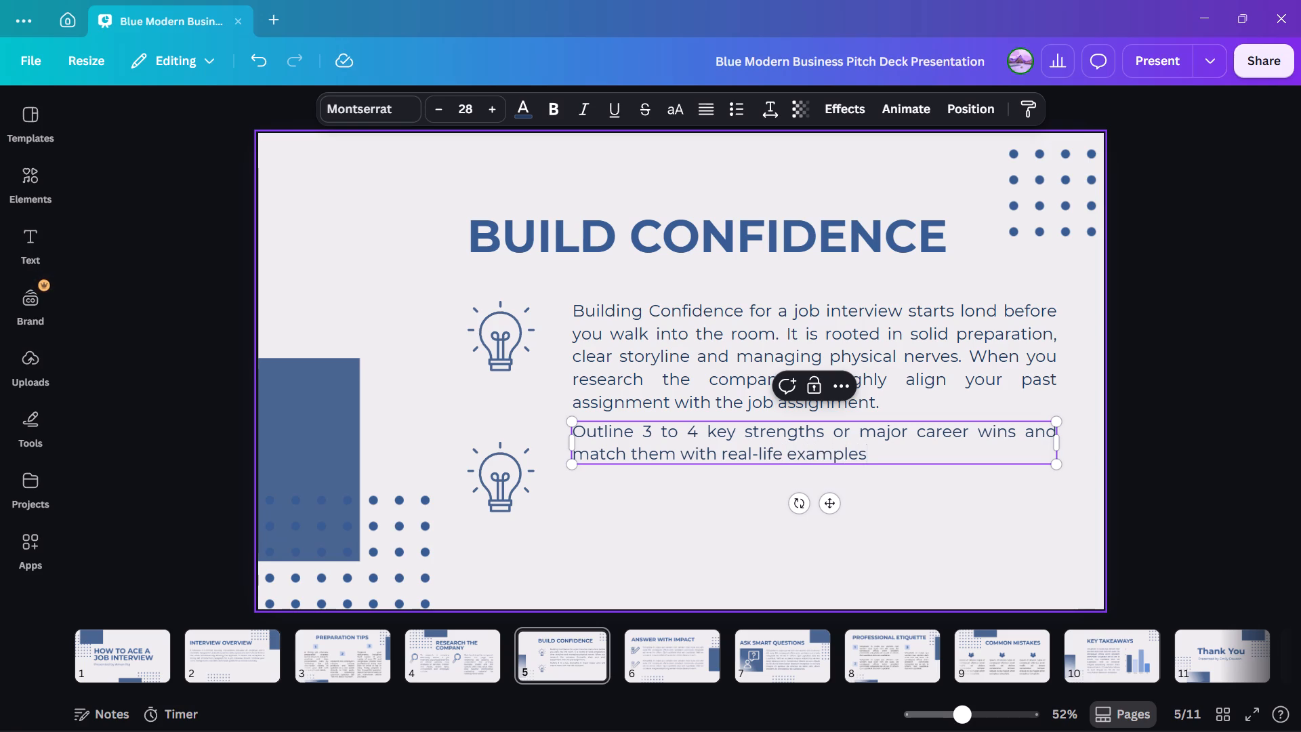
key(space)
Continue the second paragraph with "using STAR method", followed directly by a pair of parentheses containing "Situation,".
text(using)
key(space)
text(STRA)
key(shift+BackSpace)
key(shift+BackSpace)
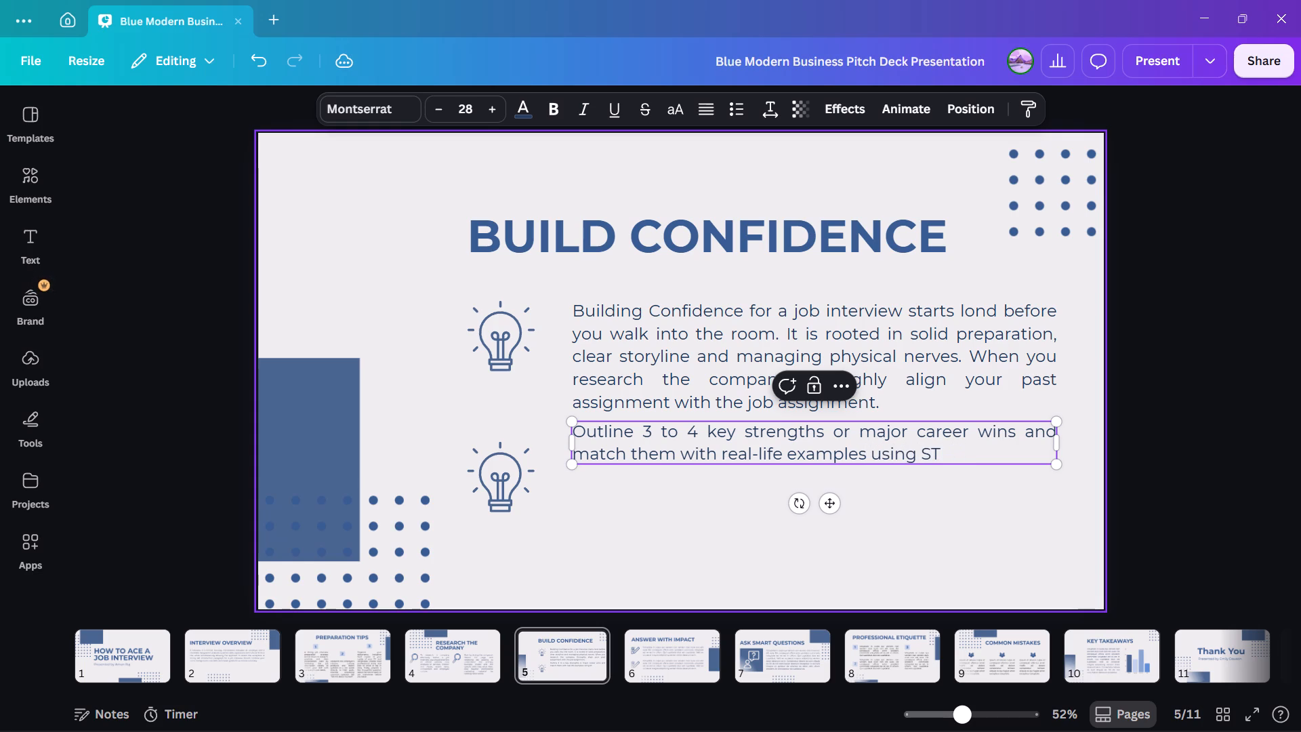
text(AR)
key(space)
text(method)
text(())
key(Left)
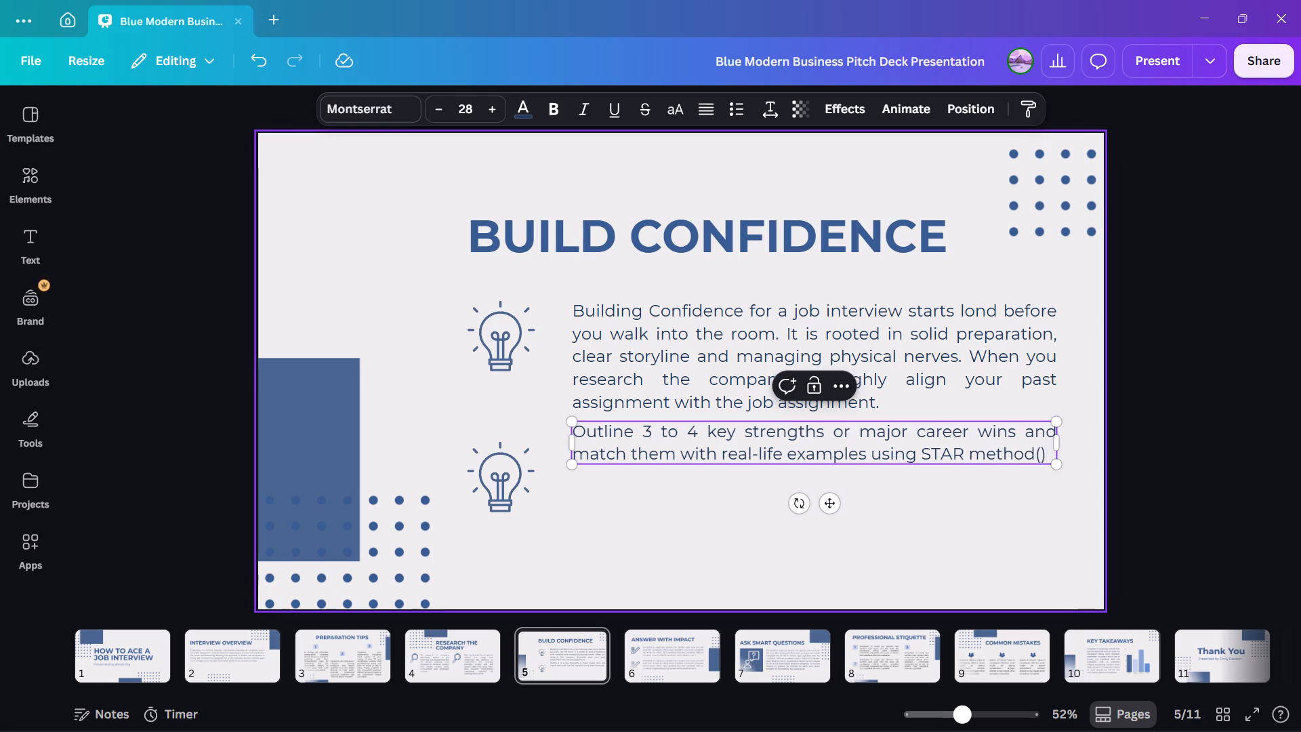
text(Situation,)
key(space)
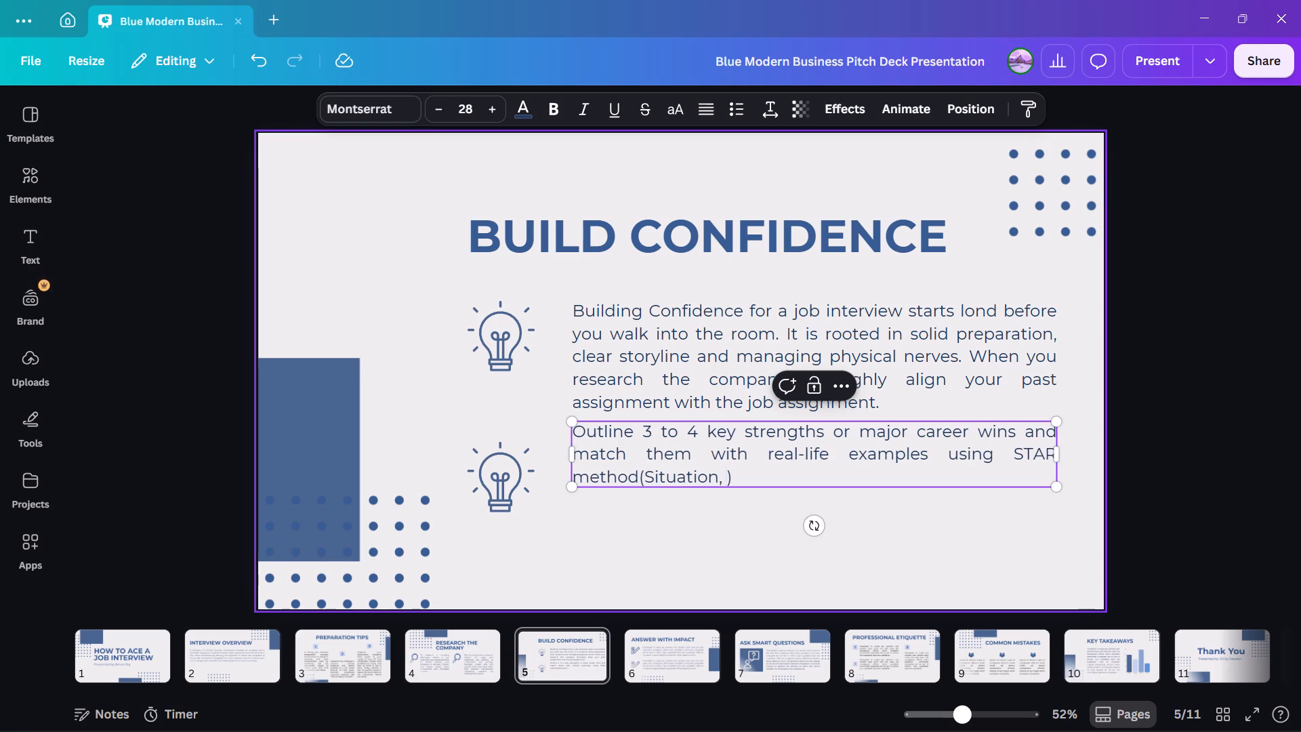
Insert a space between the opening parenthesis and "Situation,", and return the text cursor past that word.
key(Left)
key(Left)
key(Left)
key(Left)
key(Left)
key(Left)
key(Left)
key(Left)
key(Left)
key(Left)
key(Left)
key(space)
key(Right)
key(Right)
key(Right)
key(Right)
key(Right)
key(Right)
key(Right)
key(Right)
key(Right)
key(Right)
key(Right)
key(Right)
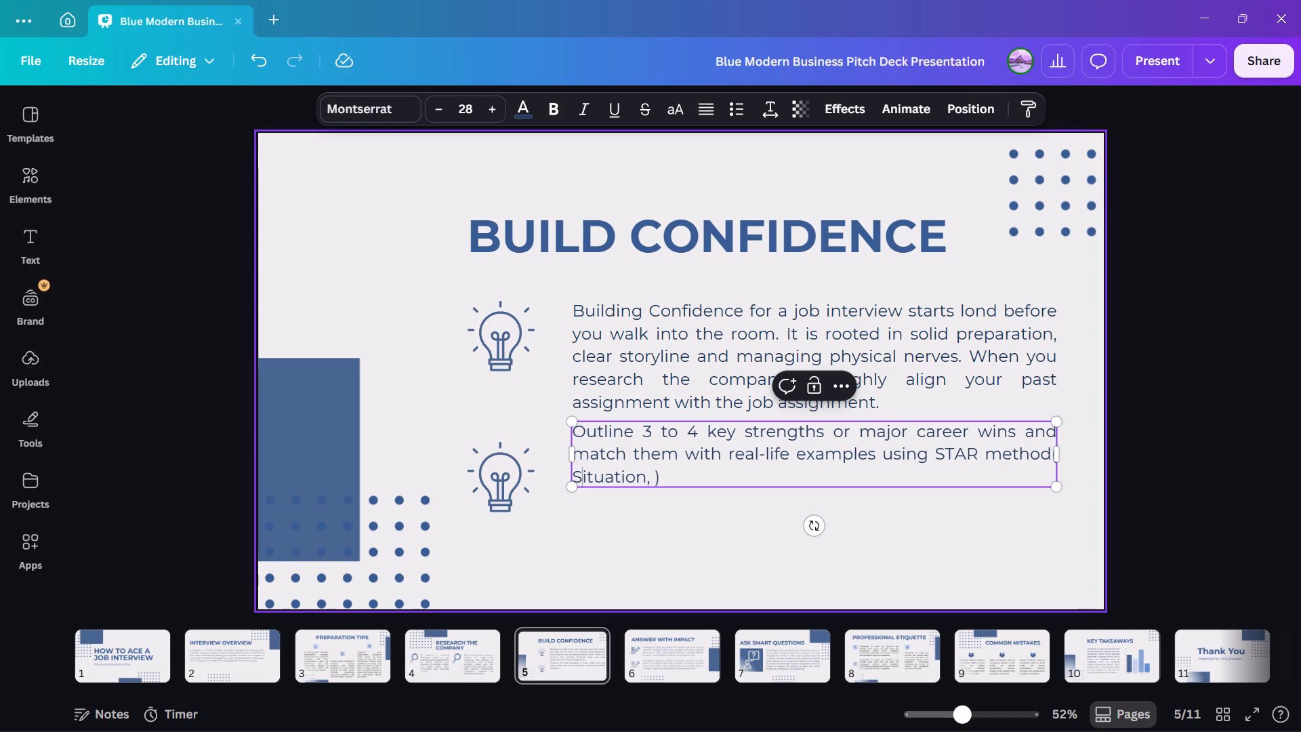
Complete the parenthesised STAR list after "Situation," with "Task, Action, Result" and return the text cursor past the closing parenthesis.
key(Left)
text(Task,)
key(space)
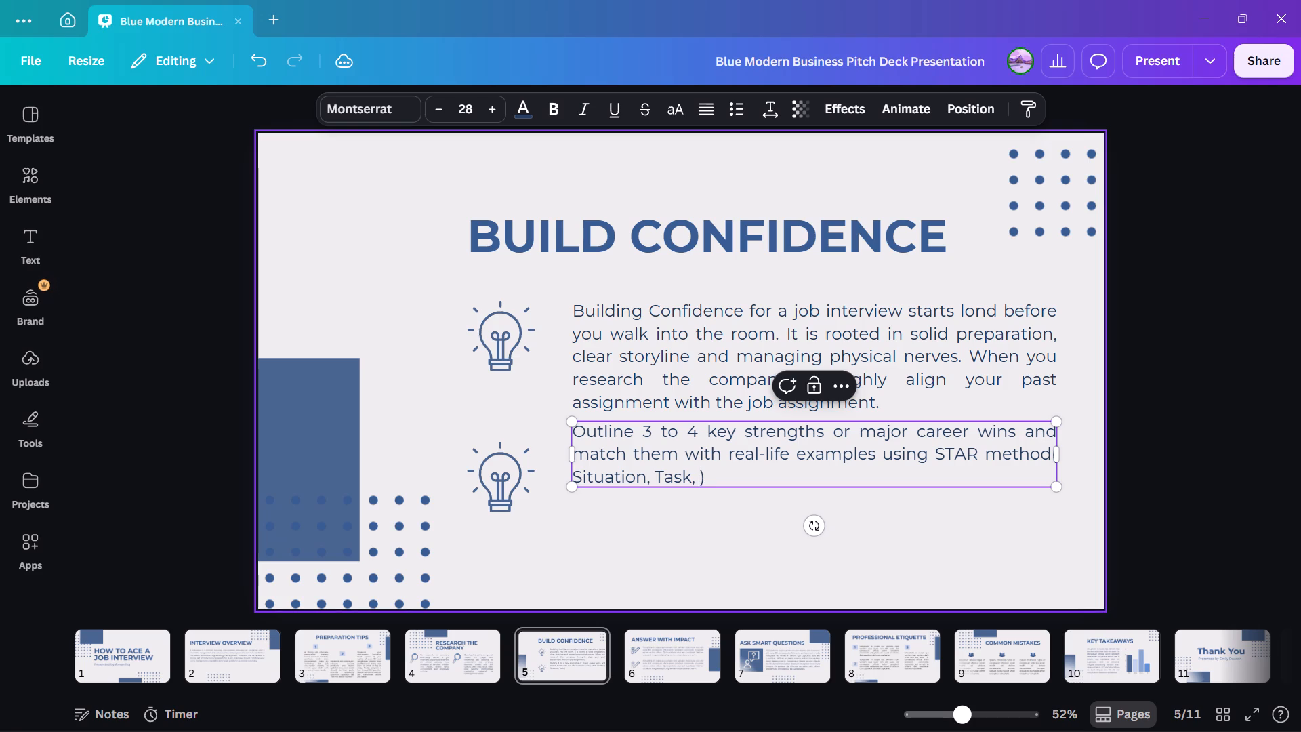
text(Action,)
key(space)
text(Result)
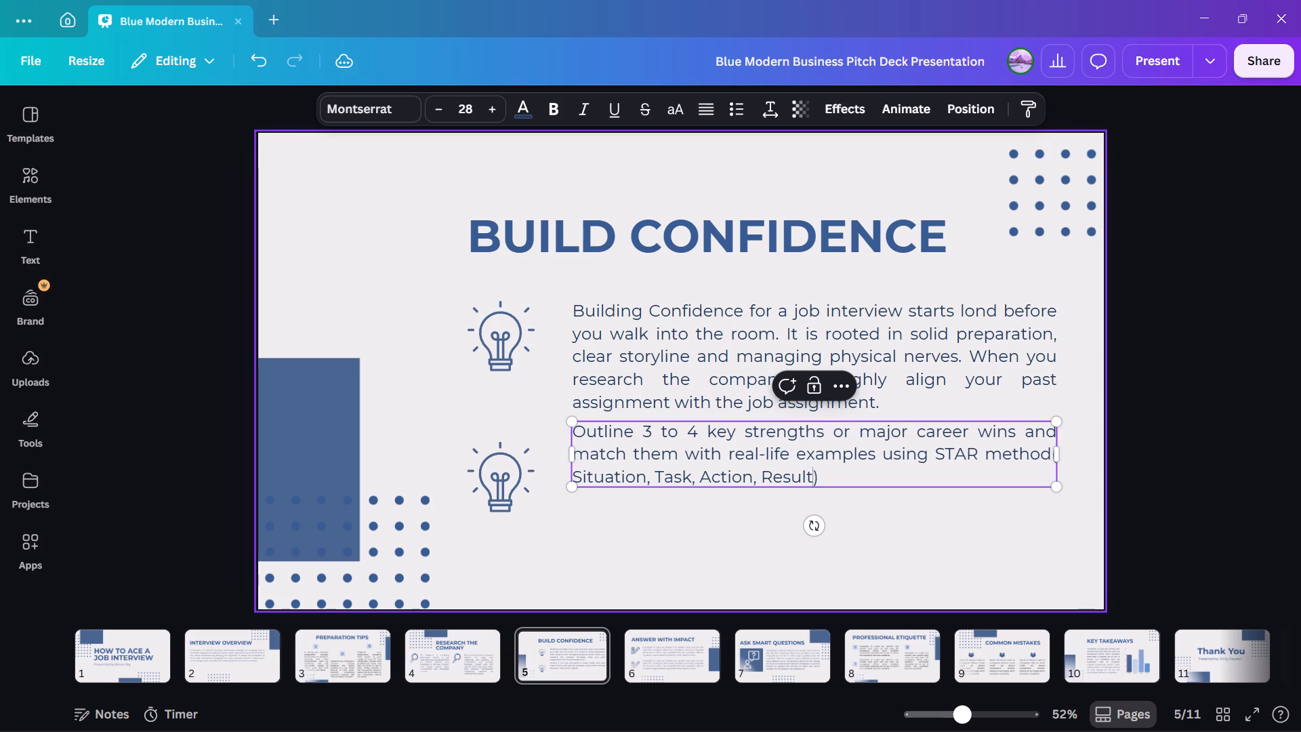
key(Right)
key(Right)
Continue the second paragraph after the parentheses with "so you are never scrambling for words.".
key(space)
text(sp)
key(BackSpace)
text(o)
key(space)
text(yi)
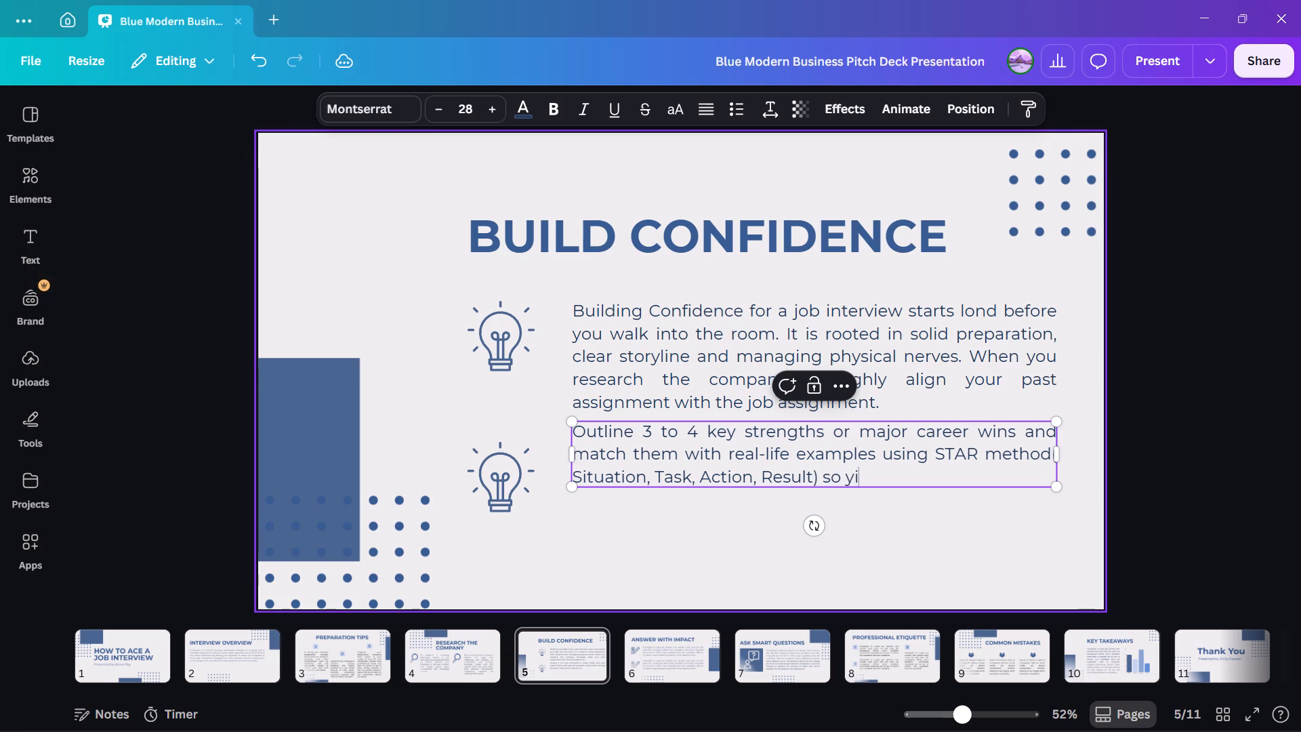
key(BackSpace)
text(ou are never str)
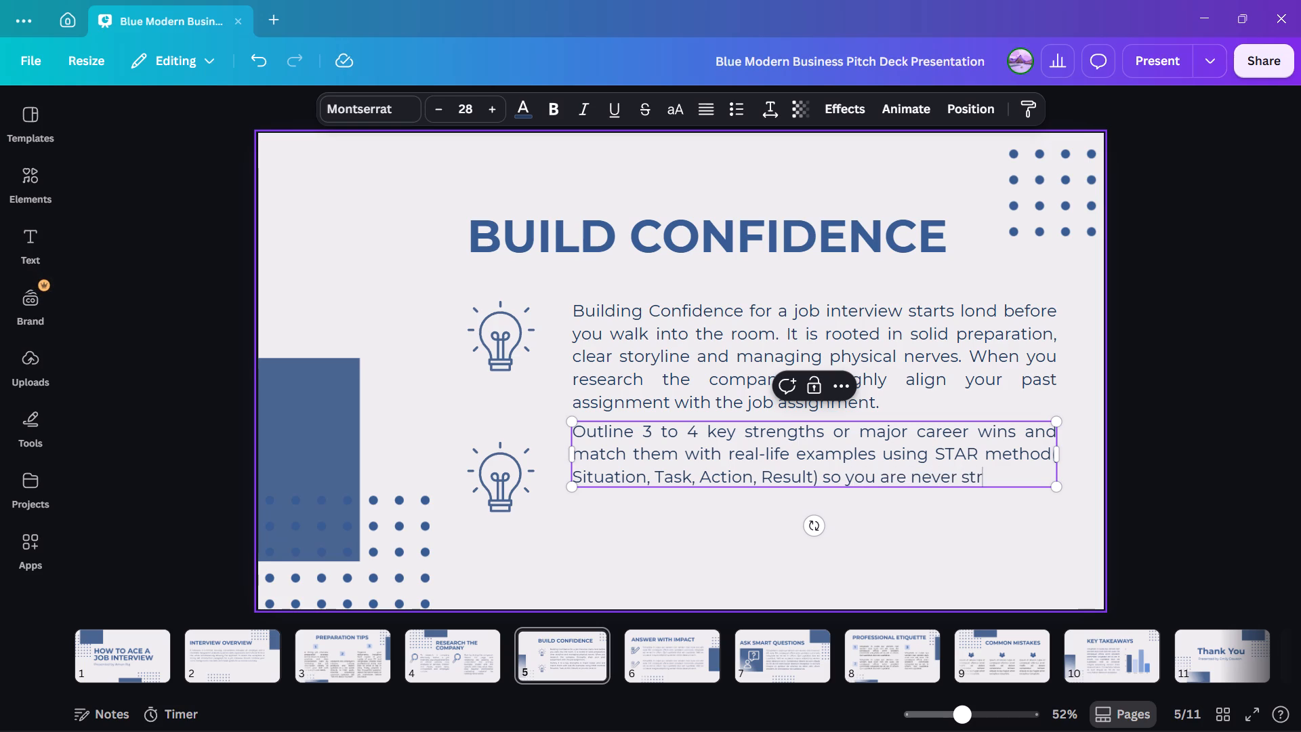
key(BackSpace)
key(BackSpace)
text(crambling for words)
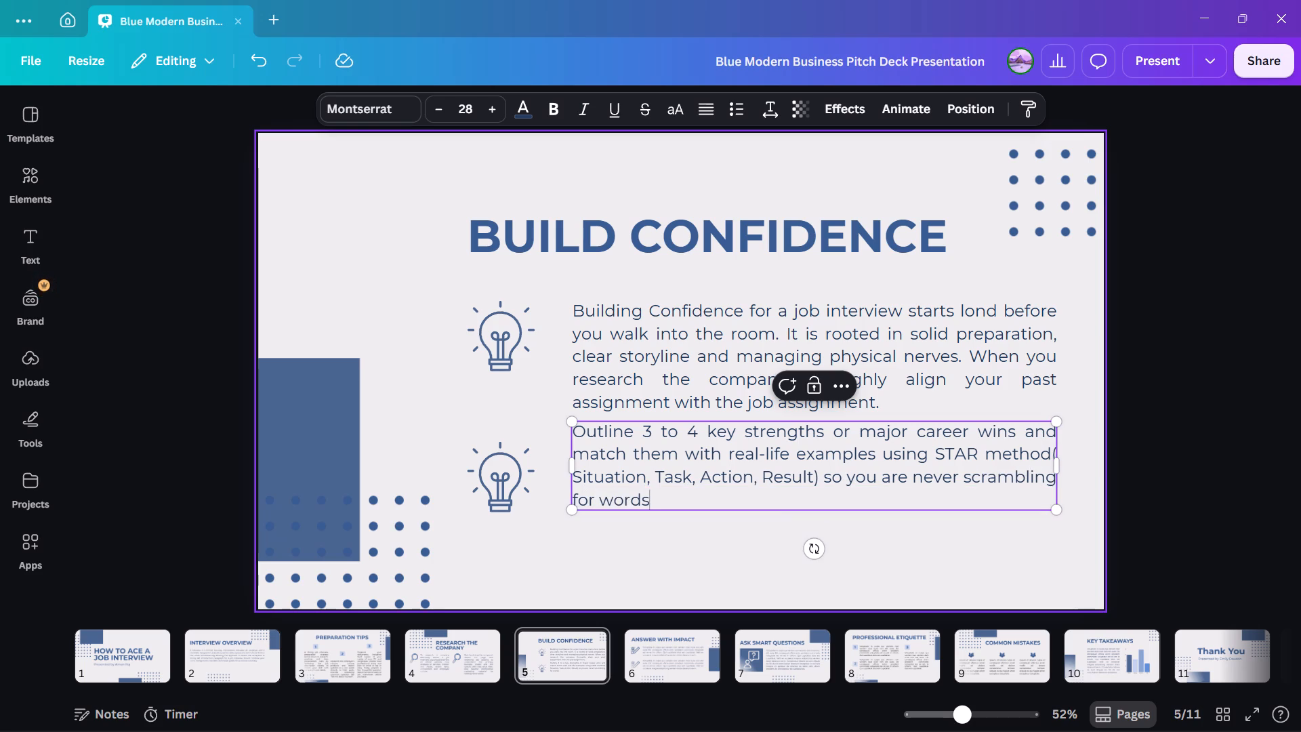
key(period)
key(space)
Start a new sentence in the second paragraph with "Speak your answers loudly".
key(shift+s)
text(peak)
key(space)
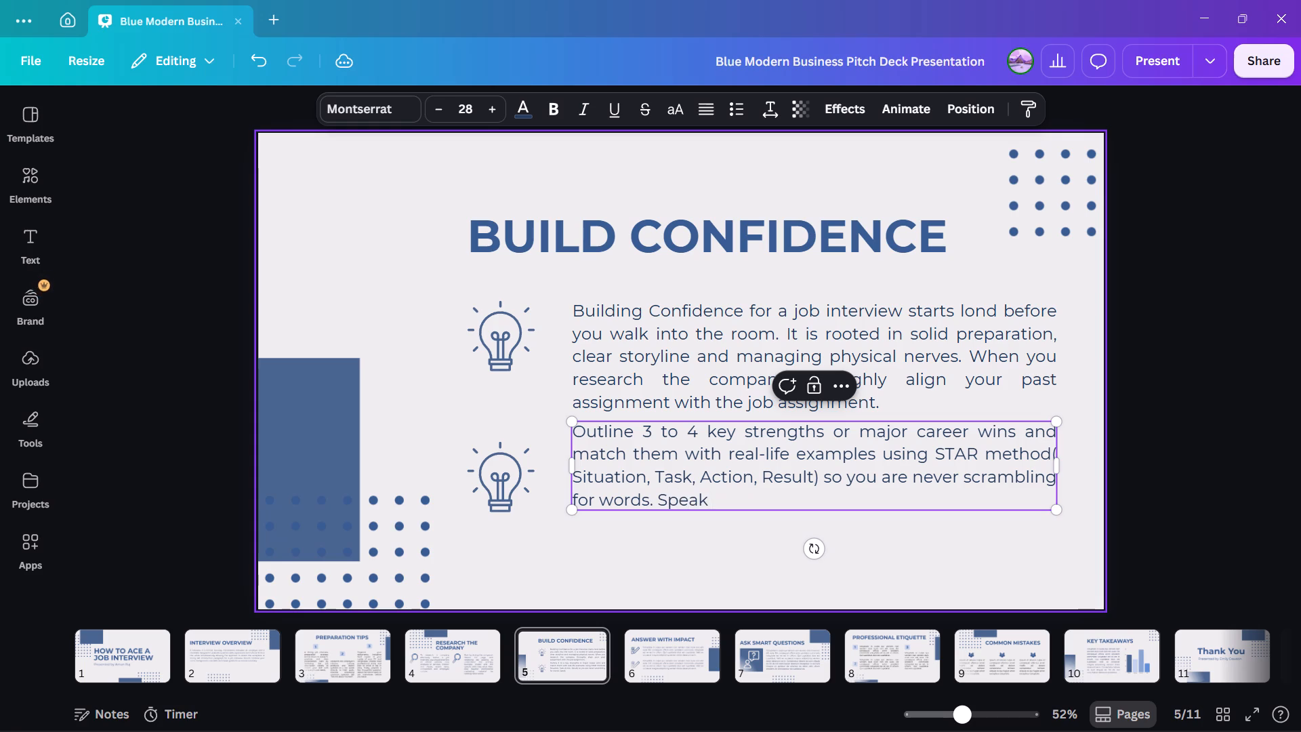
text(your)
key(space)
text(answers loudly)
key(space)
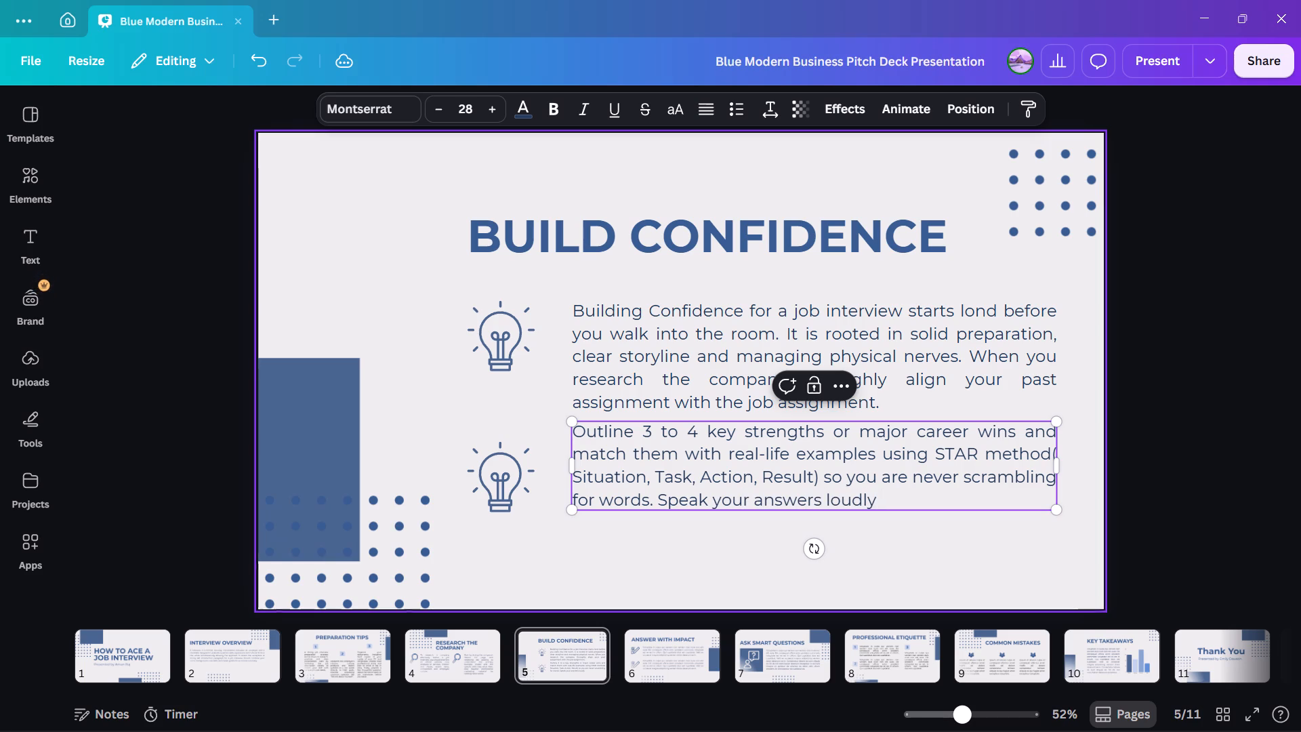
Continue the sentence with "either by yourself or during a mock interview".
text(either by yourselg)
key(BackSpace)
text(f)
key(space)
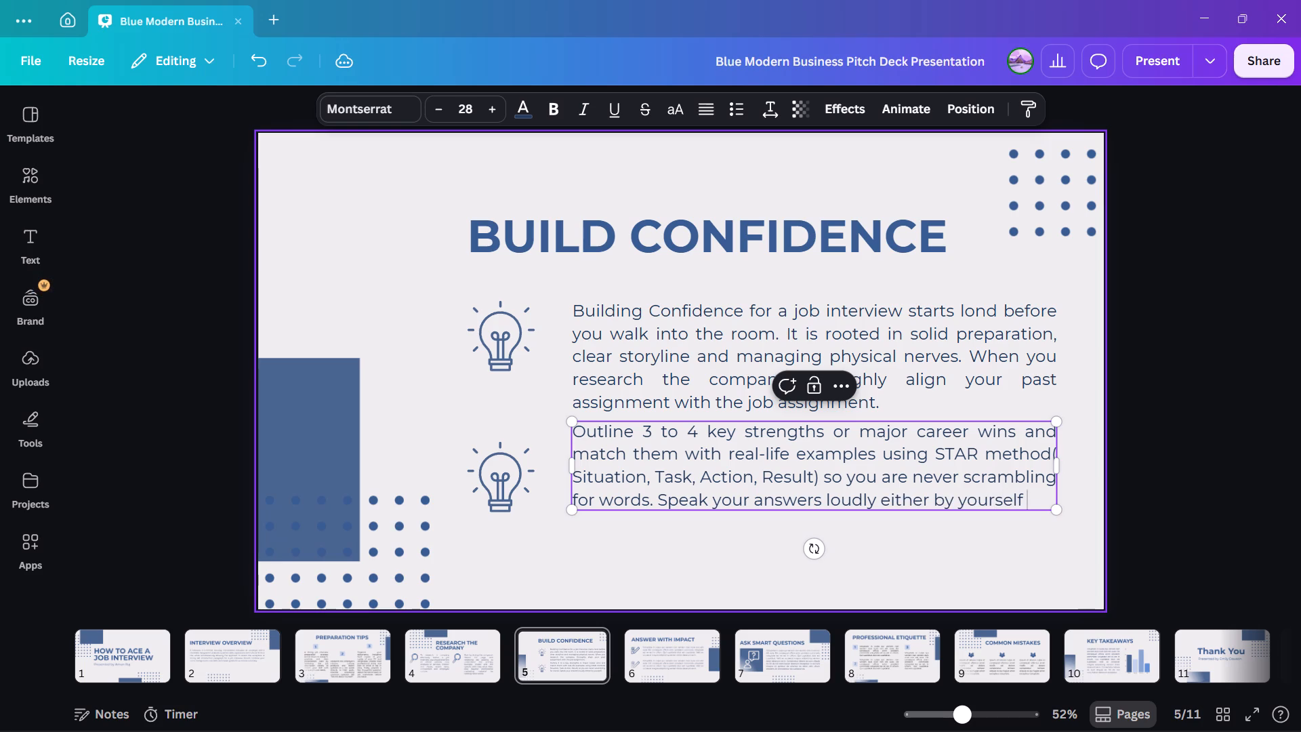
text(or during a mock n)
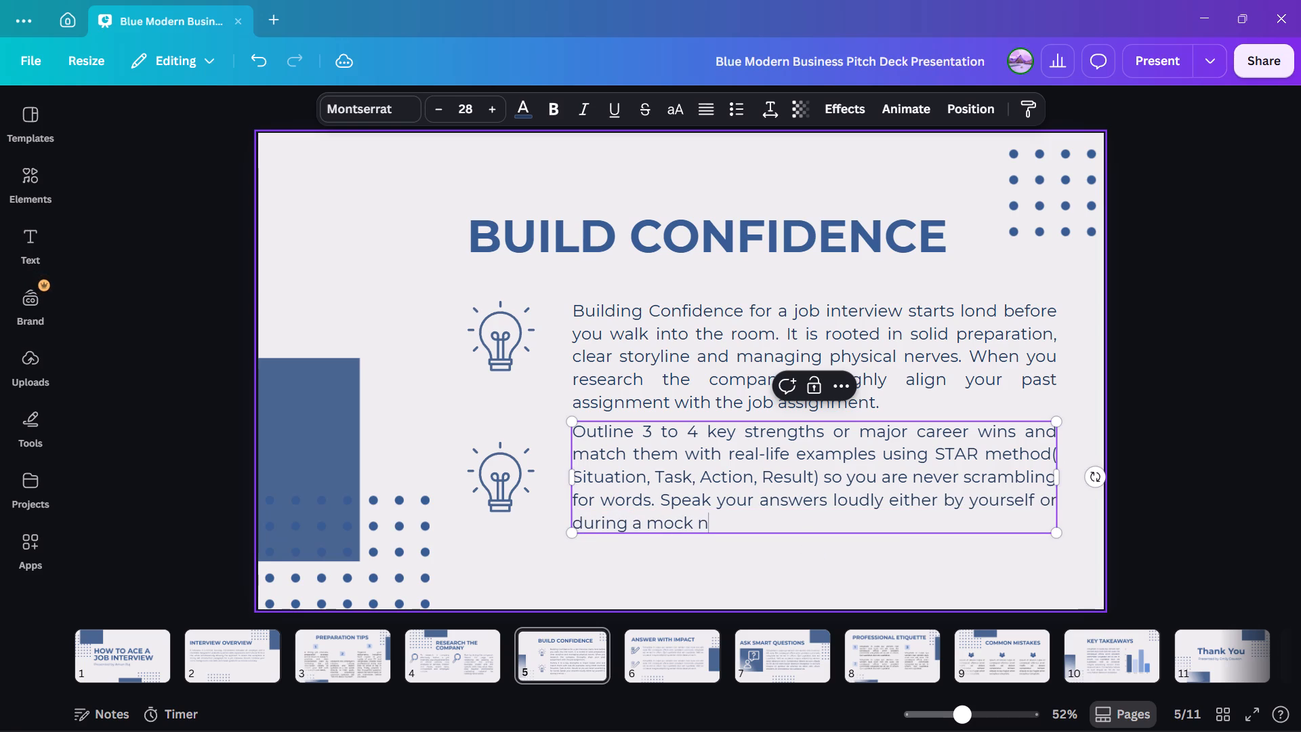
key(BackSpace)
text(interview)
key(space)
Continue the sentence with "rather than just reading ntes in your head".
text(rather than just)
key(space)
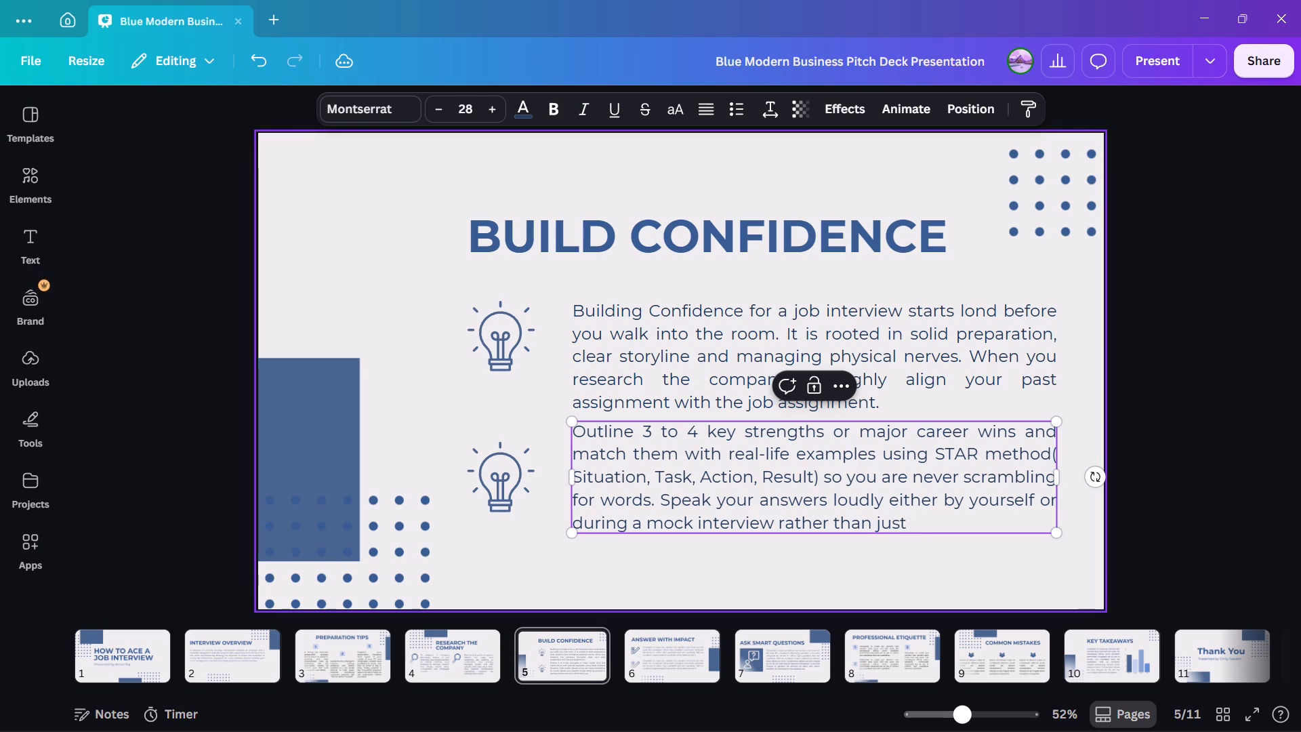
text(reading)
key(space)
key(n)
text(tes in your head)
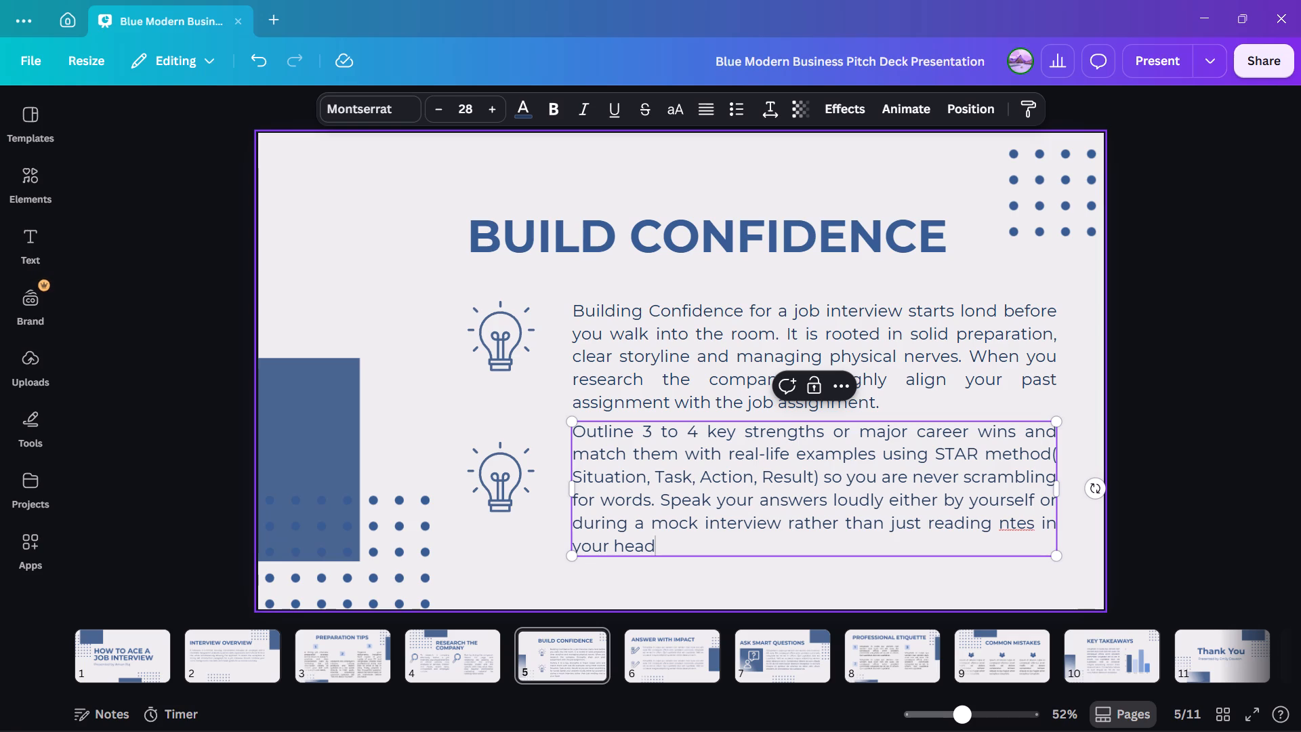
Continue the sentence with ", which helps train your mouth and brain to deliver ideas smmothly".
text(, which)
key(space)
text(helps)
key(space)
text(train your)
key(space)
text(mo)
text(uth and brain to deliver ide)
text(as)
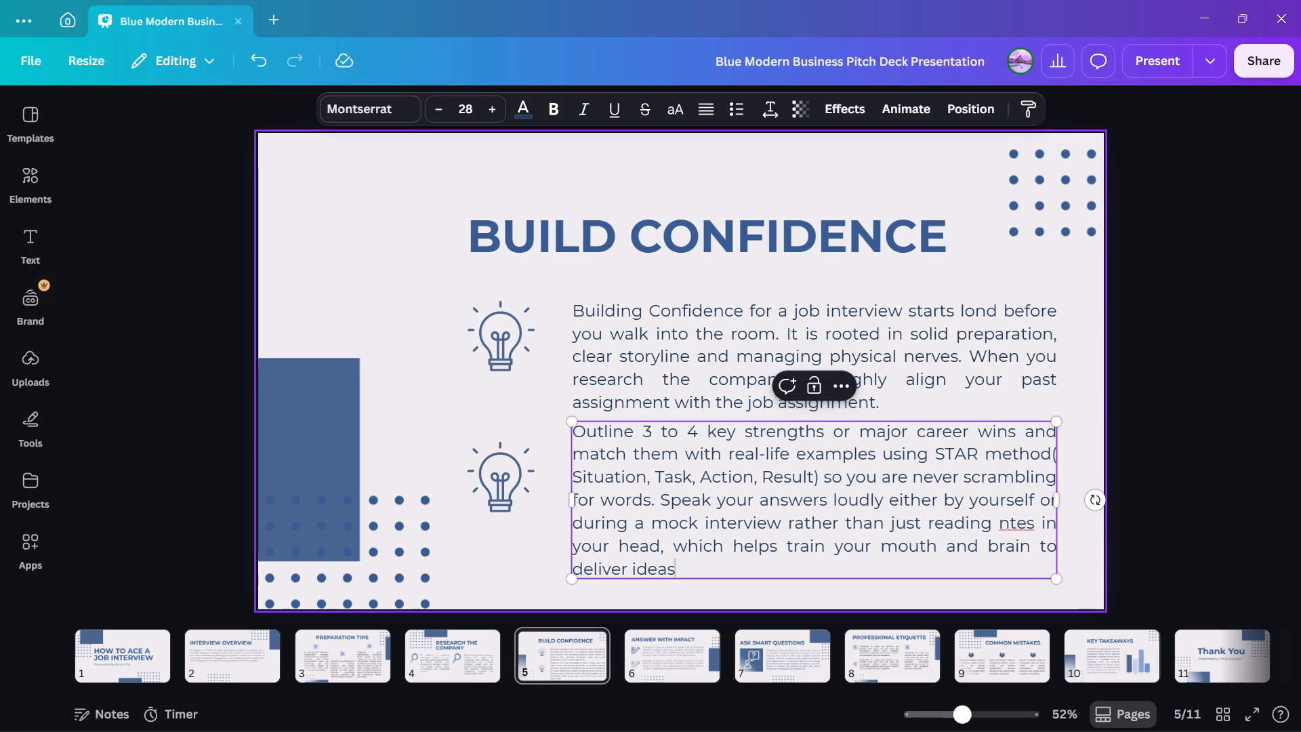
key(space)
text(smmothly)
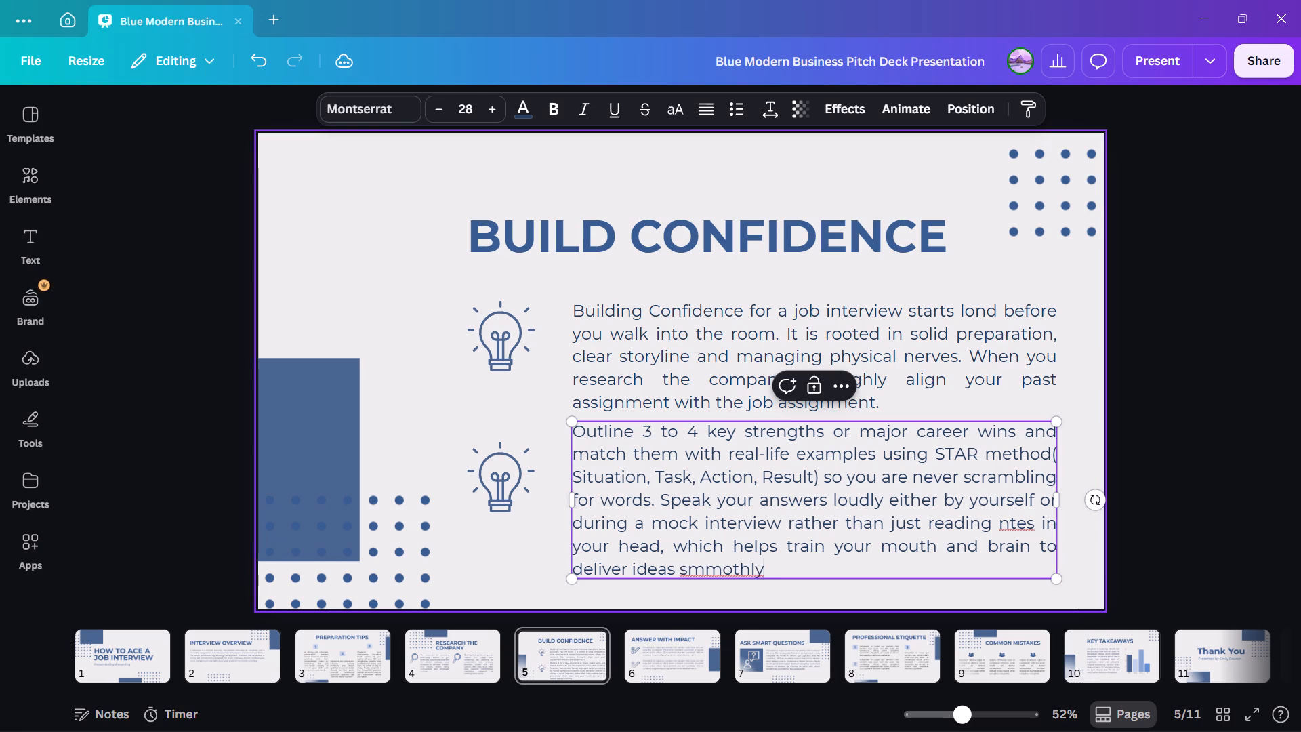
Correct the spelling of the paragraph's last word to "smoothly" and end the sentence with a period.
key(Left)
key(Left)
key(Left)
key(Left)
key(Left)
key(BackSpace)
key(o)
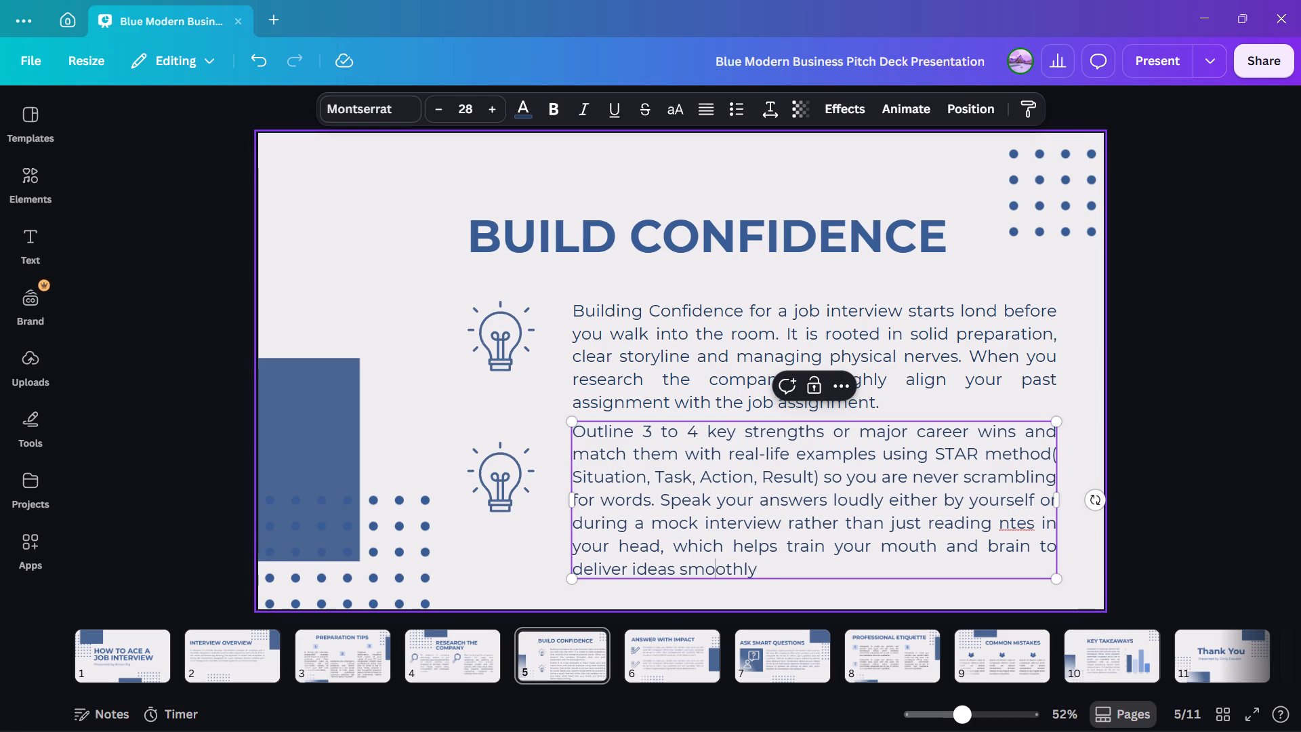
key(Right)
key(Right)
key(Right)
key(Right)
key(Right)
key(period)
Clear the first placeholder paragraph on the "Answer With Impact" slide.
click(669, 663)
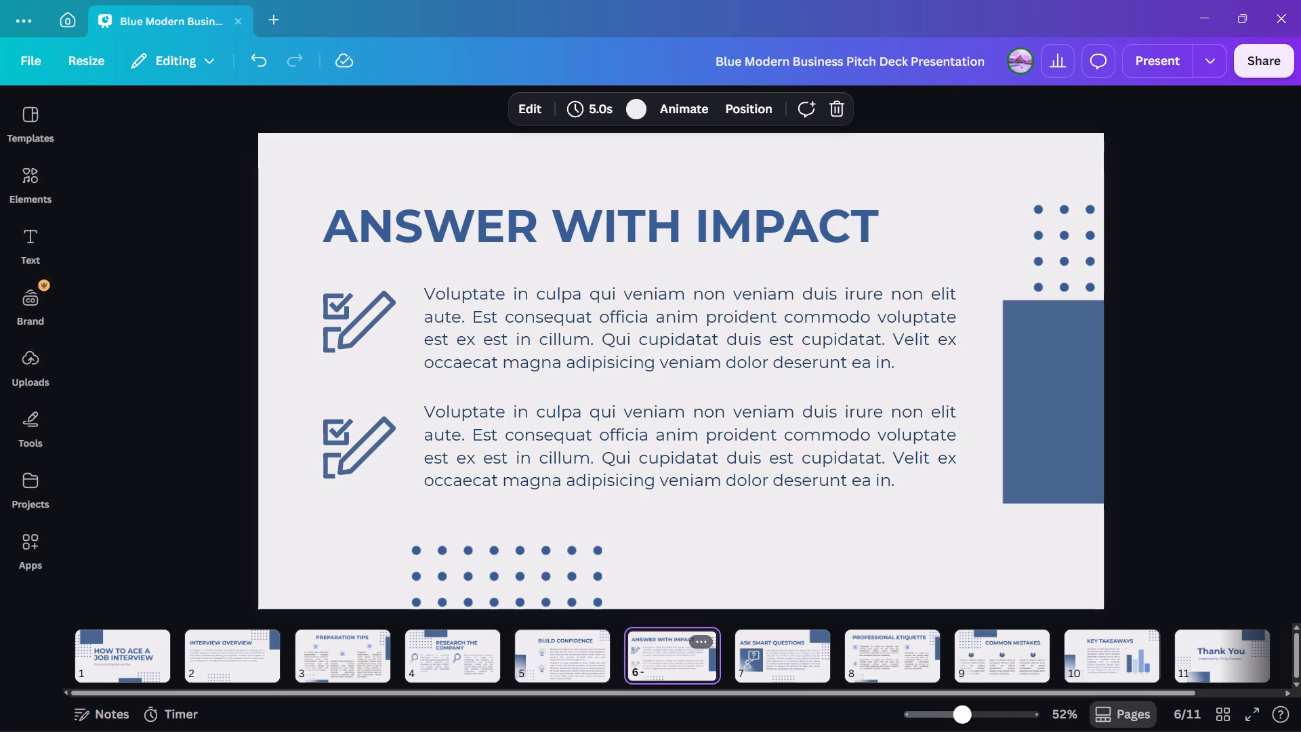
double_click(578, 314)
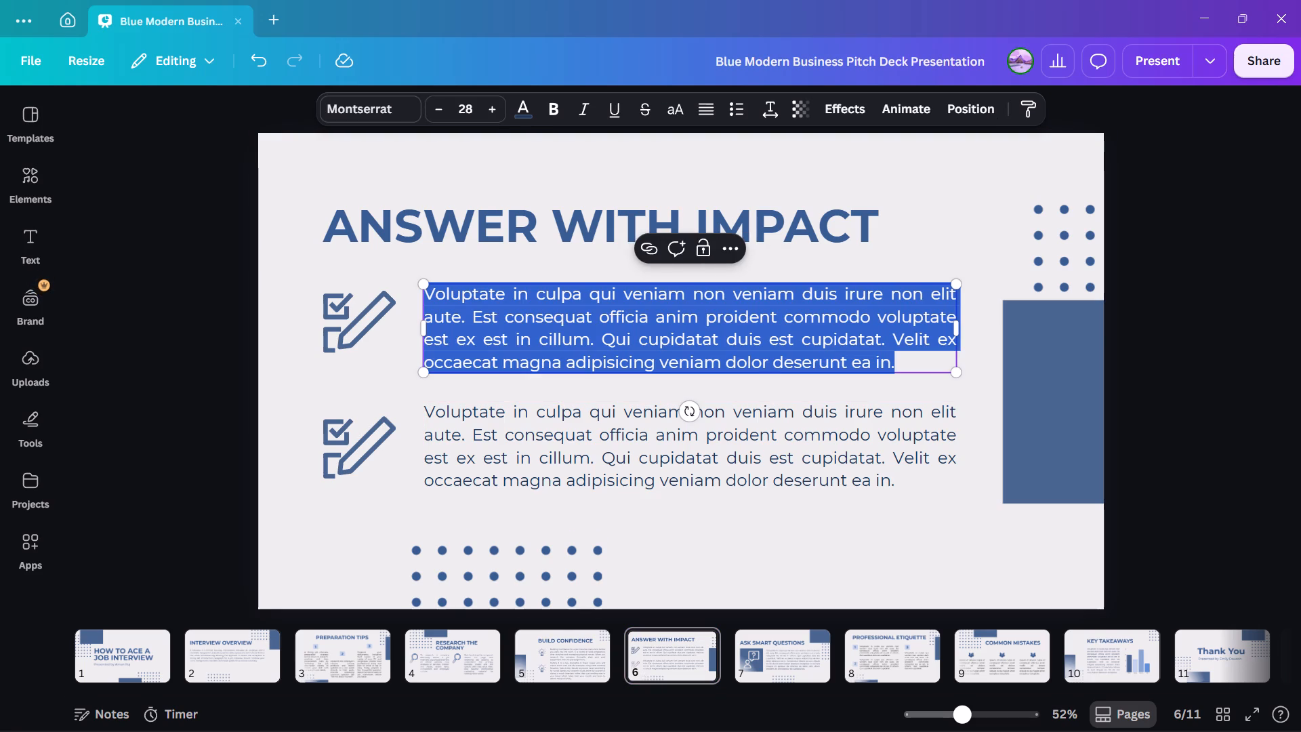
key(BackSpace)
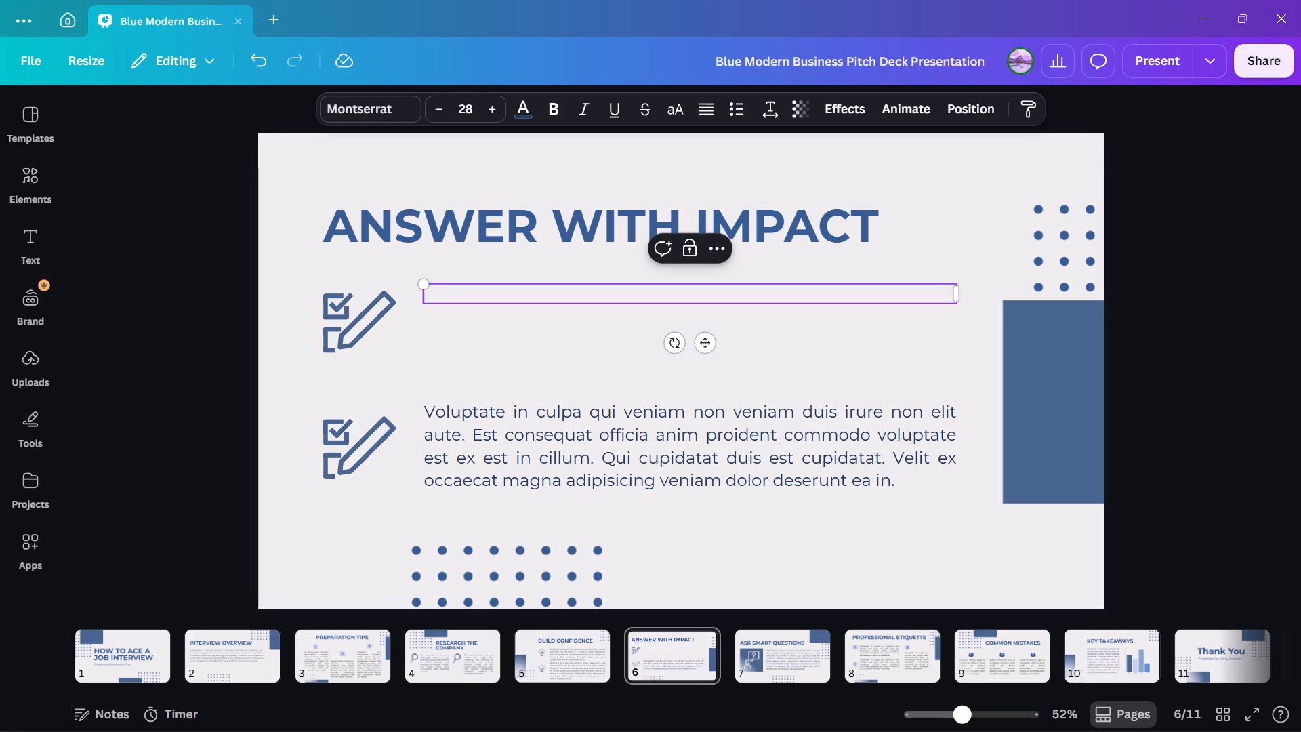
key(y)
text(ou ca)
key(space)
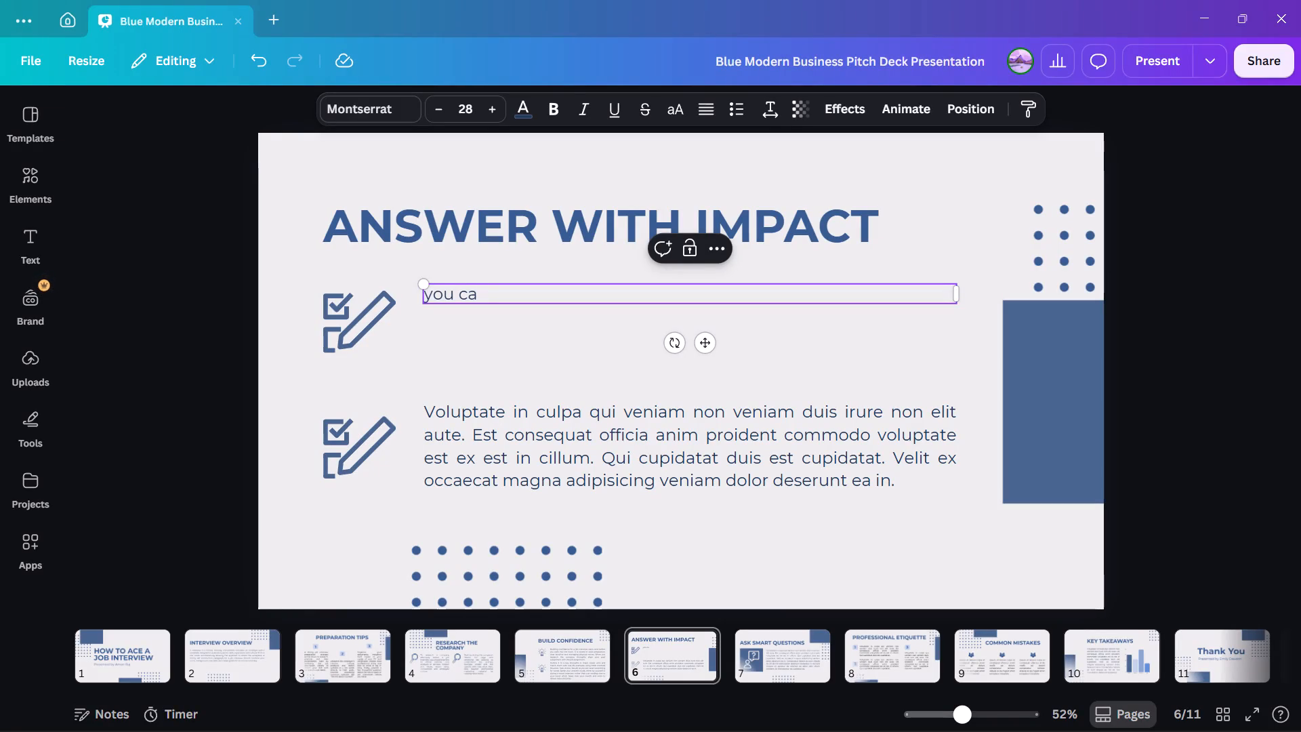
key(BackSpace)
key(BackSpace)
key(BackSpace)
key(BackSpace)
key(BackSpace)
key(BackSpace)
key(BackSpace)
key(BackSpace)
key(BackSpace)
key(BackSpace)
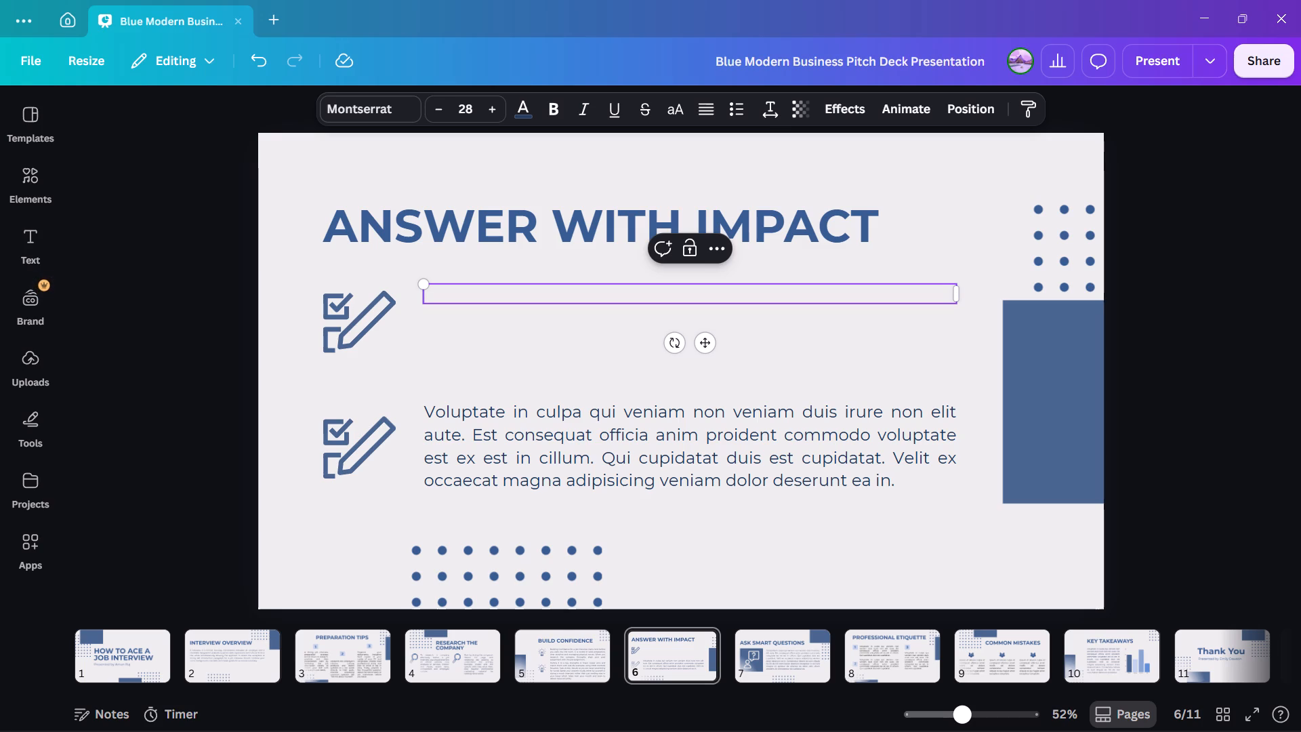
Start the first paragraph with "An impact interview is a specialized,".
text(An in)
key(BackSpace)
text(mpac)
text(t interview)
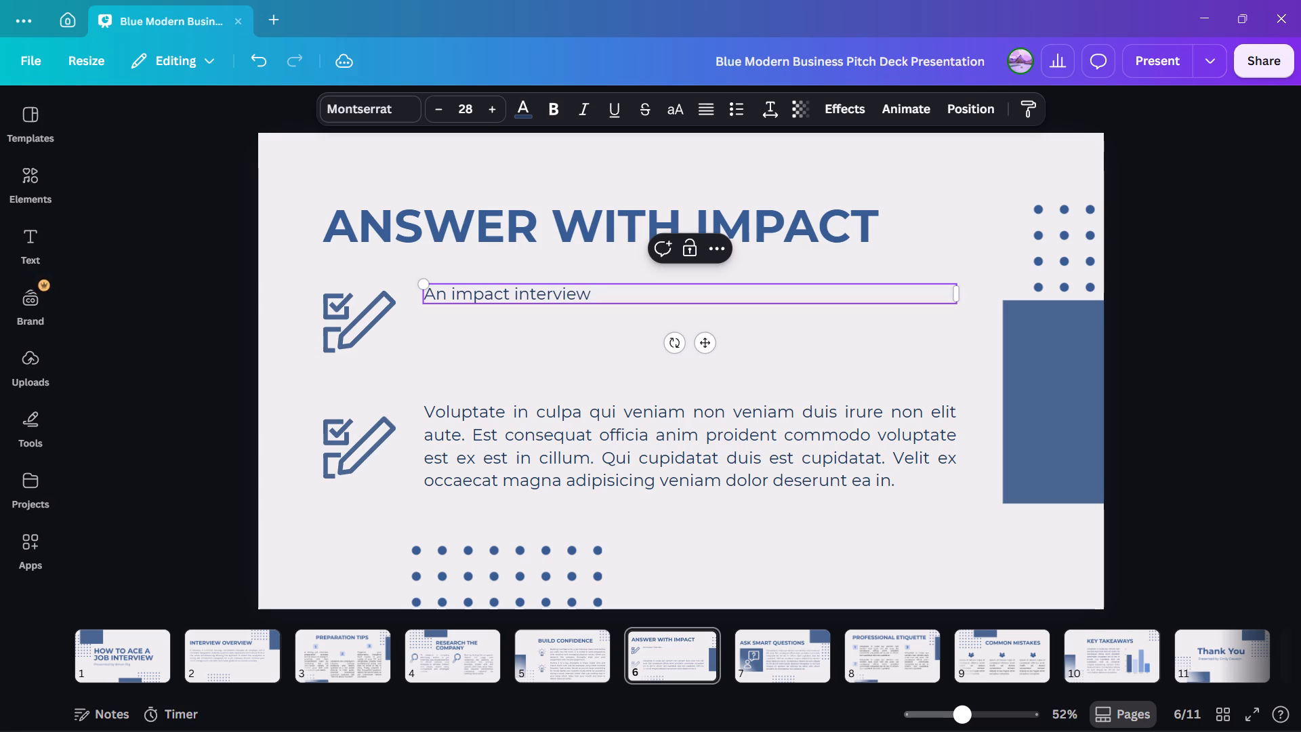
key(space)
text(is a specialized)
key(space)
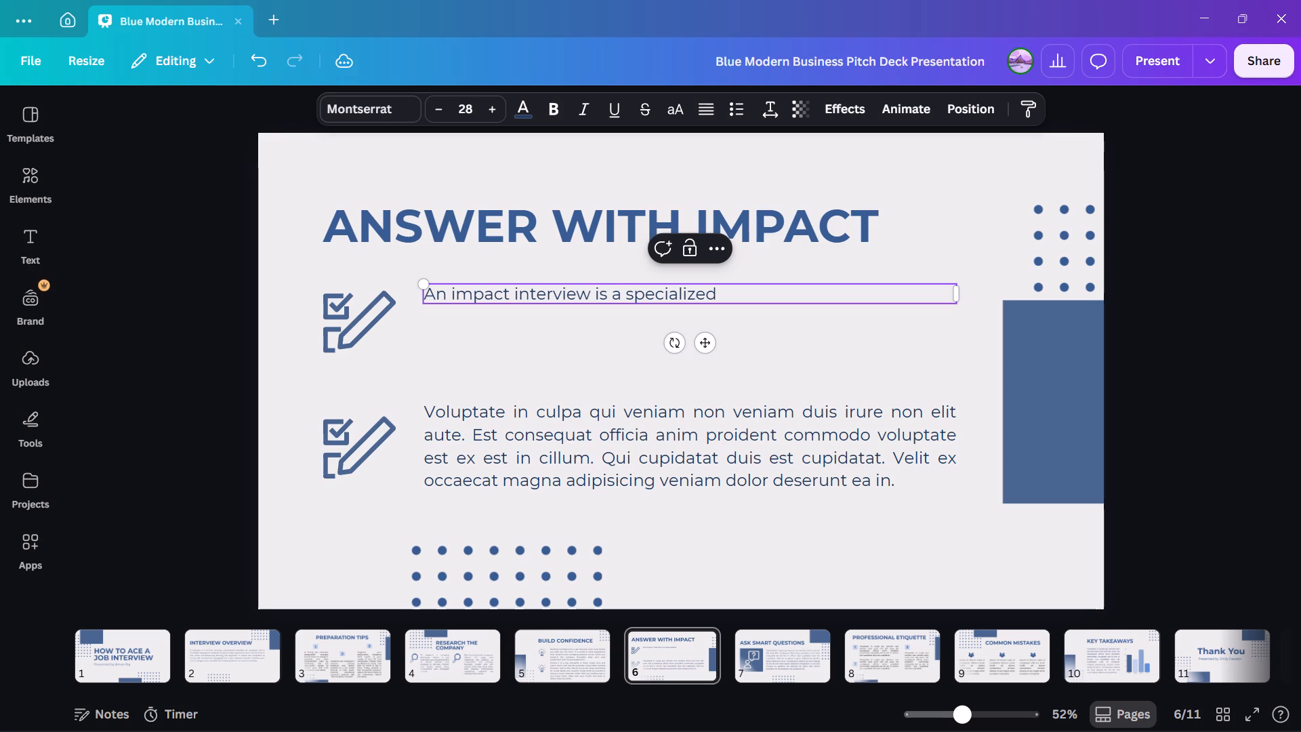
key(BackSpace)
text(,)
key(space)
Continue the sentence with "outcome - focused conversation designed to evaluate".
text(outcome)
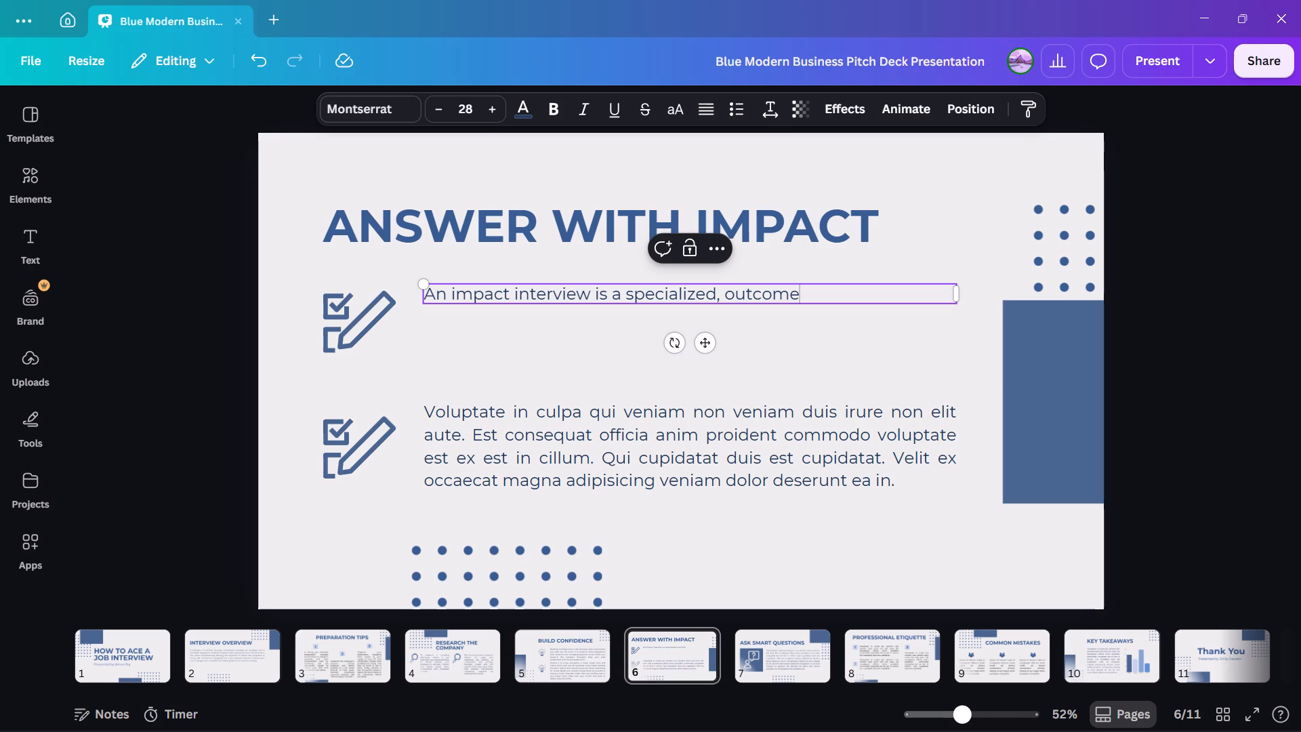
key(space)
text(-)
key(space)
text(focused)
key(space)
text(conversation)
key(space)
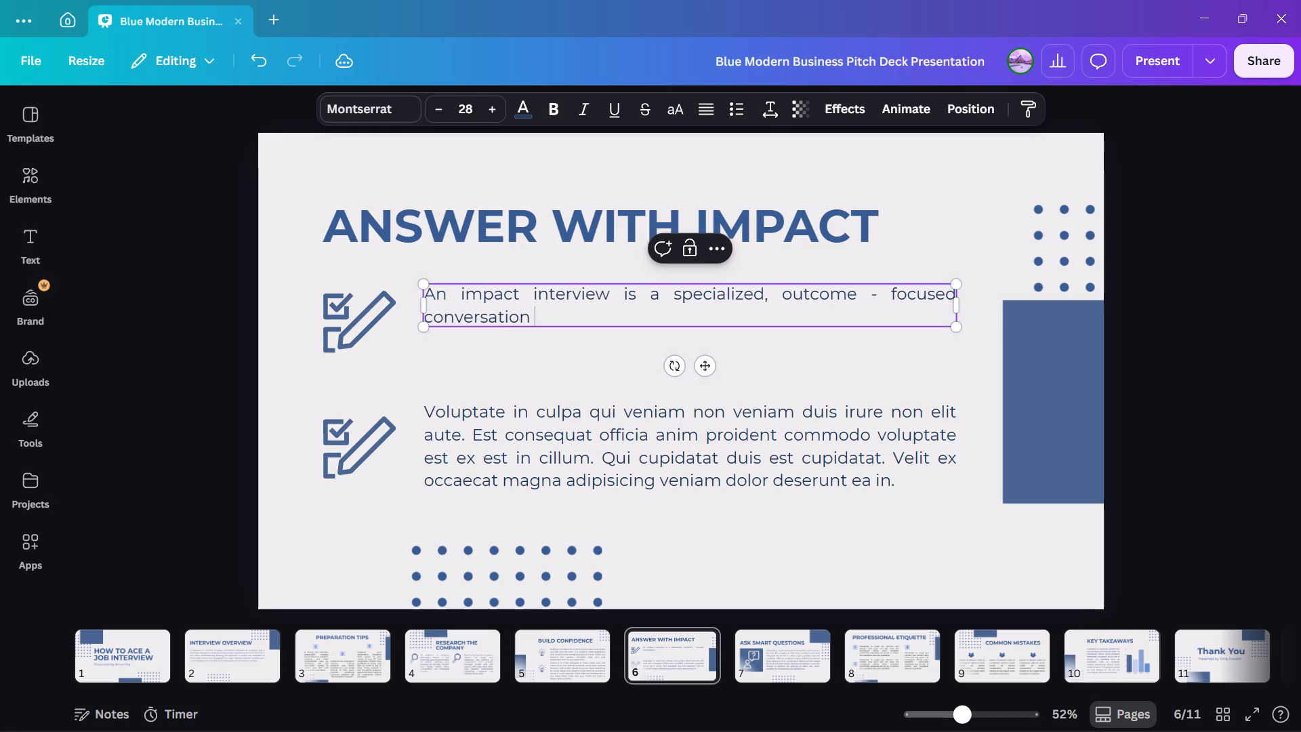
text(designed to evaluate)
key(space)
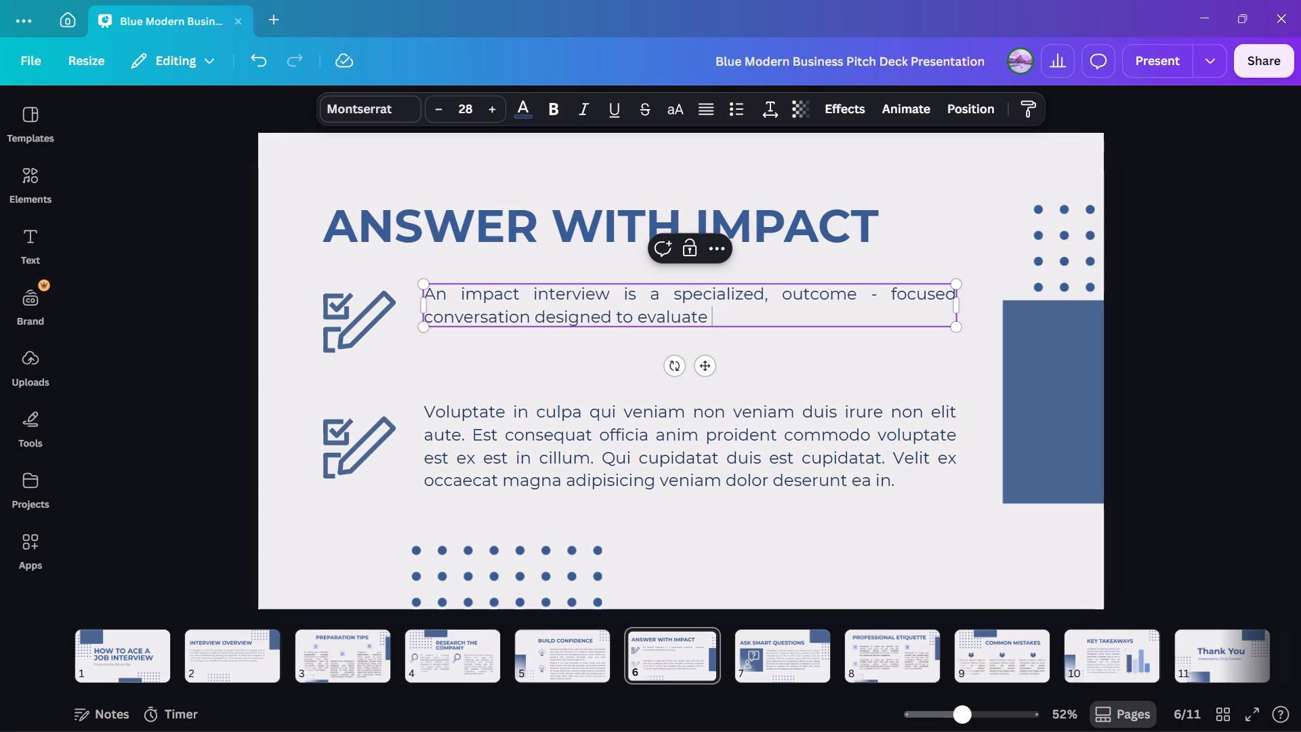
Continue the sentence with "the tangible difference".
text(the)
key(space)
text(tangible)
key(space)
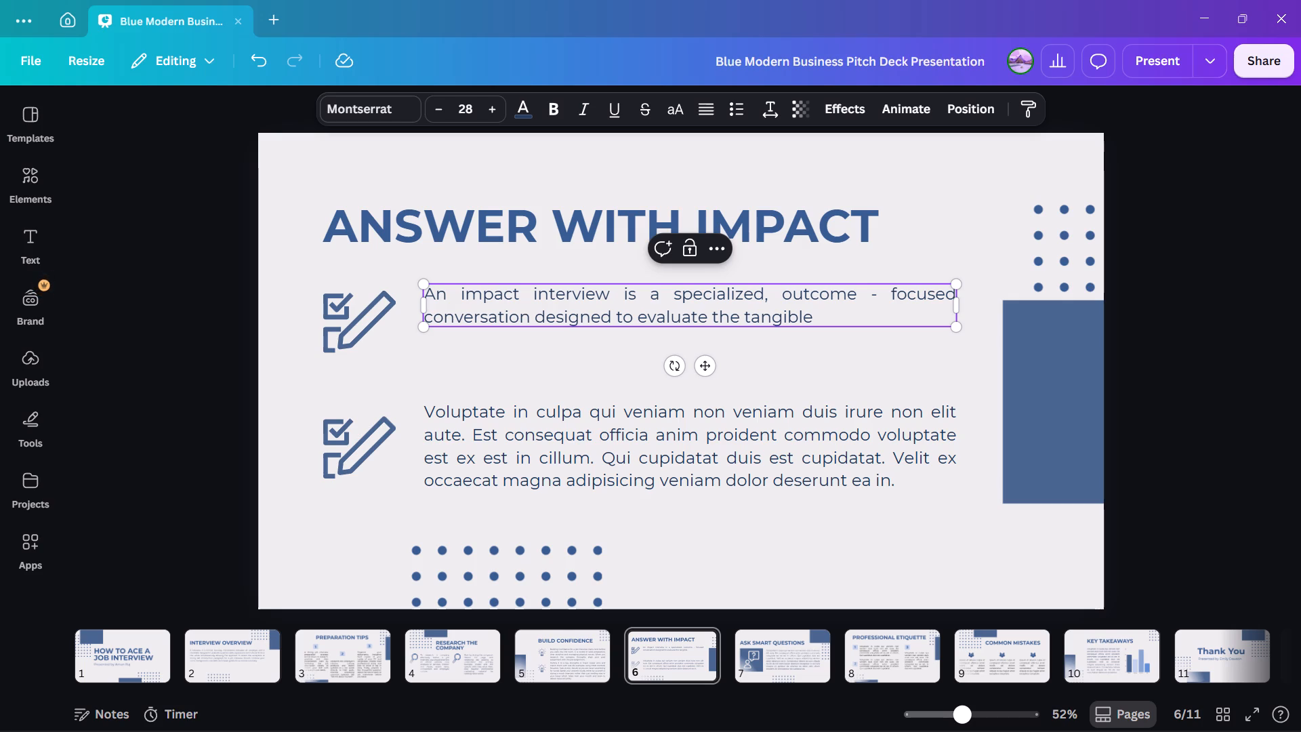
text(di)
text(fference)
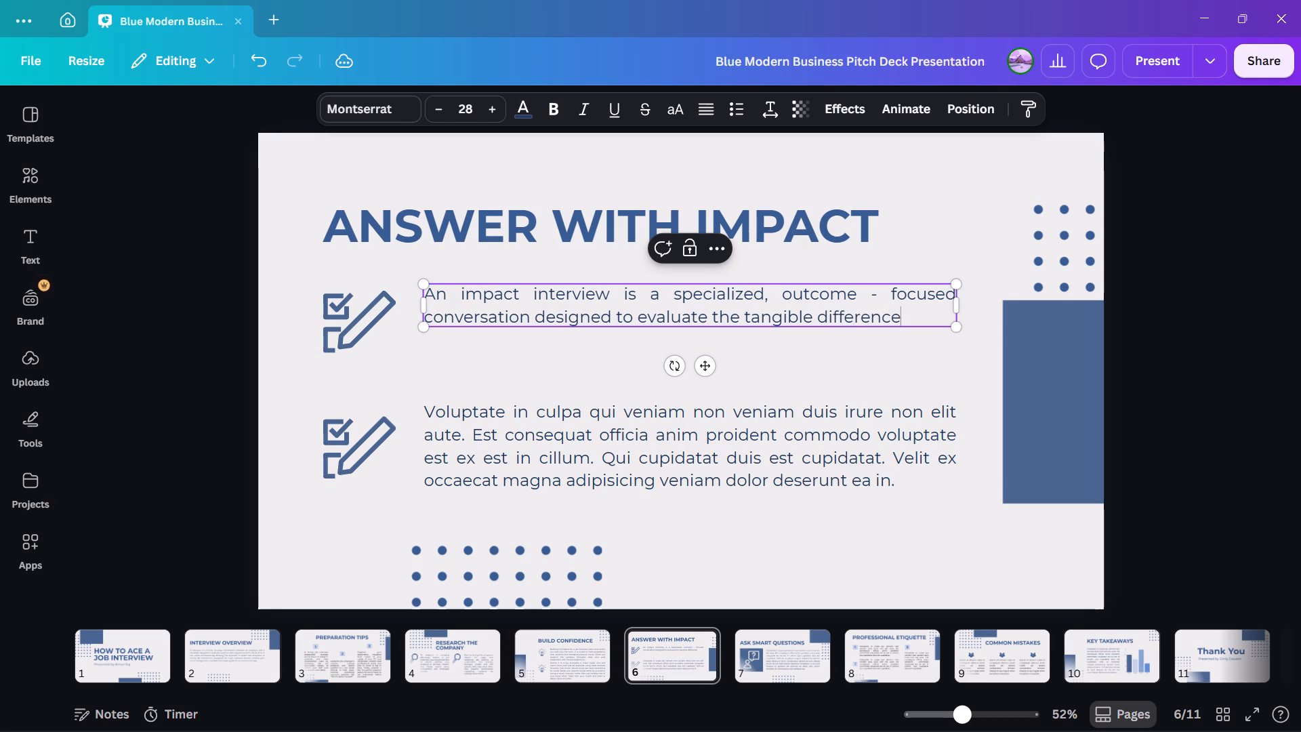
Continue the sentence with "a candidate has made".
key(space)
text(a)
key(space)
text(candi)
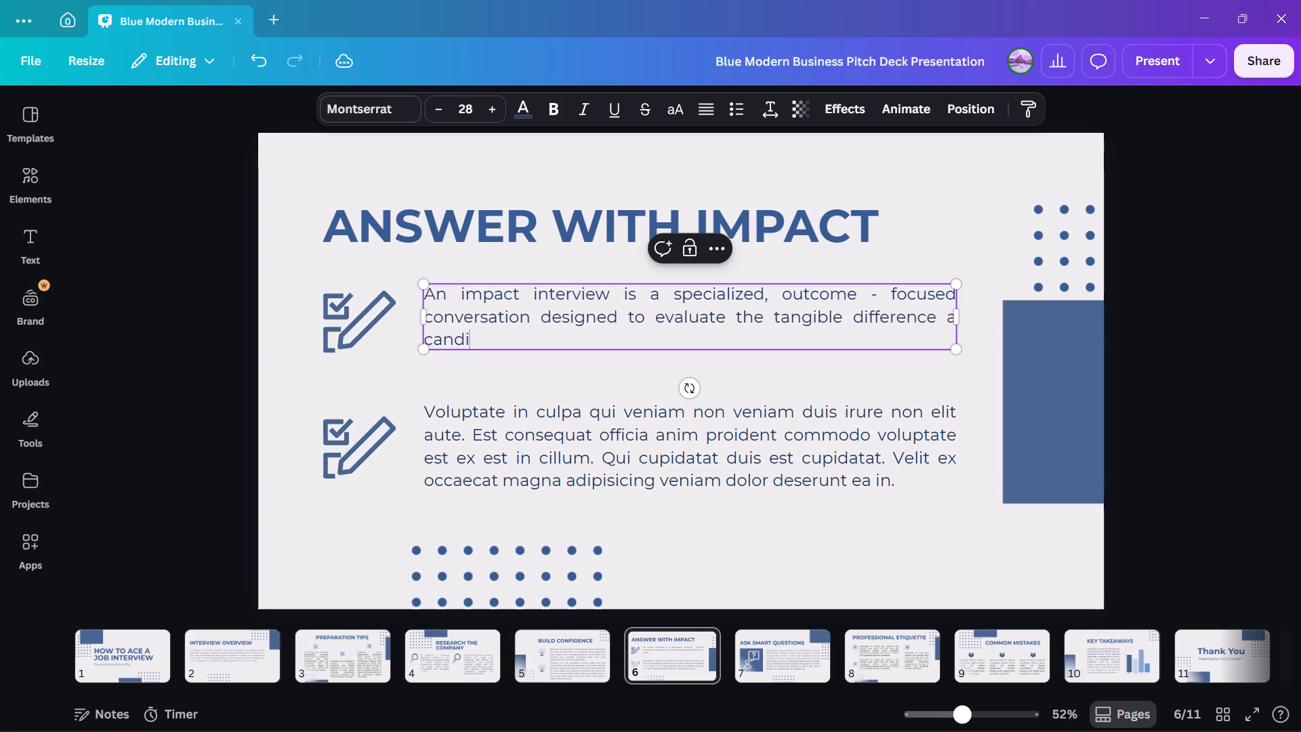
text(da)
text(te)
key(space)
text(had)
key(BackSpace)
text(s)
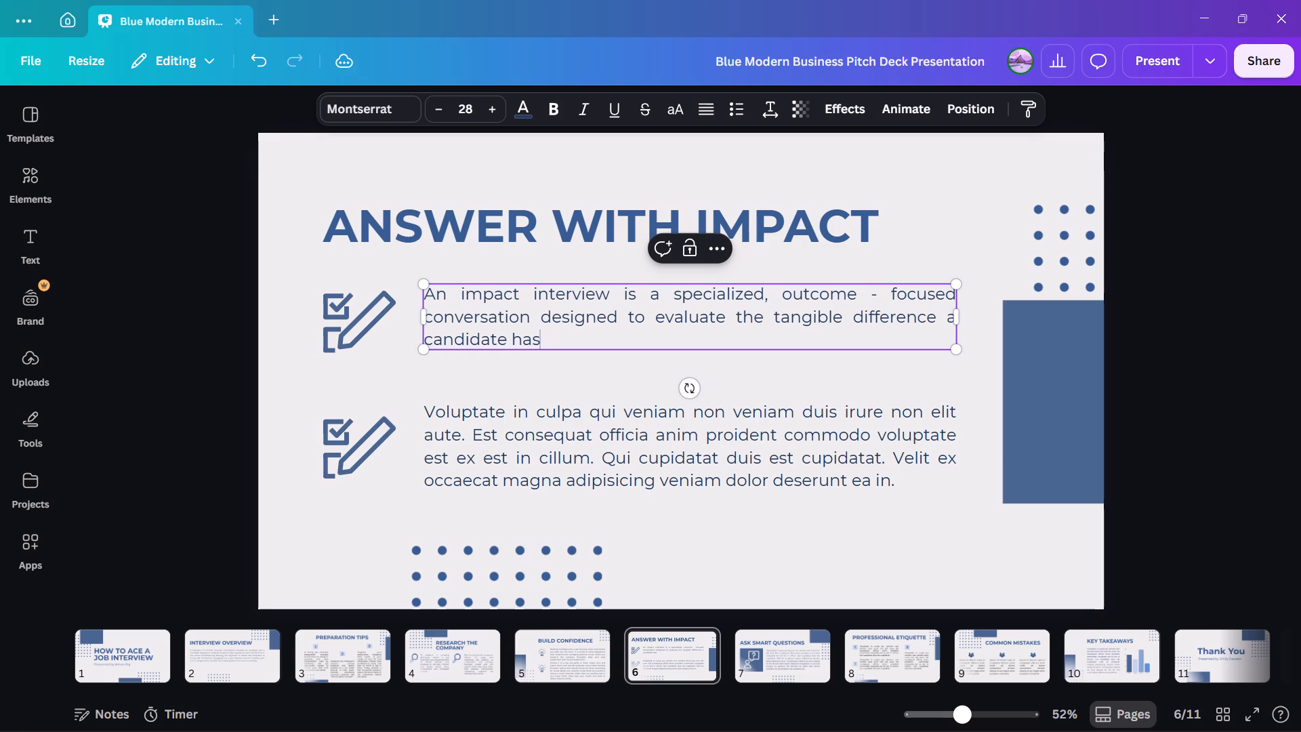
key(space)
text(made)
key(space)
End the sentence with "in their previous roles.".
text(in their)
key(space)
text(previous)
key(space)
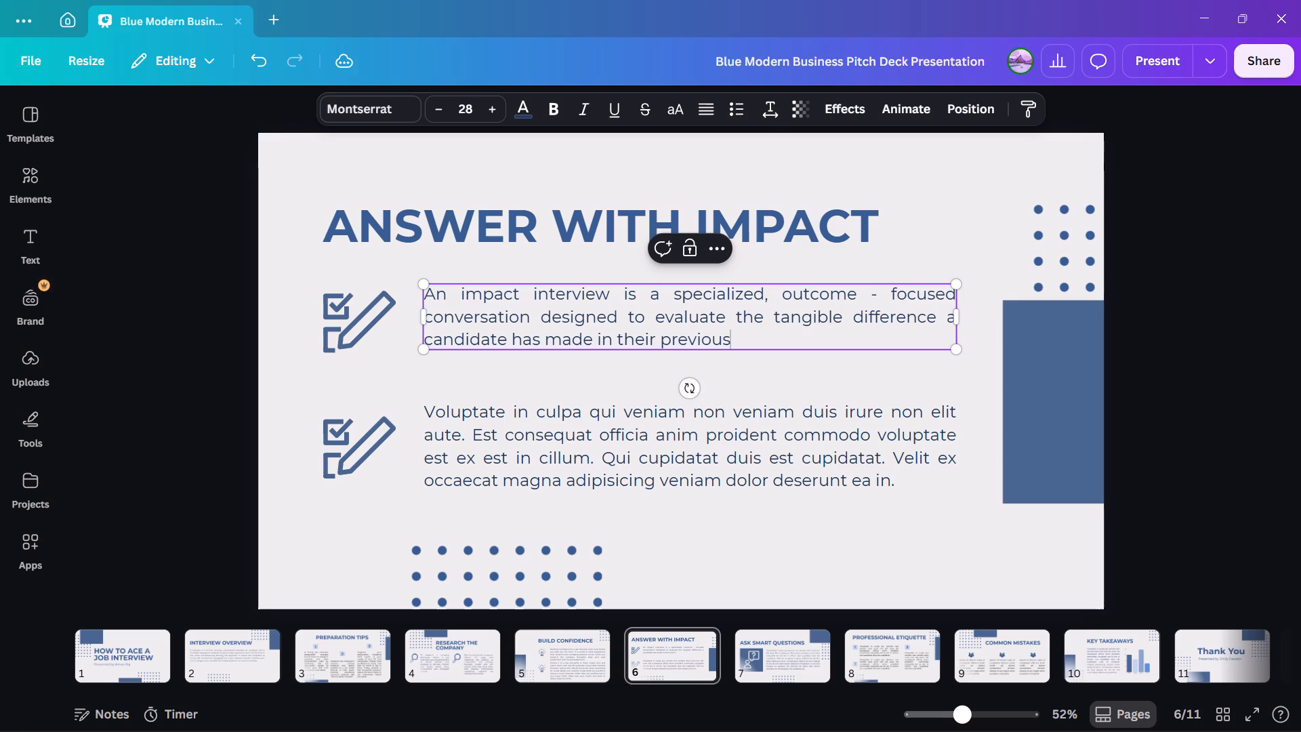
text(role)
text(s.)
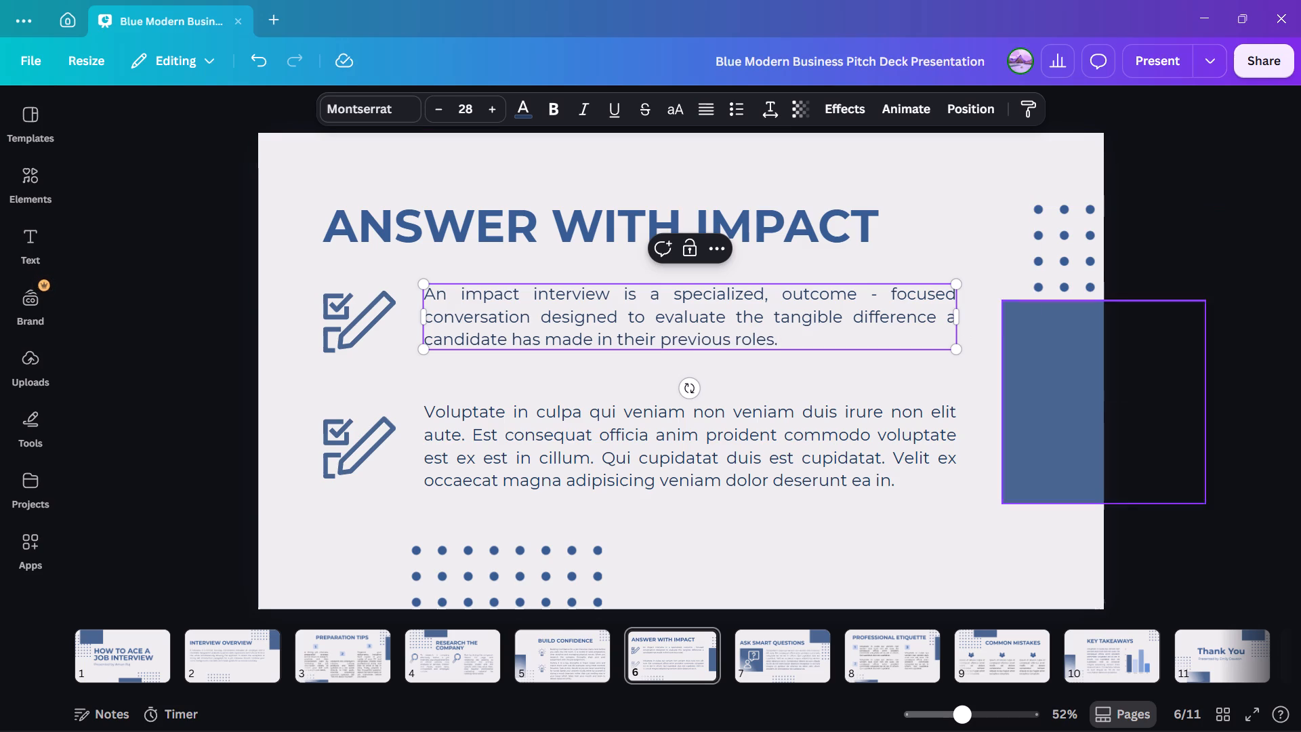
Widen the first paragraph's text box to about 1,295, ending just short of the blue rectangle.
drag(957, 320, 972, 317)
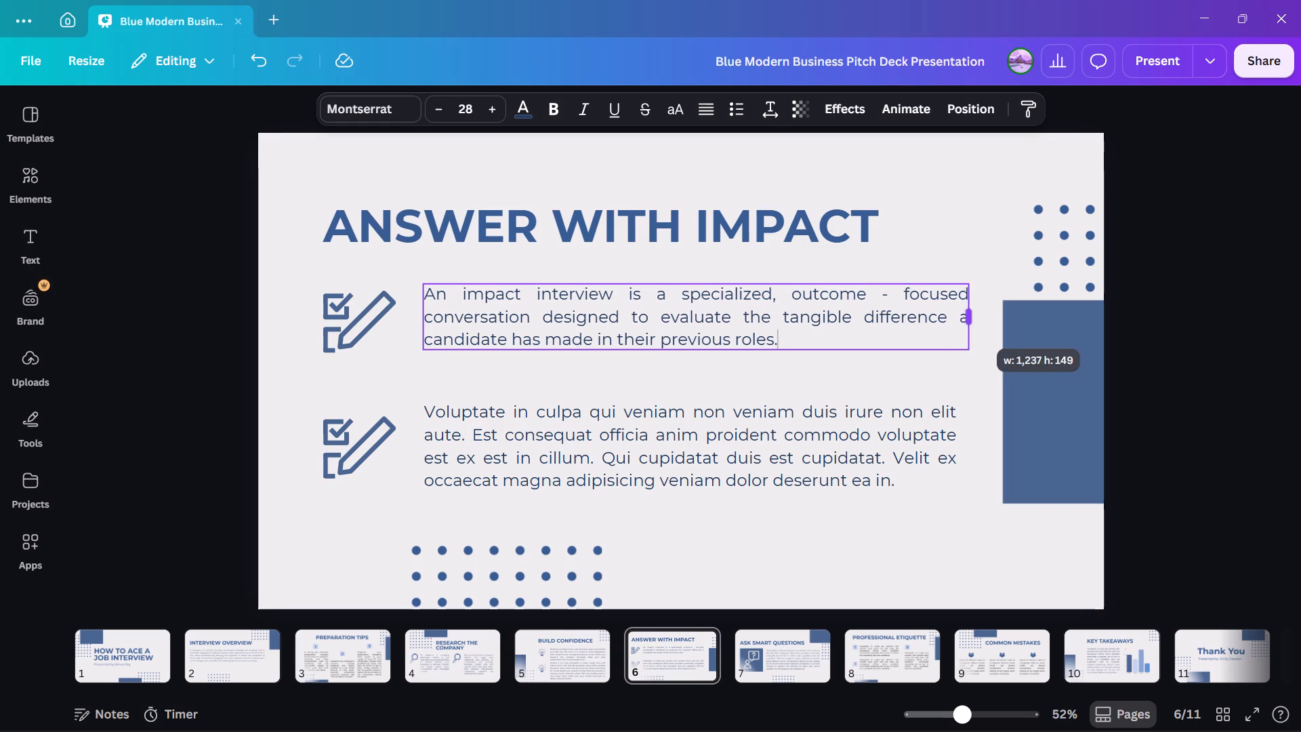
drag(972, 317, 1003, 317)
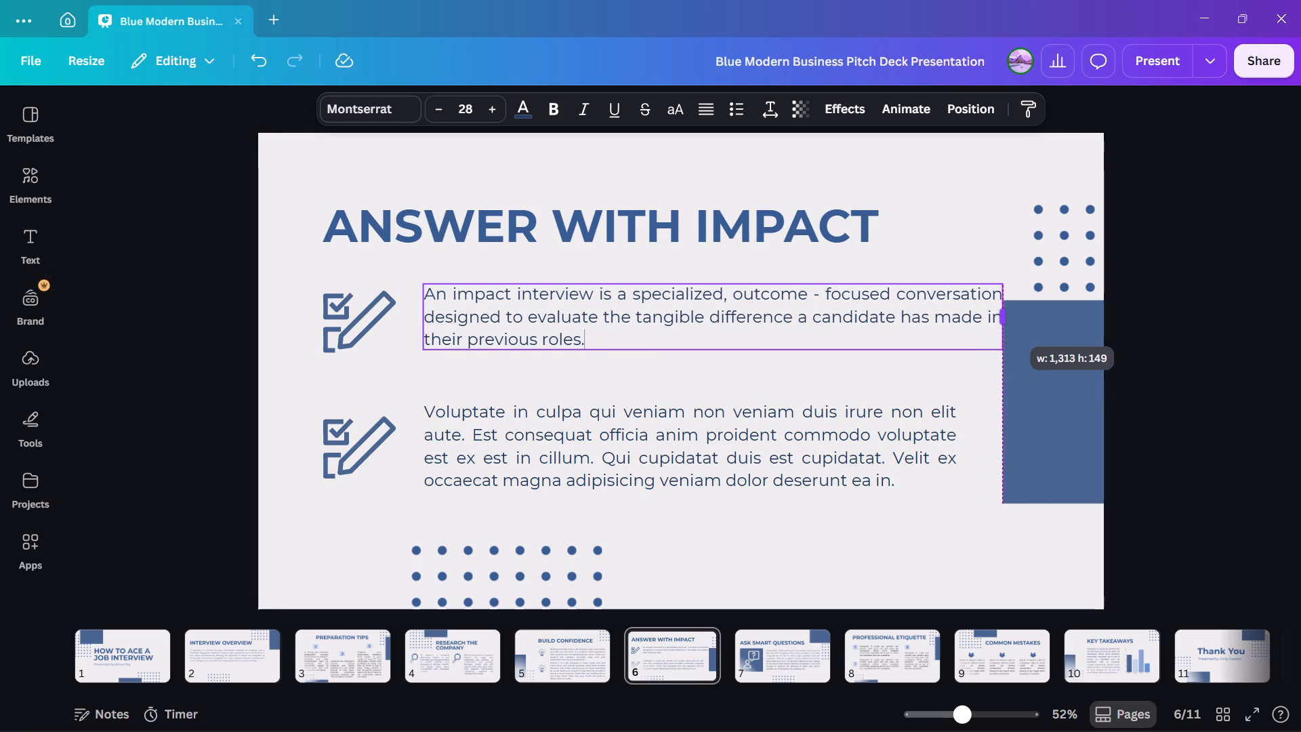
drag(1003, 317, 995, 319)
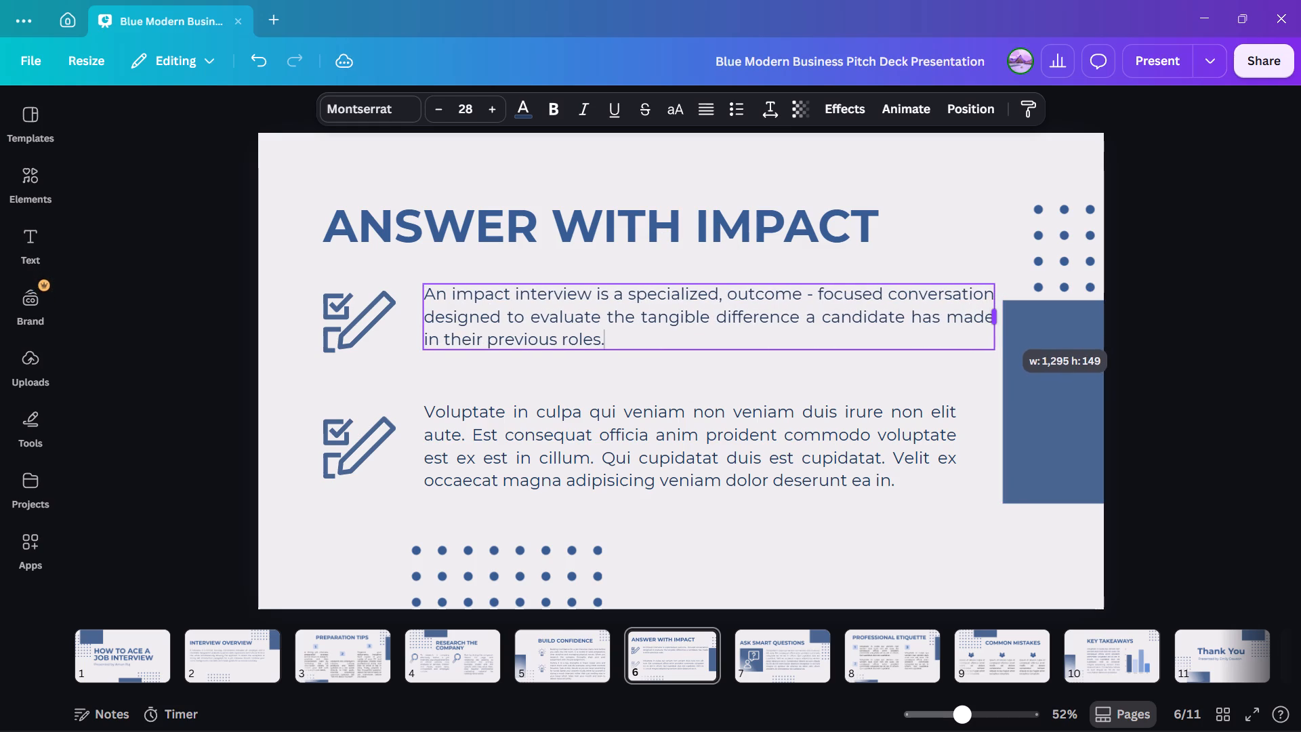
drag(995, 319, 997, 321)
Widen the second paragraph's text box to about 1,297, aligning its right edge with the first paragraph.
click(941, 442)
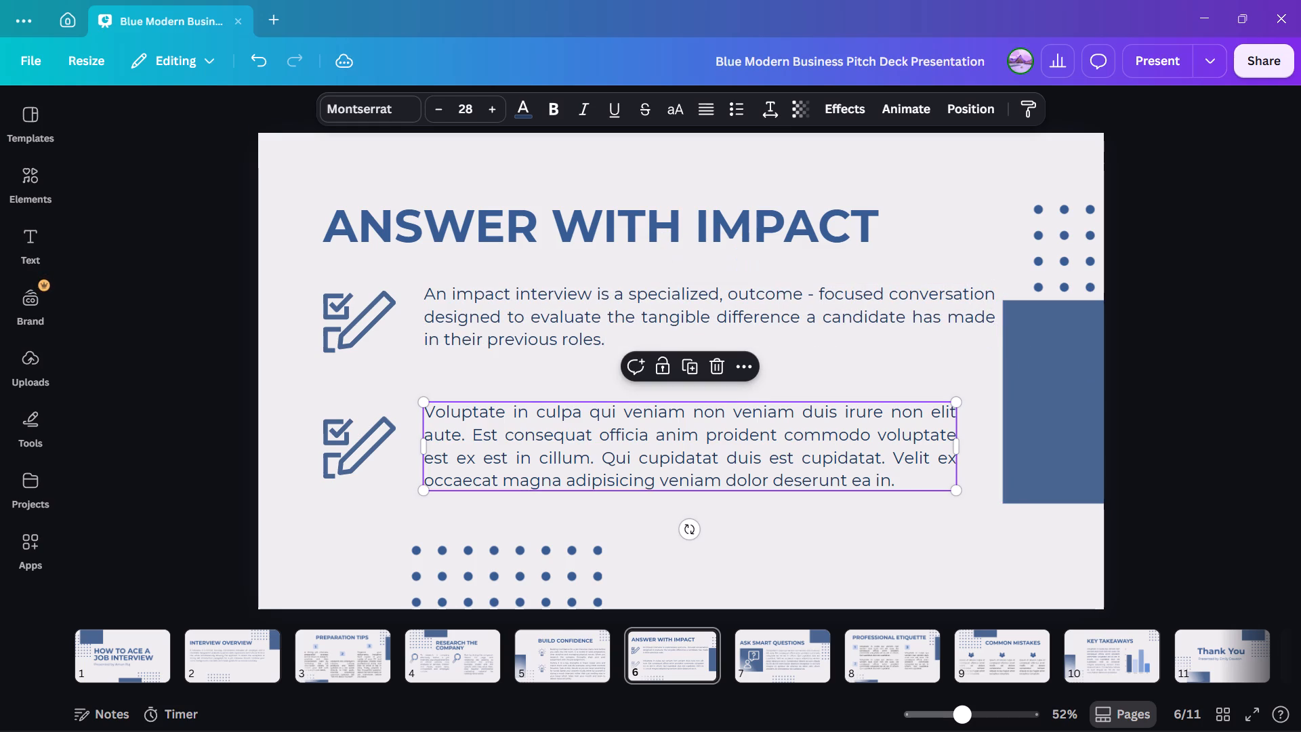
drag(958, 440, 996, 433)
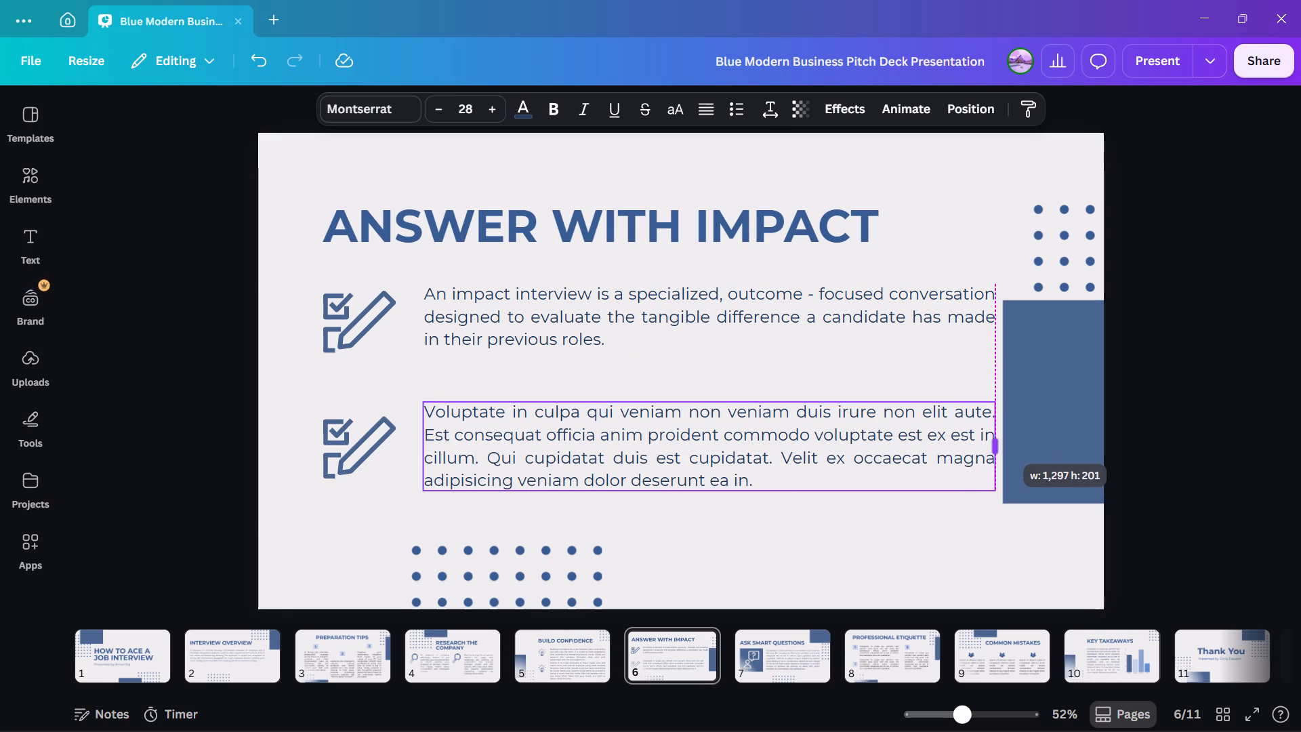
drag(996, 433, 995, 433)
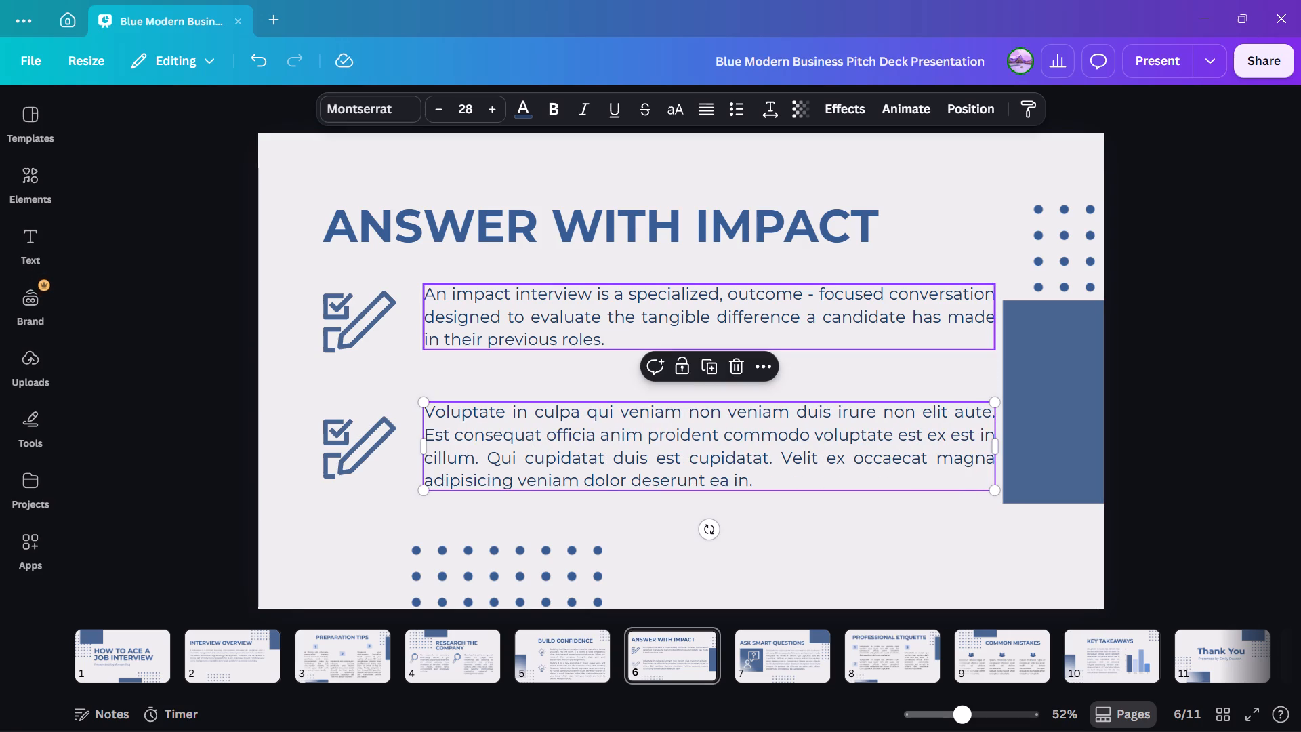
Start a second sentence in the first paragraph, after "previous roles.", with "Unlike traditional".
click(622, 335)
click(622, 335)
click(622, 335)
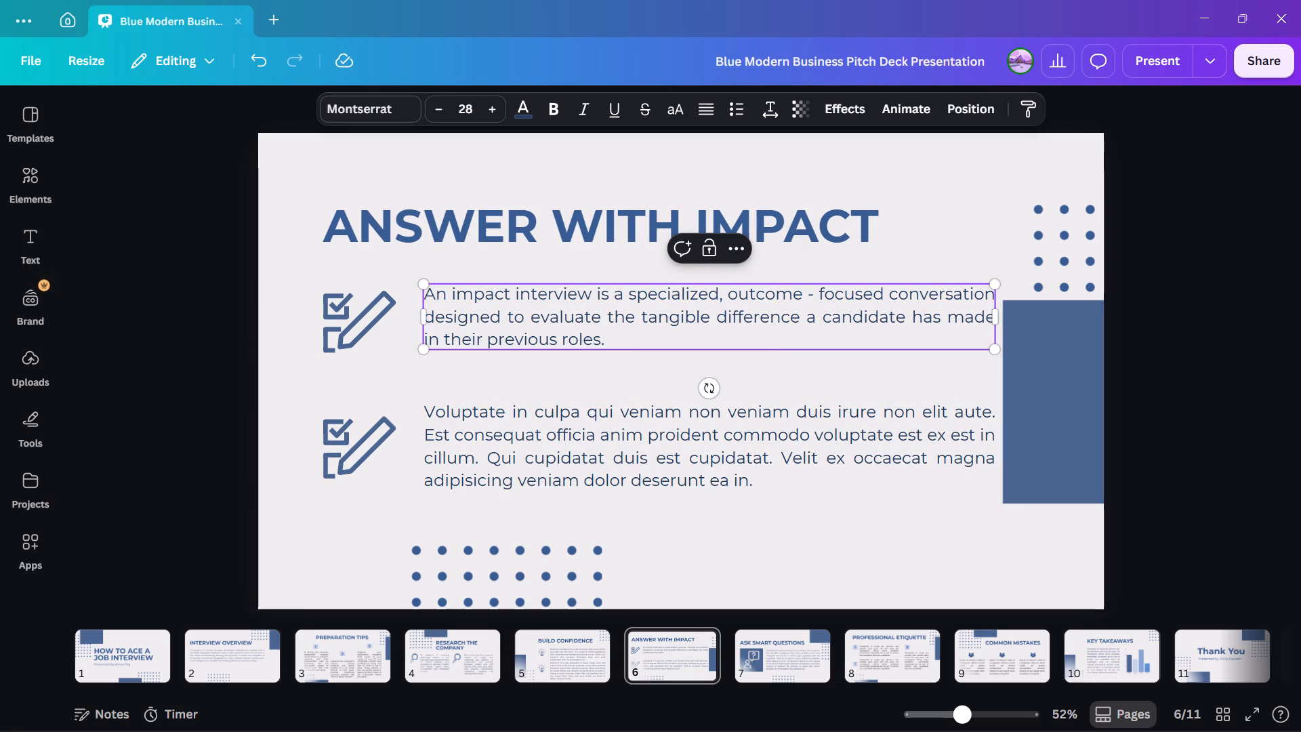
key(space)
text(Unlike traditional)
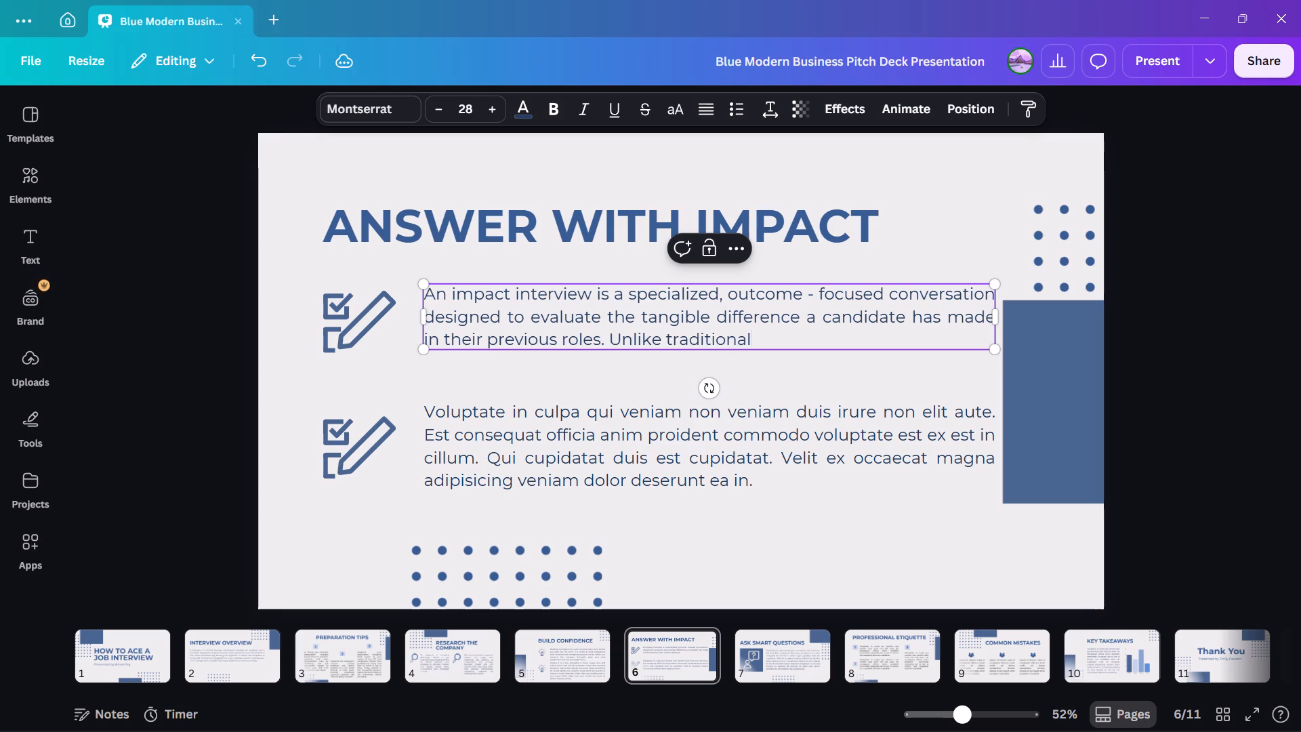
key(space)
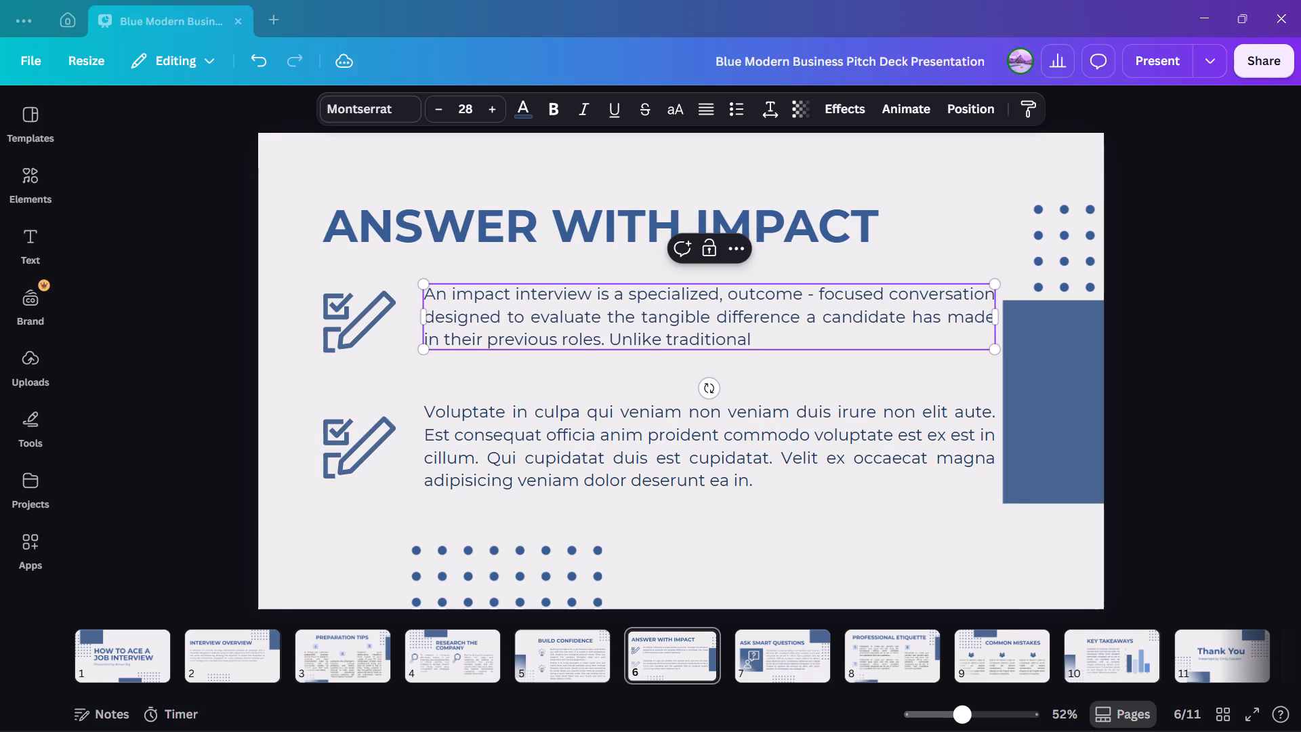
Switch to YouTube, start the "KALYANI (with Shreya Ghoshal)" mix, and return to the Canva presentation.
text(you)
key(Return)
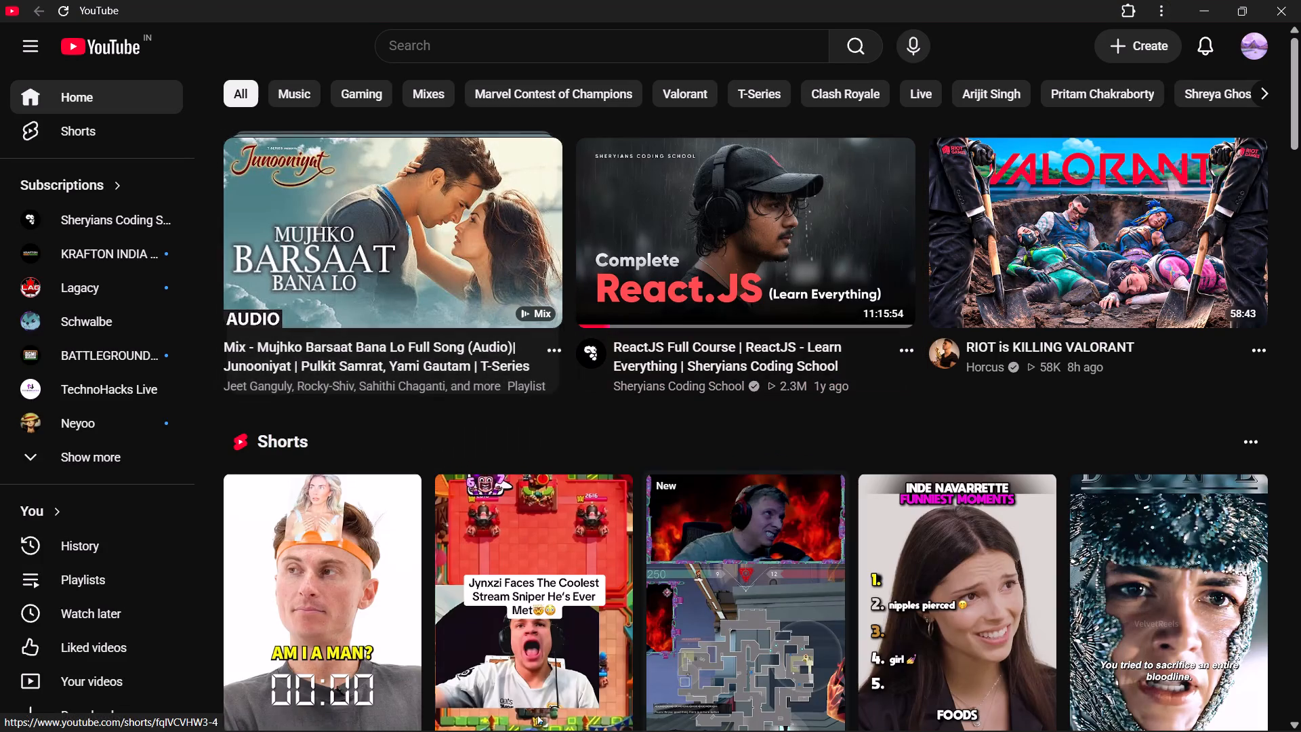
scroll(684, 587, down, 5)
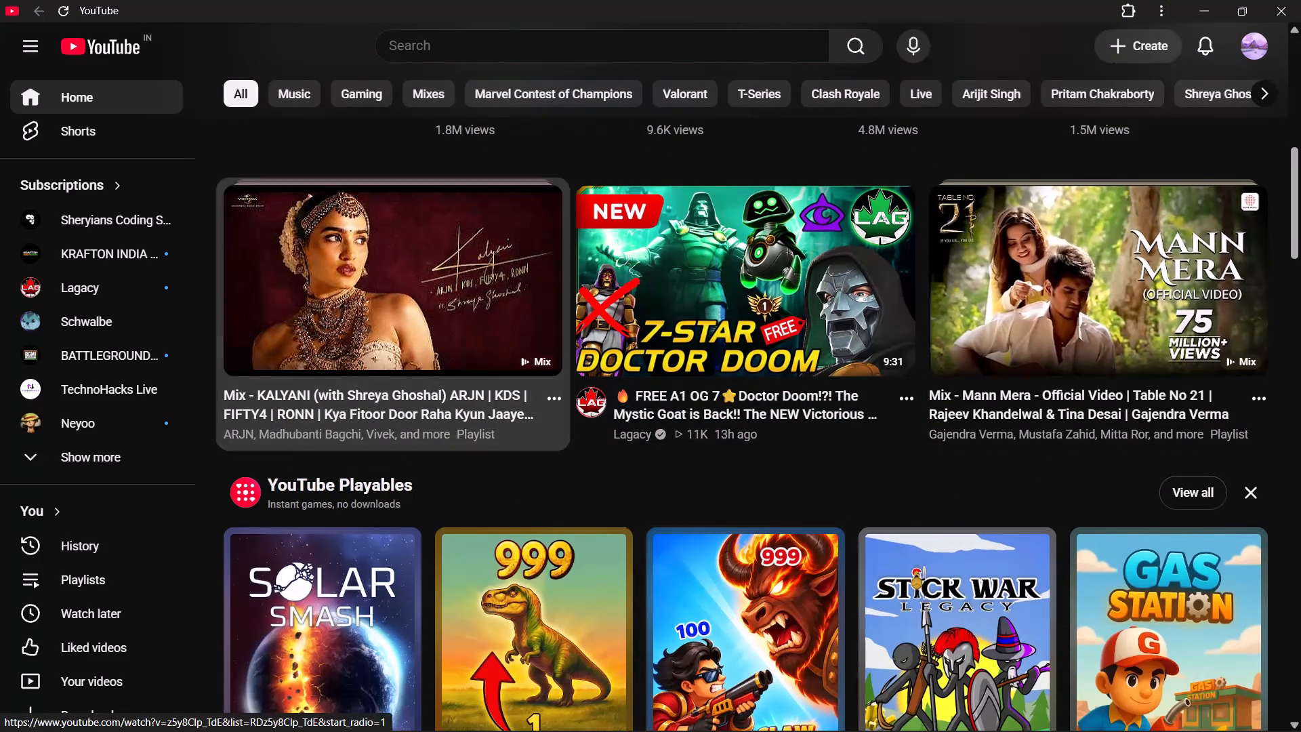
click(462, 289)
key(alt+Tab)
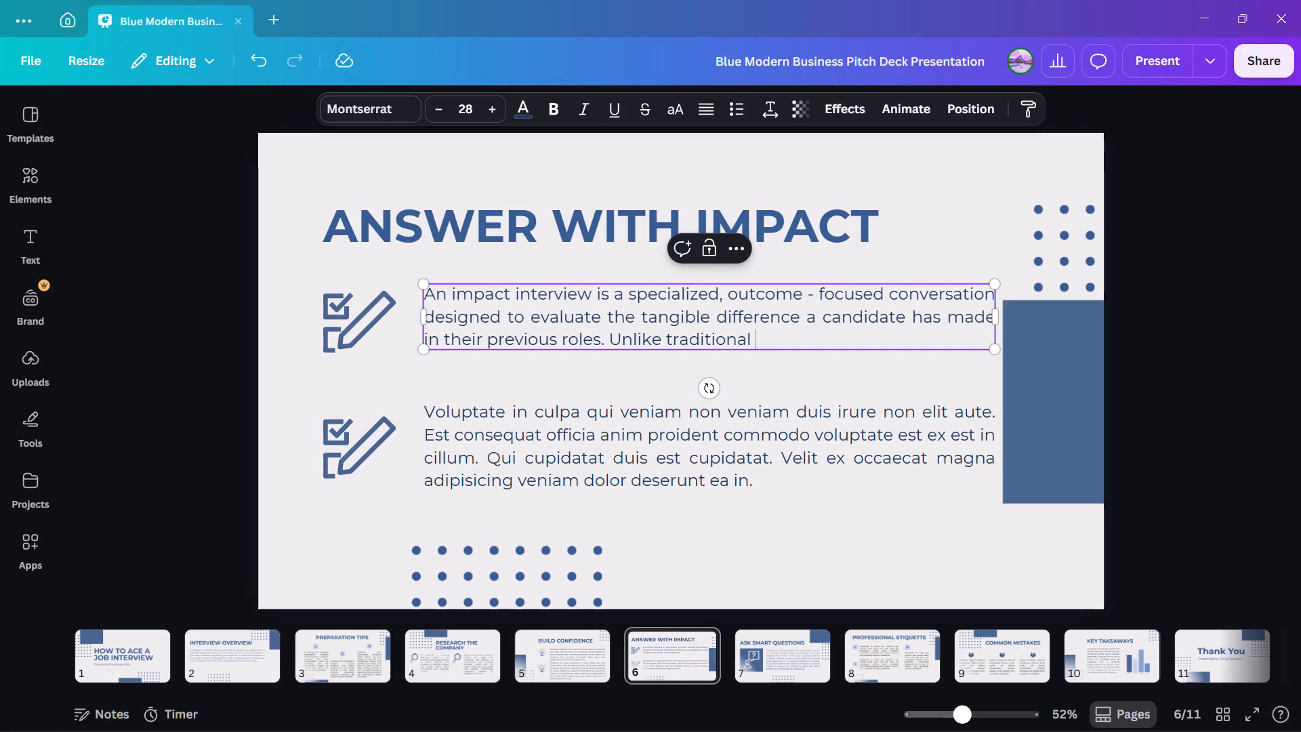
Continue the sentence with "interviews that focus heavily on routine duties or technical interviews".
text(interviews)
key(space)
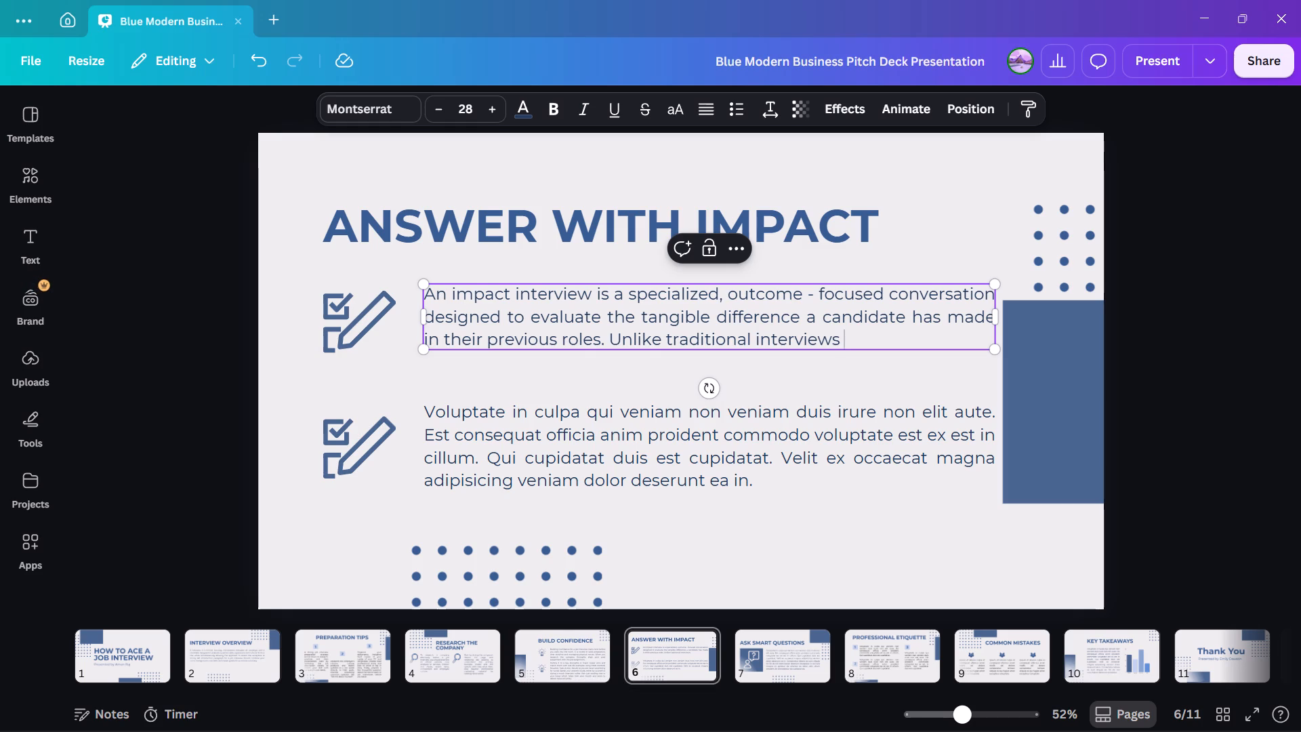
text(that)
key(space)
text(focus heavily on)
key(space)
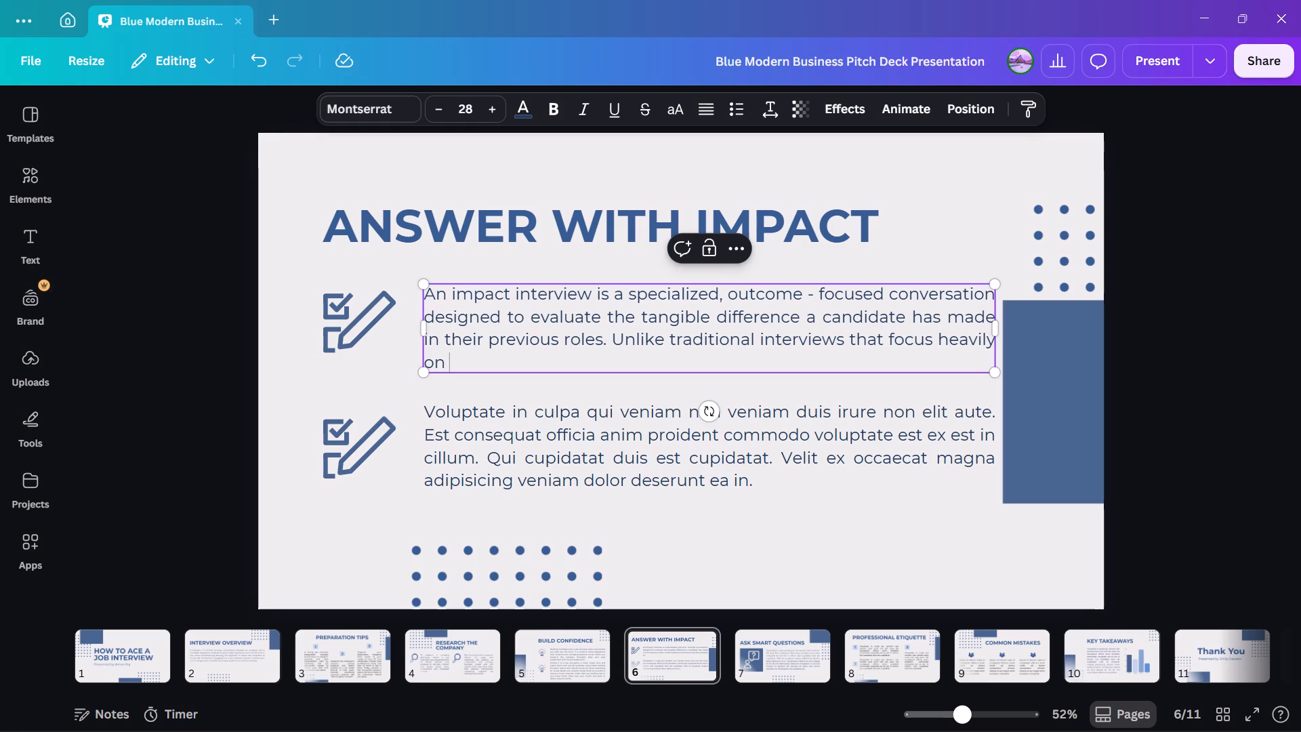
text(routine duties)
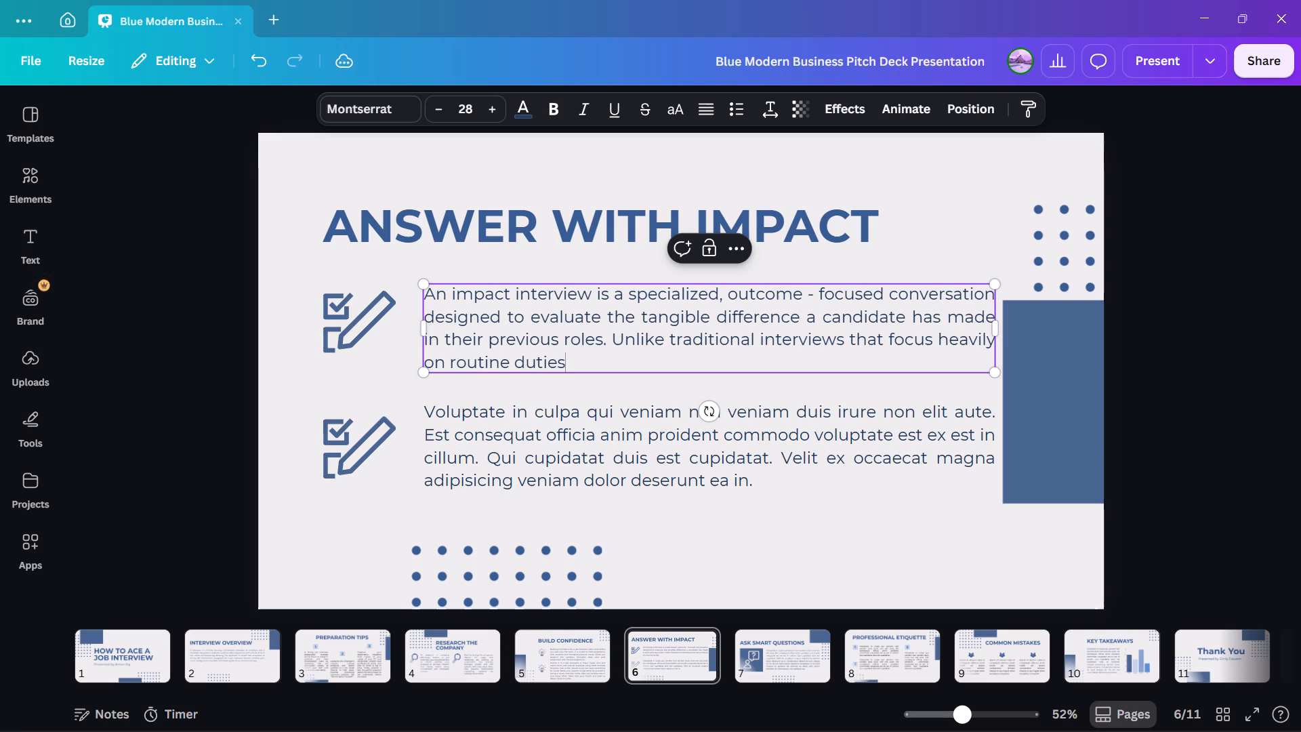
key(space)
text(or technical)
key(space)
text(interviews)
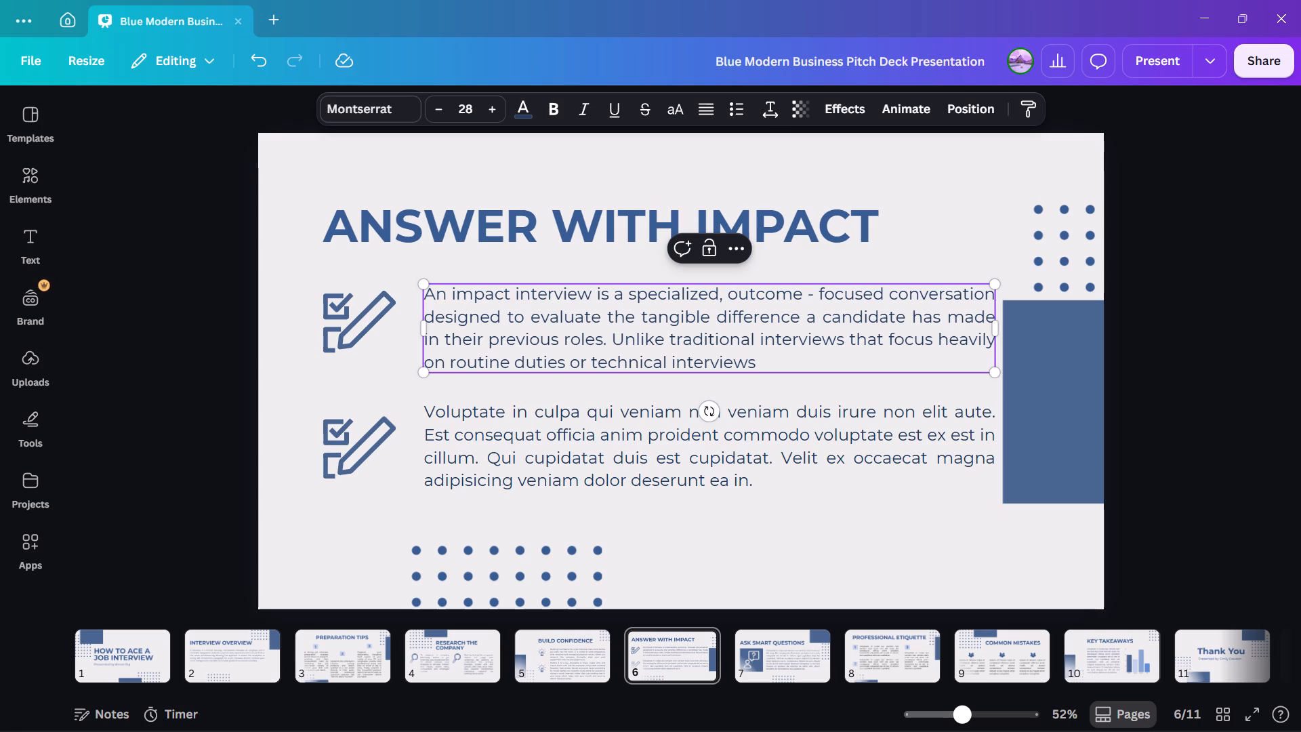
Continue the sentence with ", an impact interview", correcting the misspelled last word.
text(, an)
key(space)
text(impact)
key(space)
text(intervo)
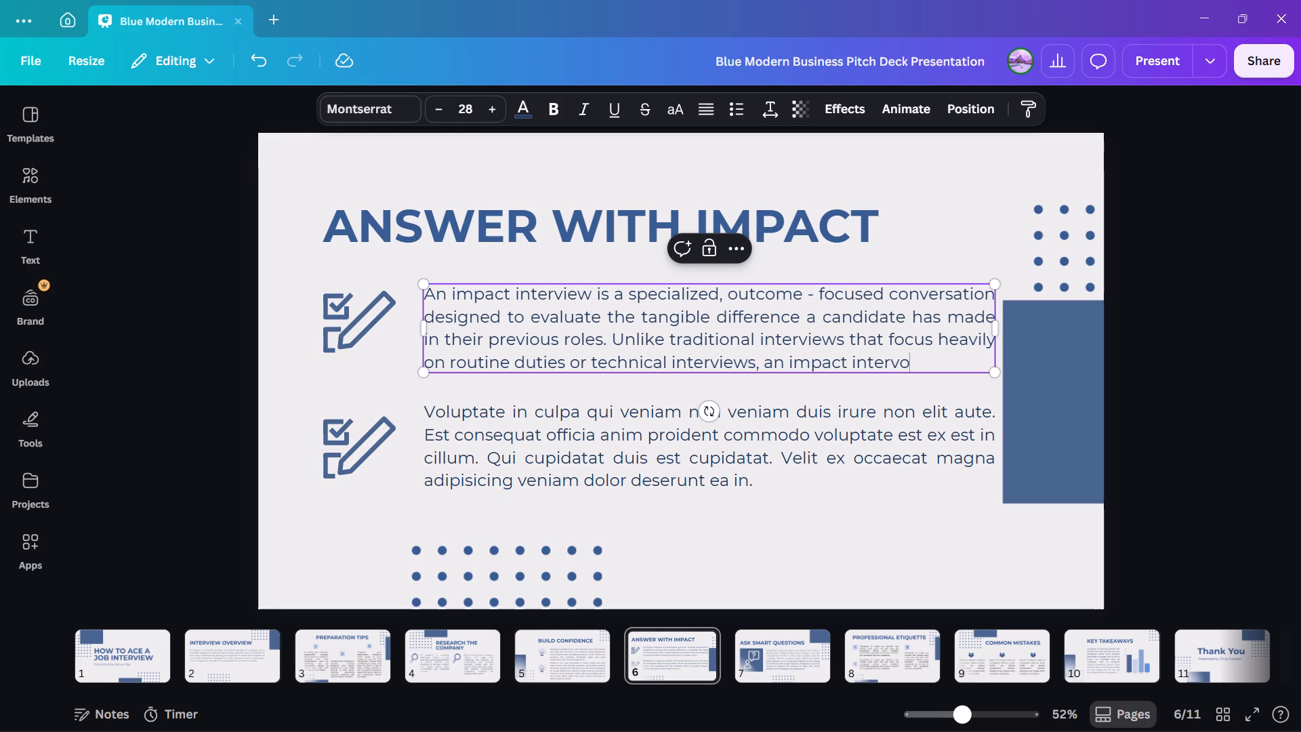
text(ew)
key(Left)
key(Left)
key(BackSpace)
key(i)
key(Right)
key(Right)
key(Right)
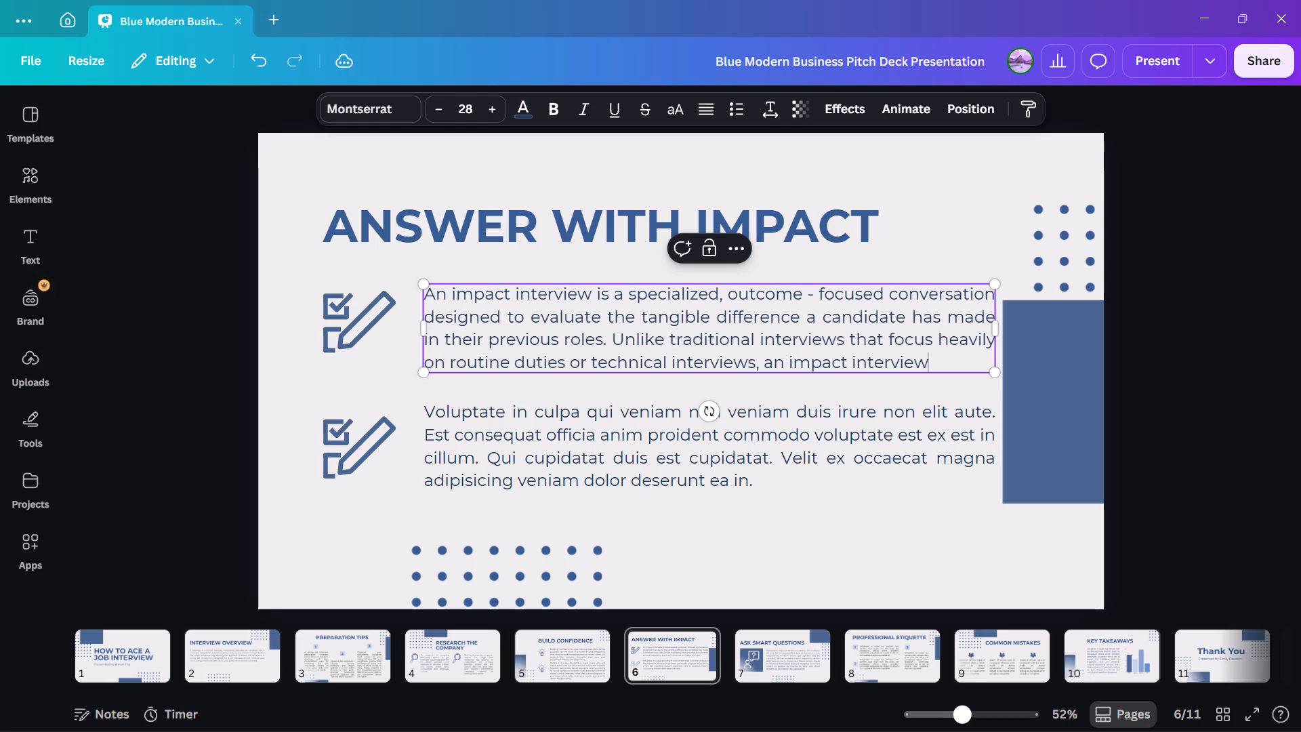
key(space)
Continue the sentence with "forces you to connect your skills directly to".
text(forces)
key(space)
text(you)
key(space)
text(to connect)
key(space)
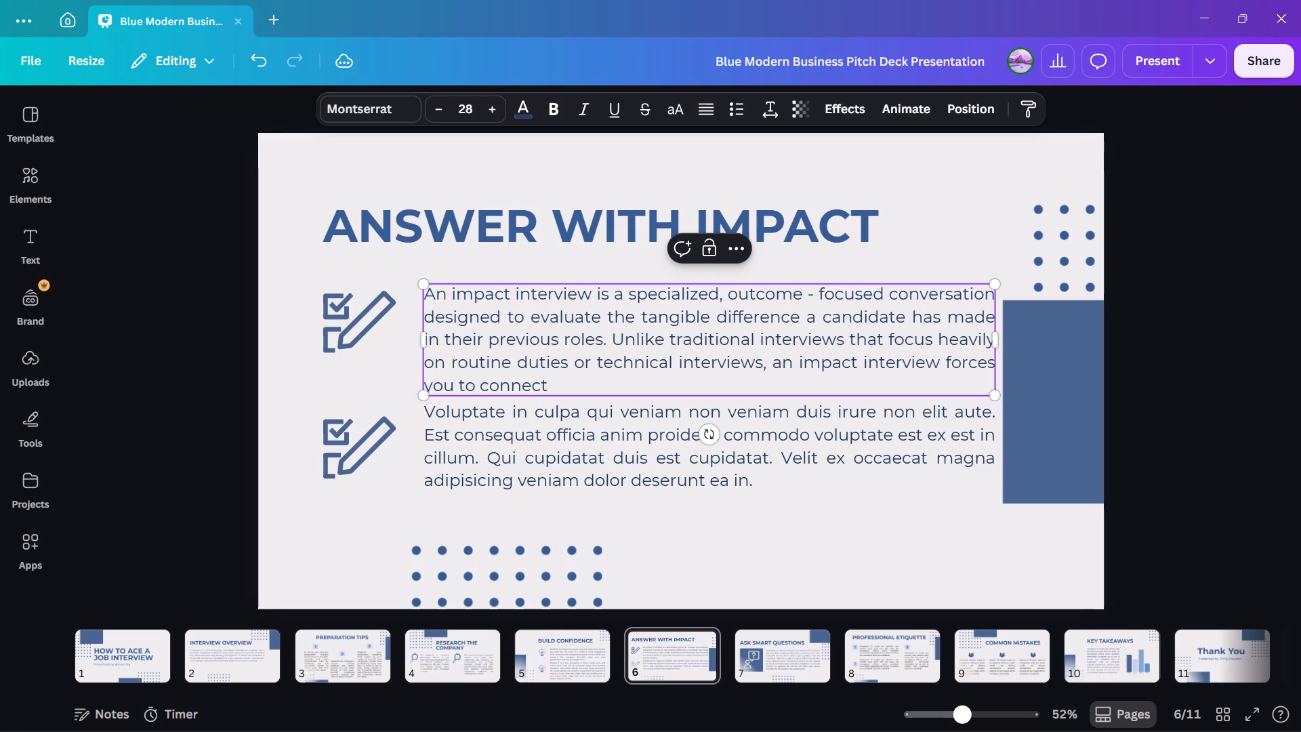
text(your skills)
key(space)
text(directl)
text(y)
key(space)
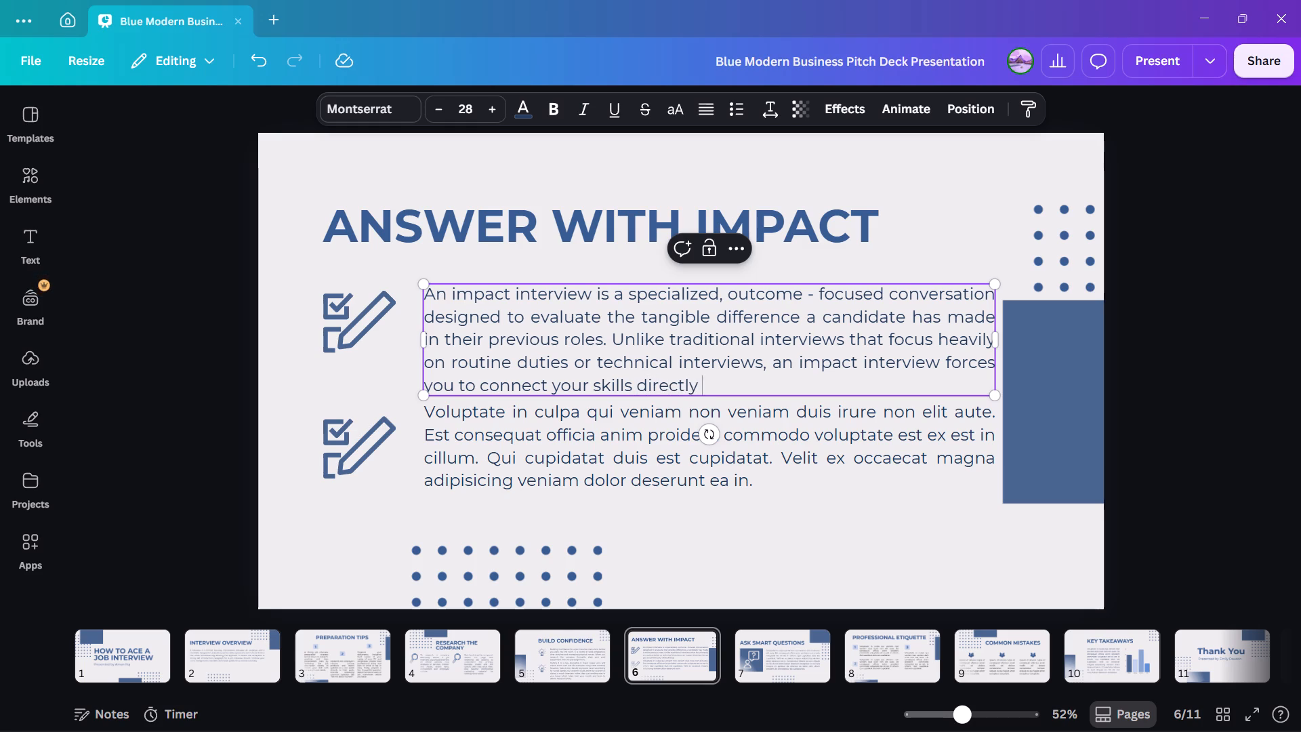
text(to)
key(space)
Continue the sentence with "measurable businesss success, team growth".
text(measurable)
key(space)
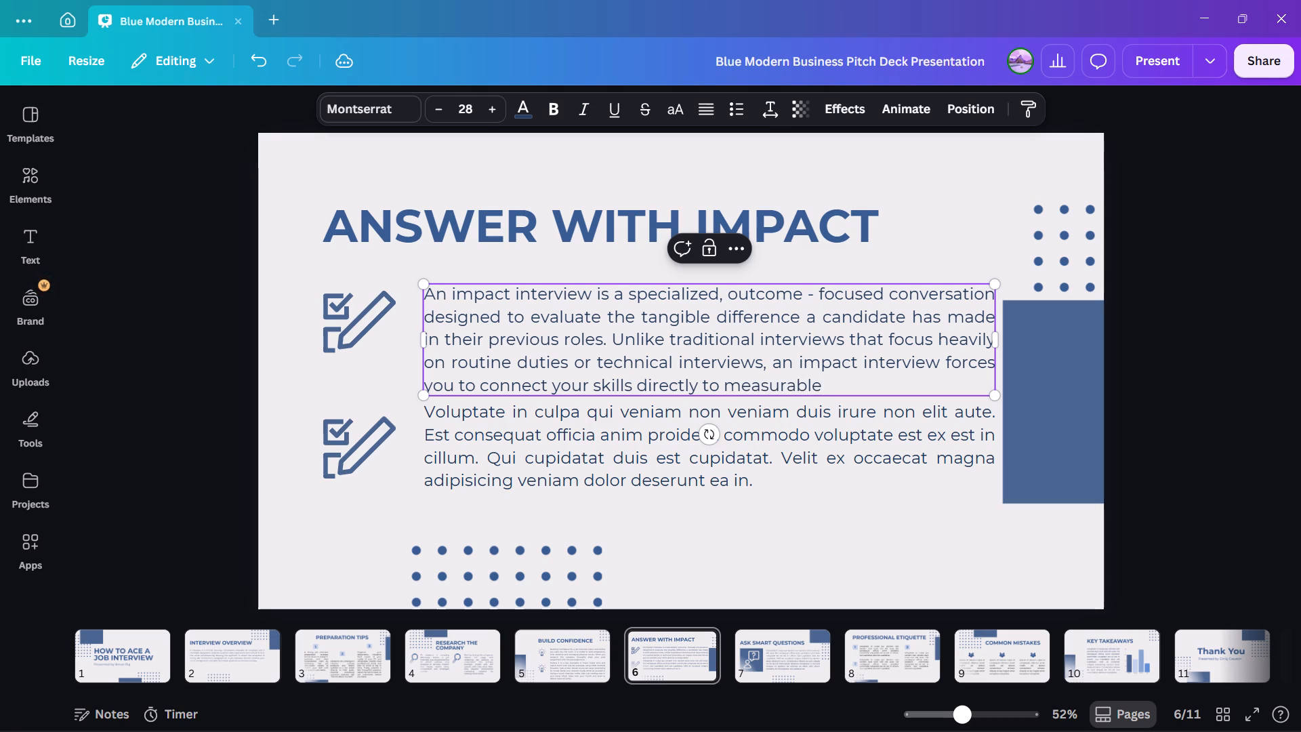
text(businesss)
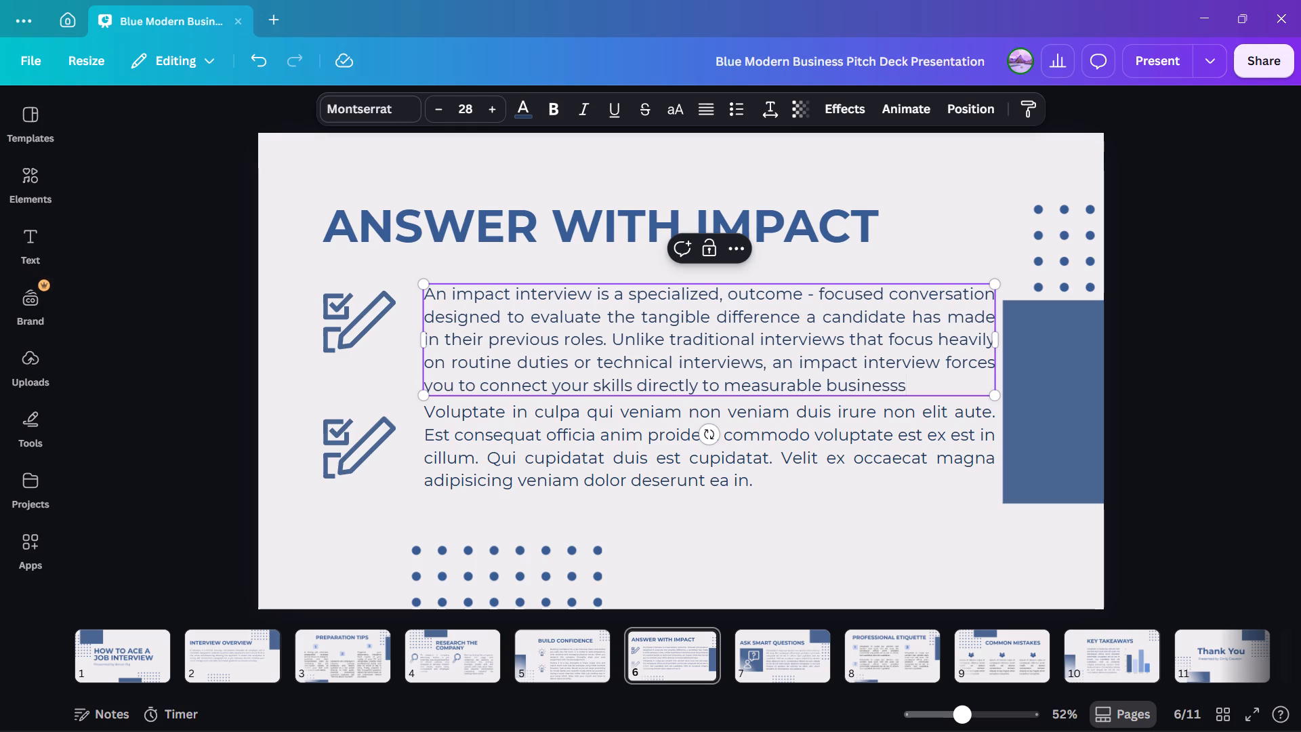
key(space)
text(success)
key(comma)
key(space)
text(team growth)
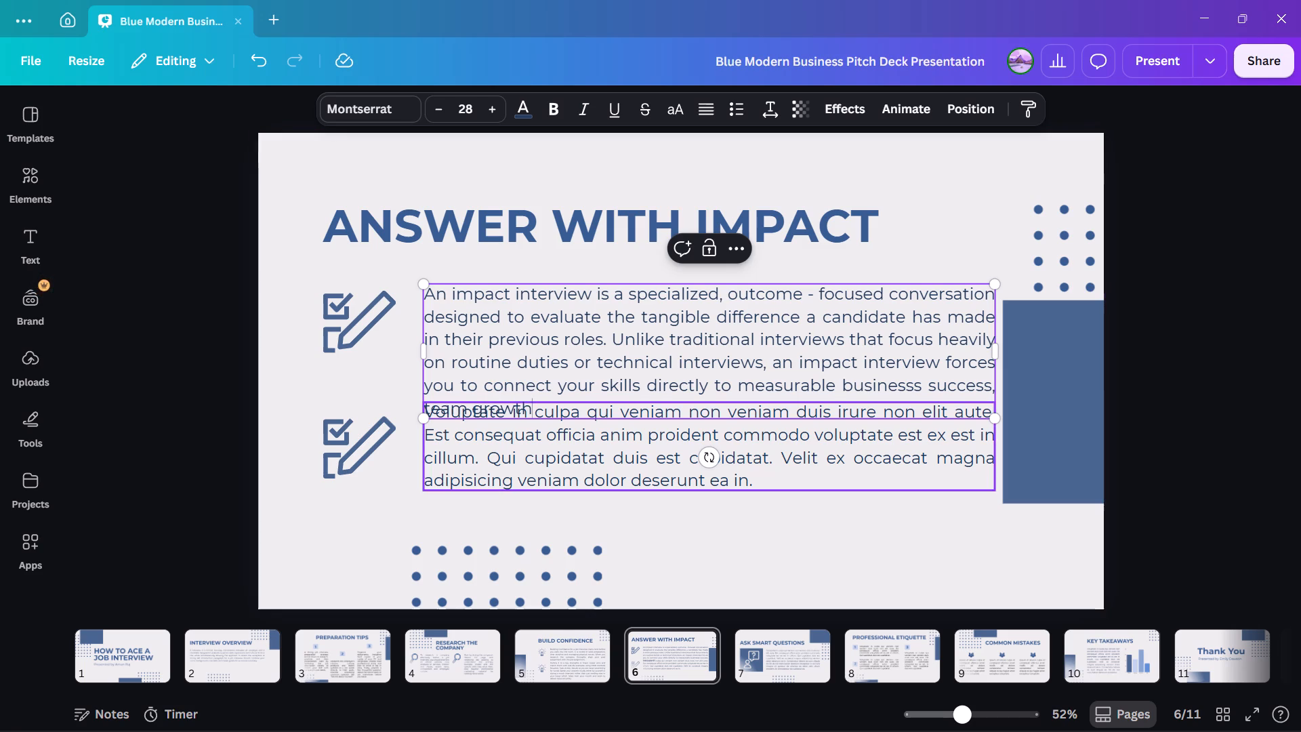
Move the second paragraph's text box down so it clears the first paragraph, keeping their left edges aligned.
drag(533, 456, 528, 478)
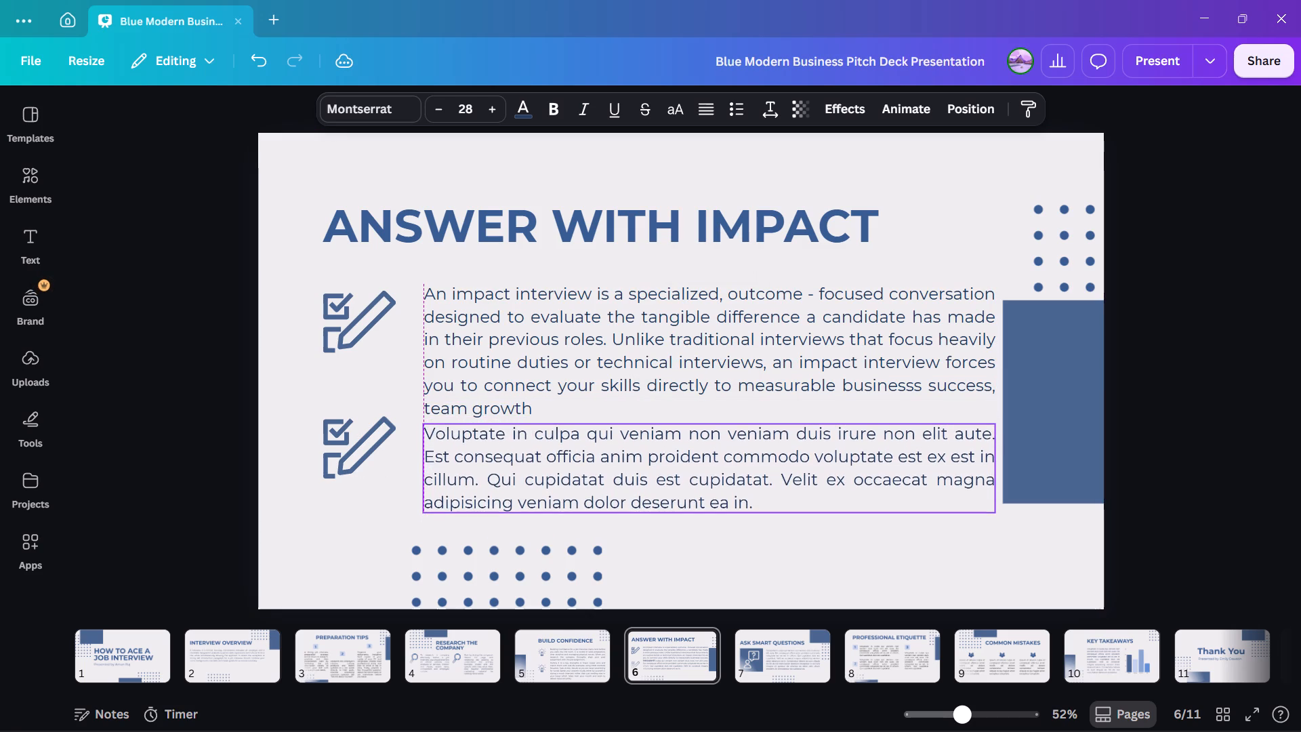
drag(528, 478, 530, 484)
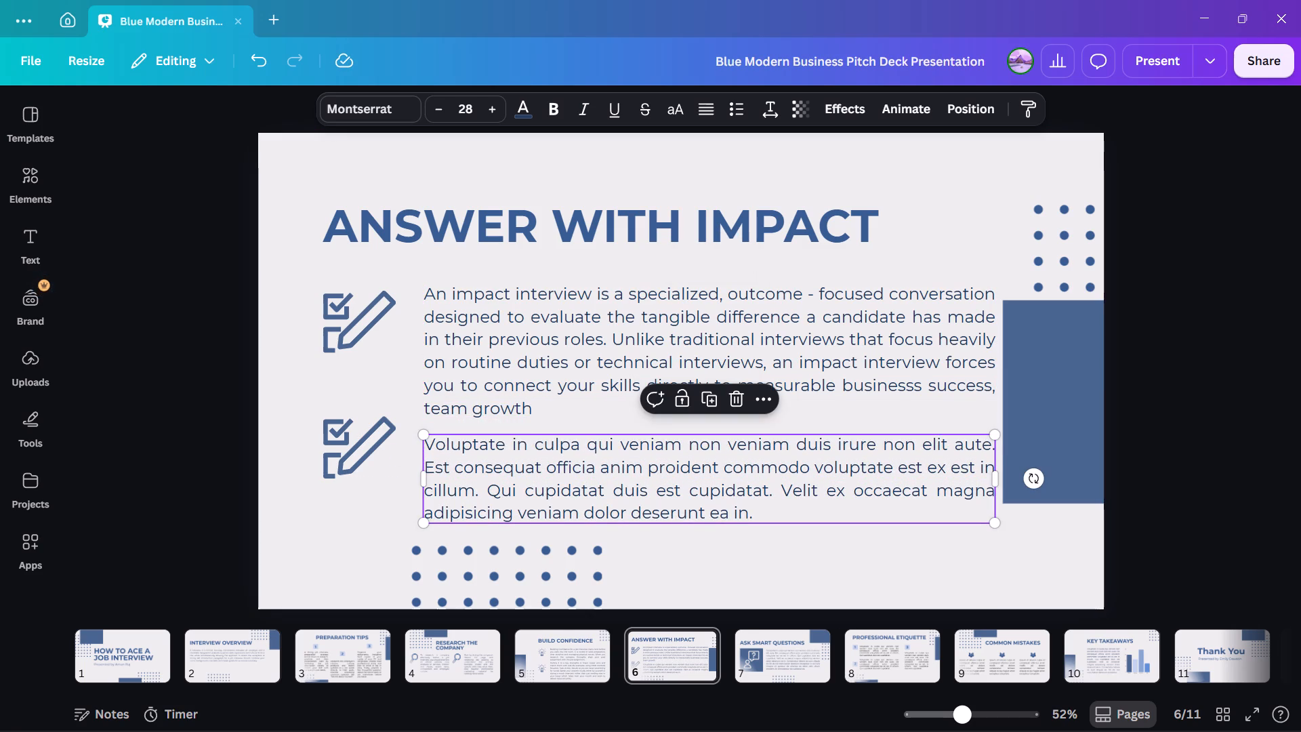
Finish the first paragraph's last sentence by appending ", or organizational changes." after "team growth".
double_click(554, 399)
click(554, 399)
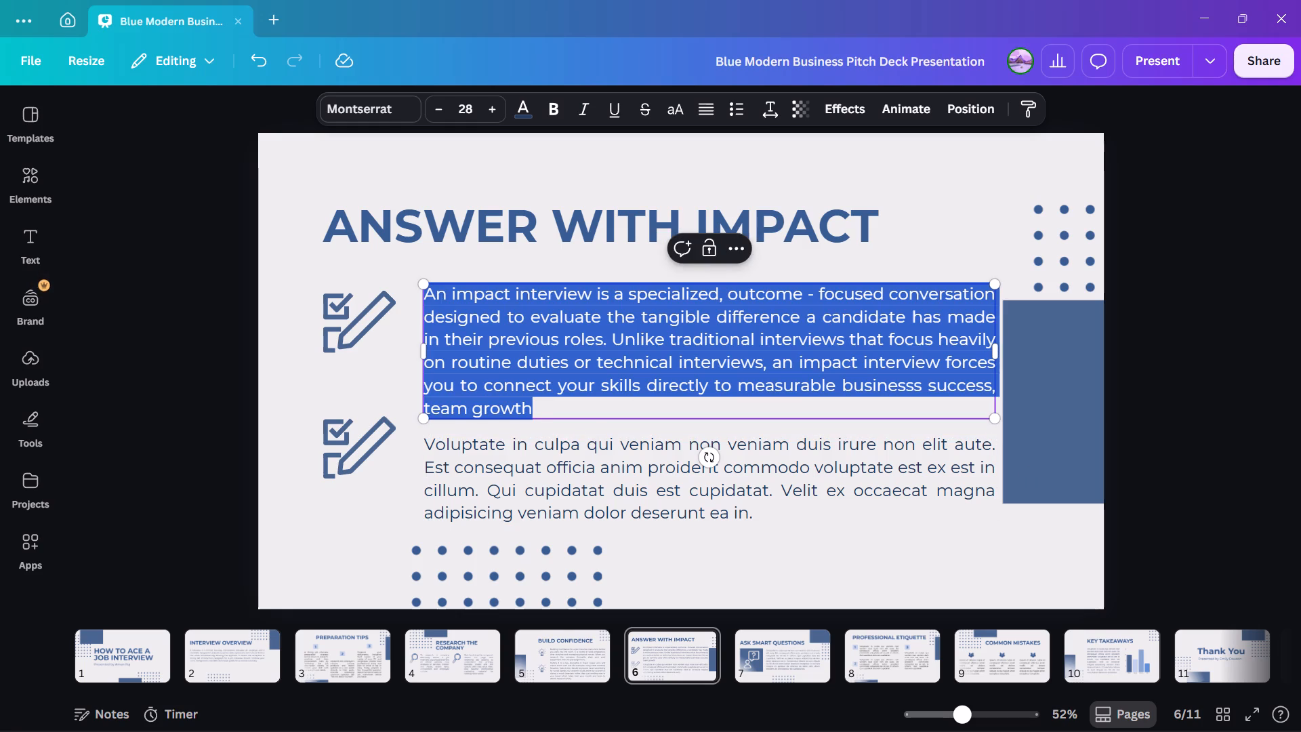
click(554, 399)
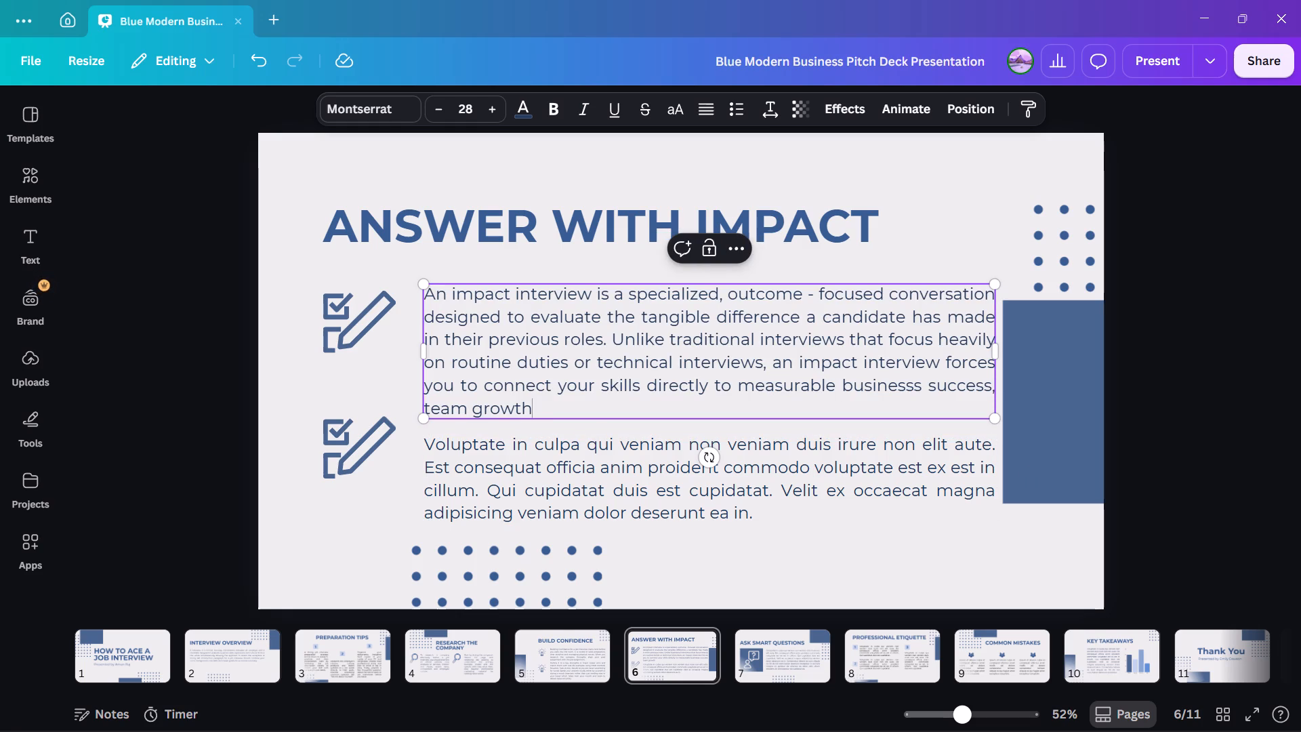
key(comma)
key(space)
text(or)
key(space)
text(organiza)
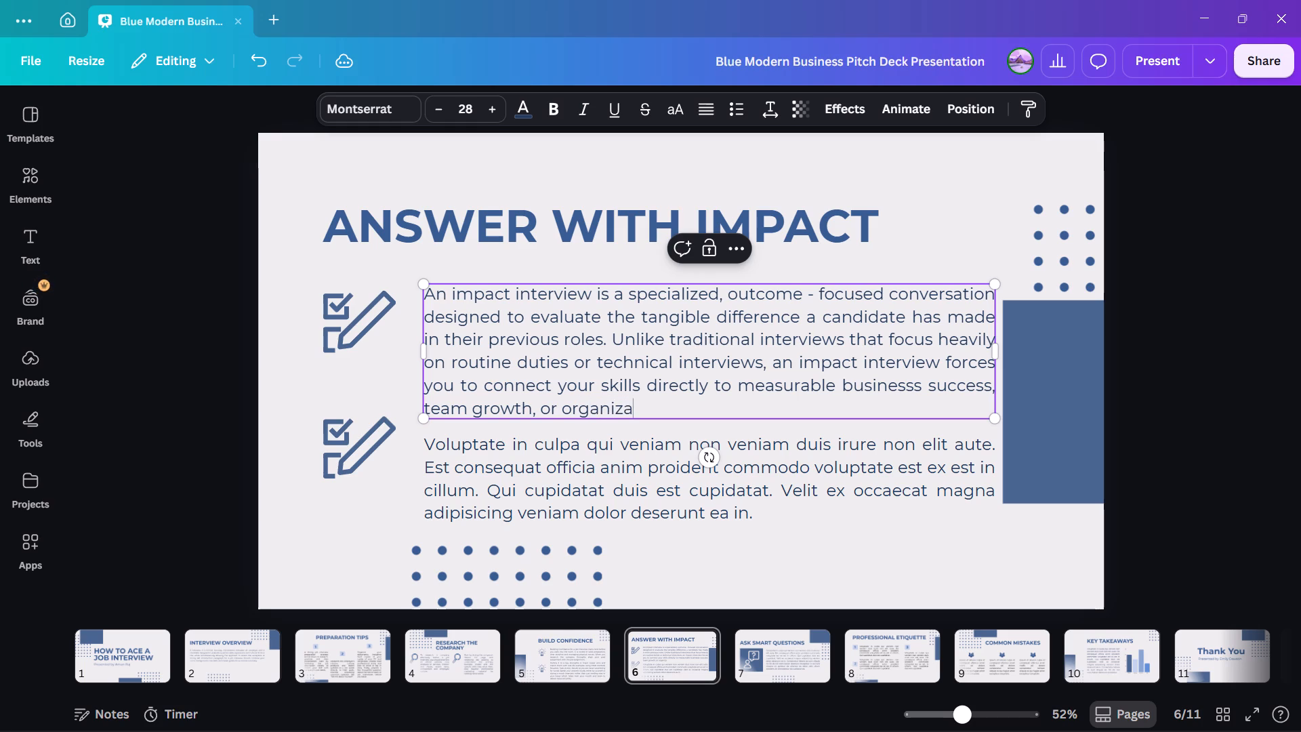
text(tional)
key(space)
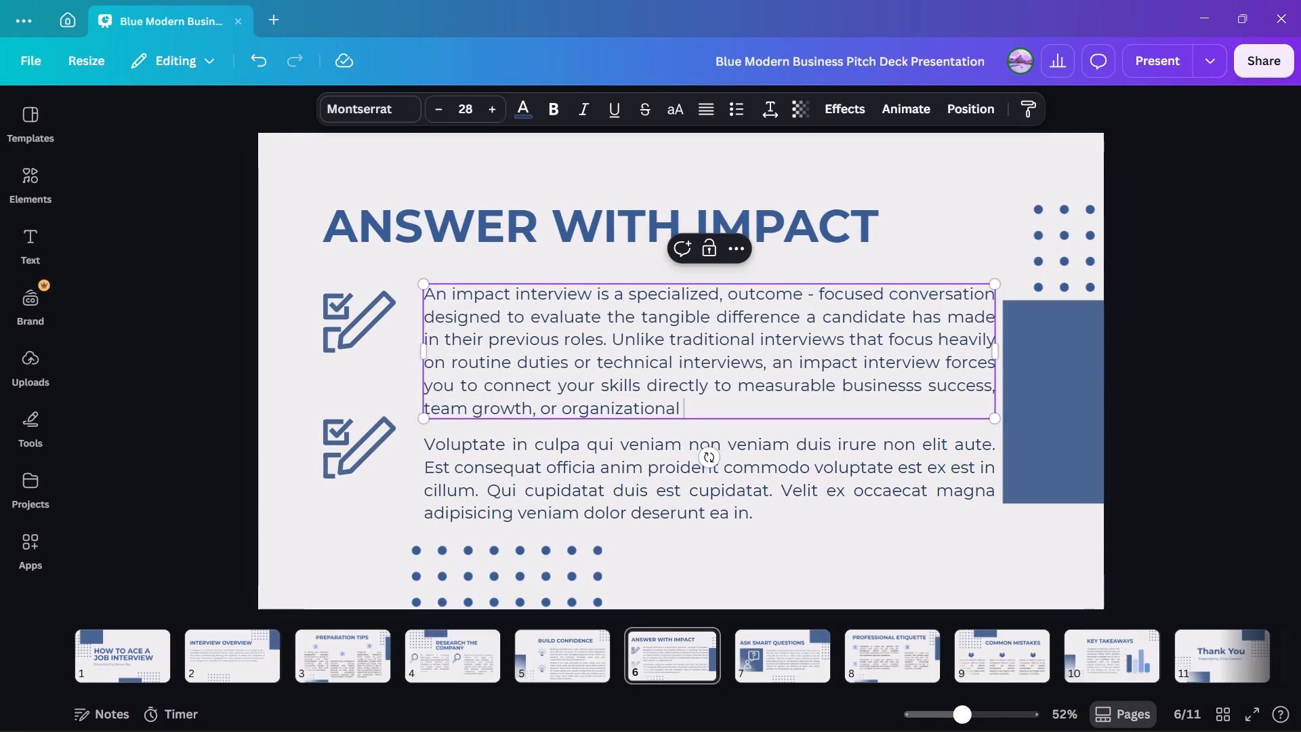
text(changes)
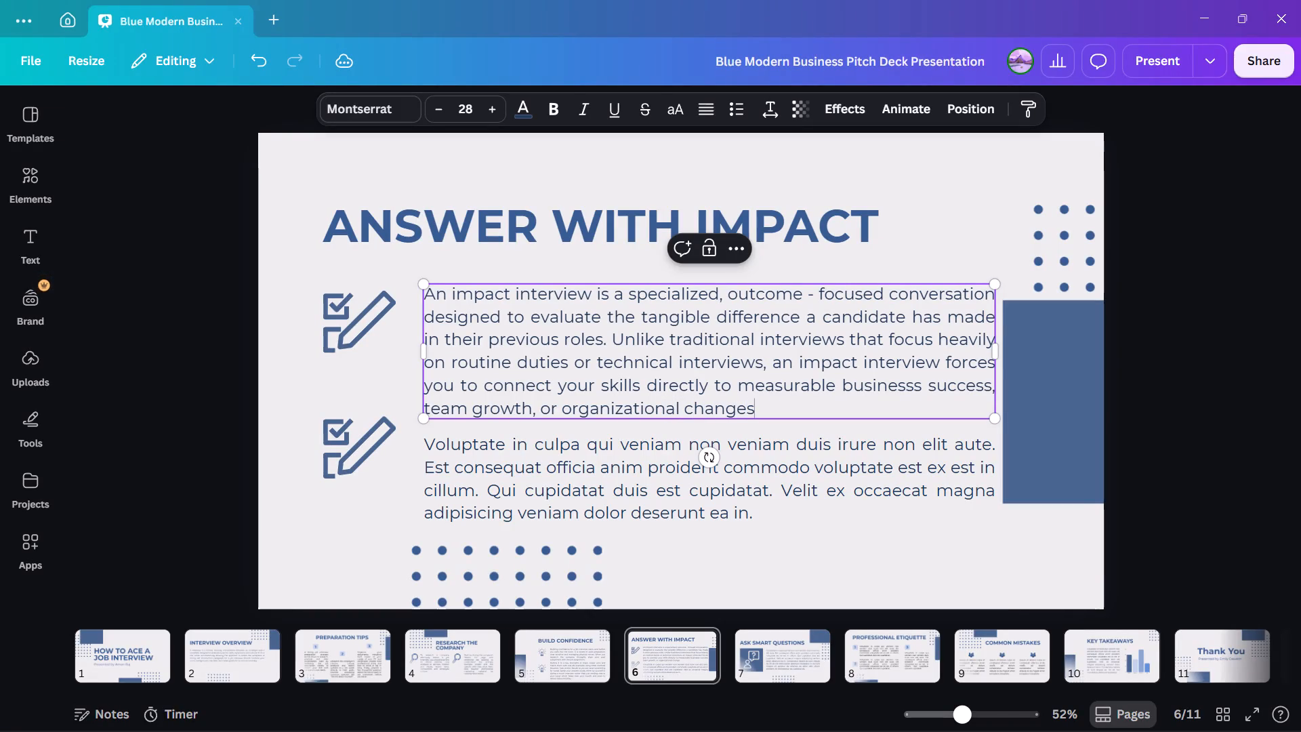
key(period)
Replace the second paragraph's placeholder text with "To excel, you must look beyond what you did".
triple_click(883, 508)
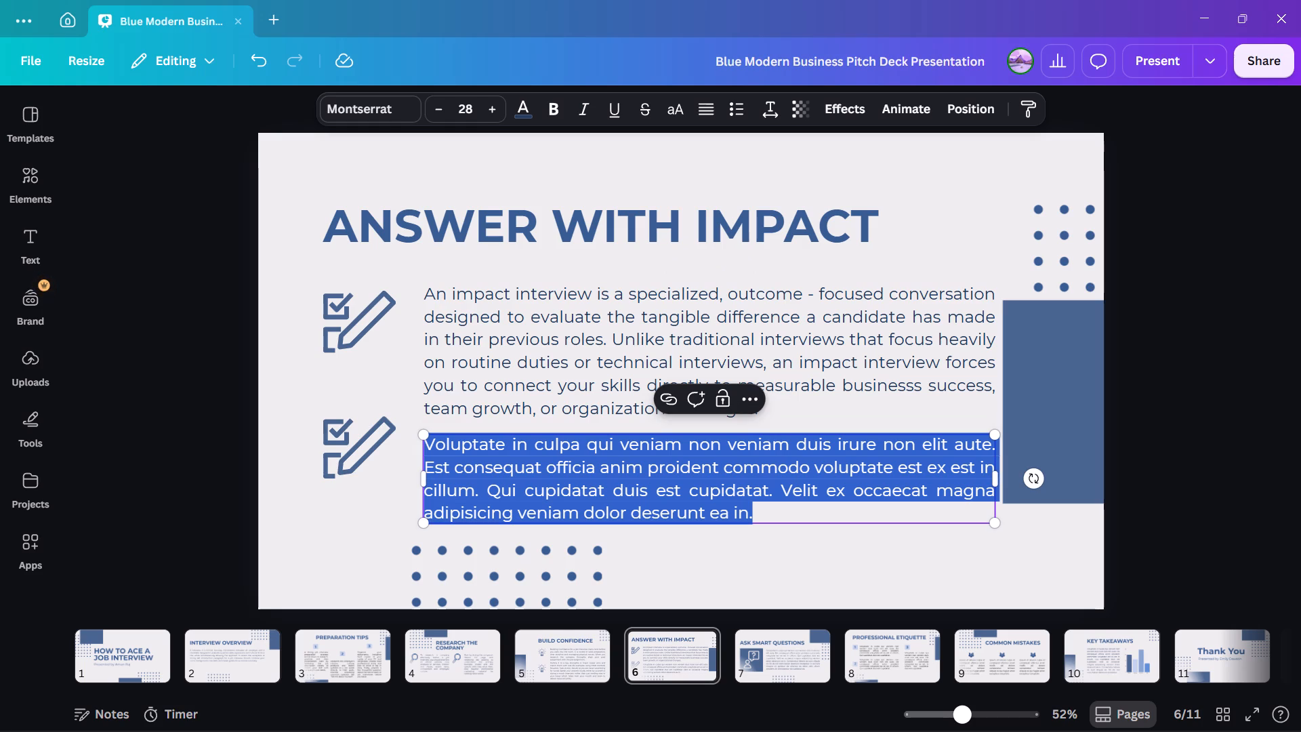
key(BackSpace)
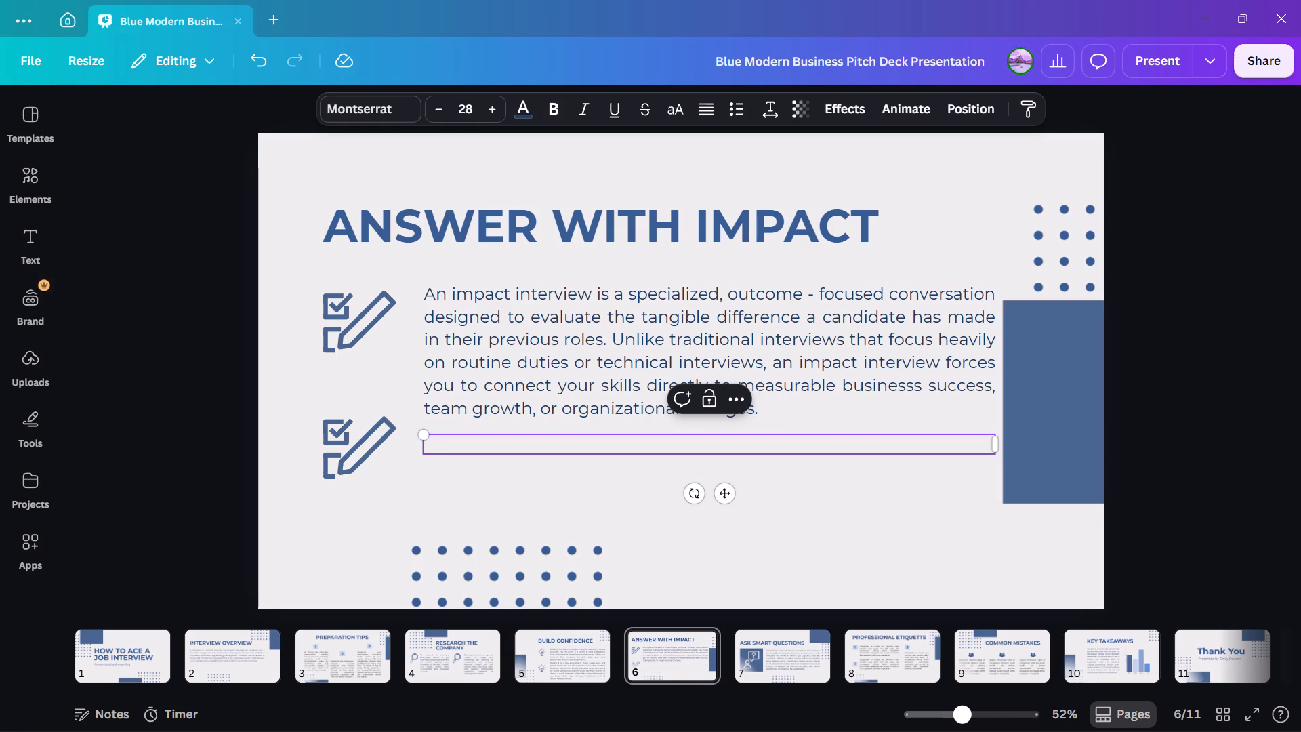
key(shift+t)
text(o excel,)
key(space)
text(you must look be)
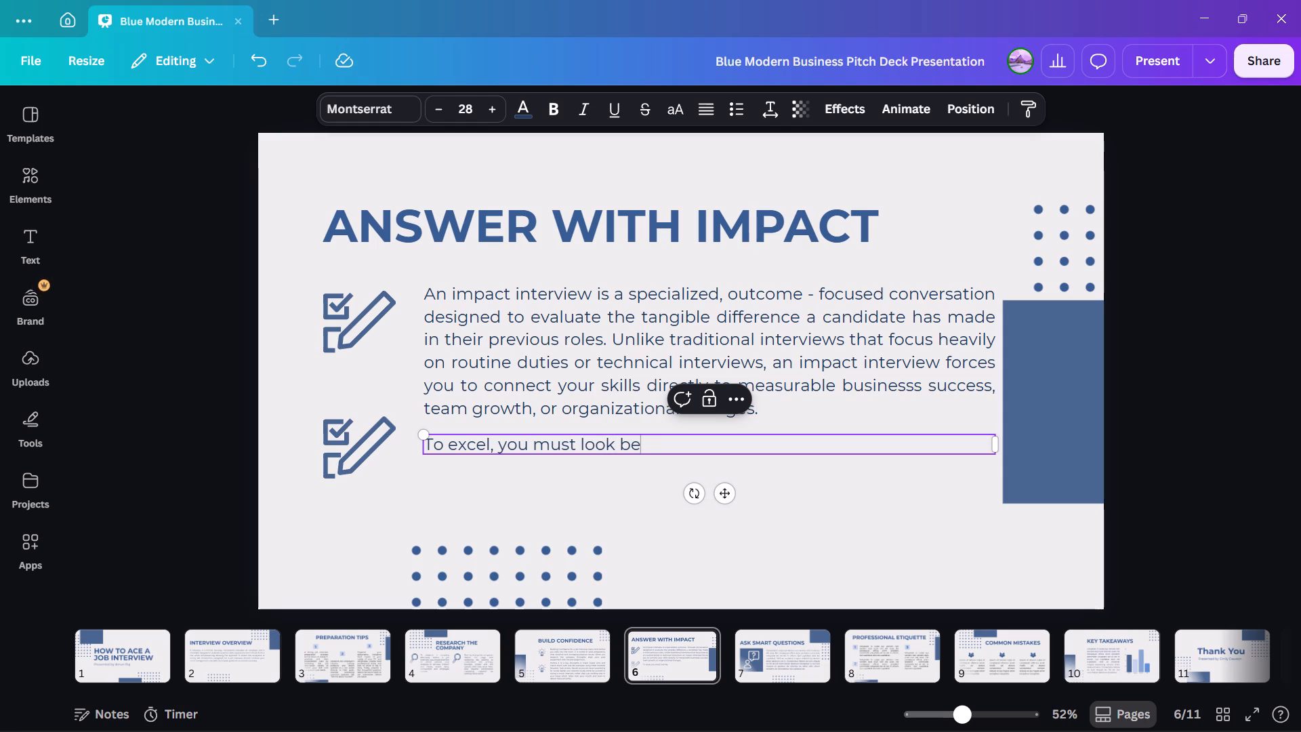
text(yong)
key(space)
key(w)
key(BackSpace)
key(BackSpace)
key(BackSpace)
text(d w)
text(har)
key(BackSpace)
text(t you did)
key(space)
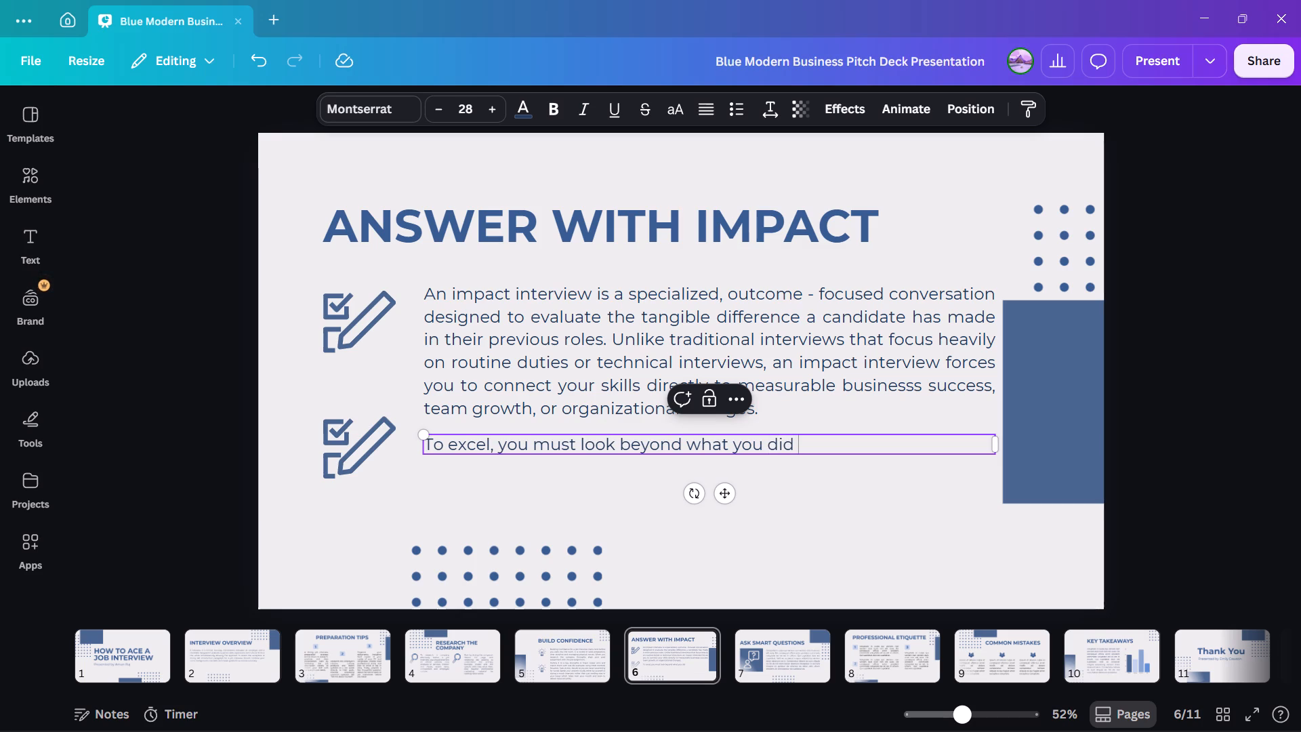
Continue the second paragraph's sentence with "and clearly articulate why it mattered,".
text(and clearly)
key(space)
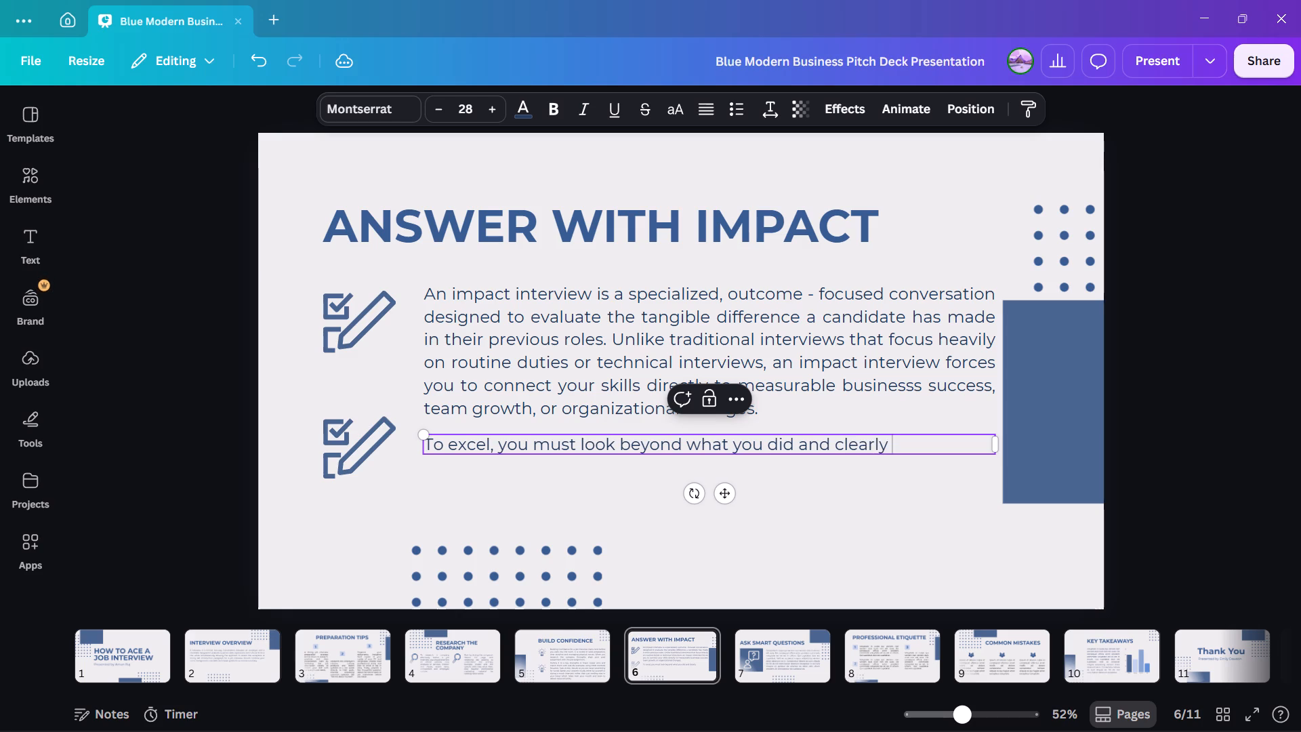
text(articulate)
key(space)
text(why it mattered)
key(space)
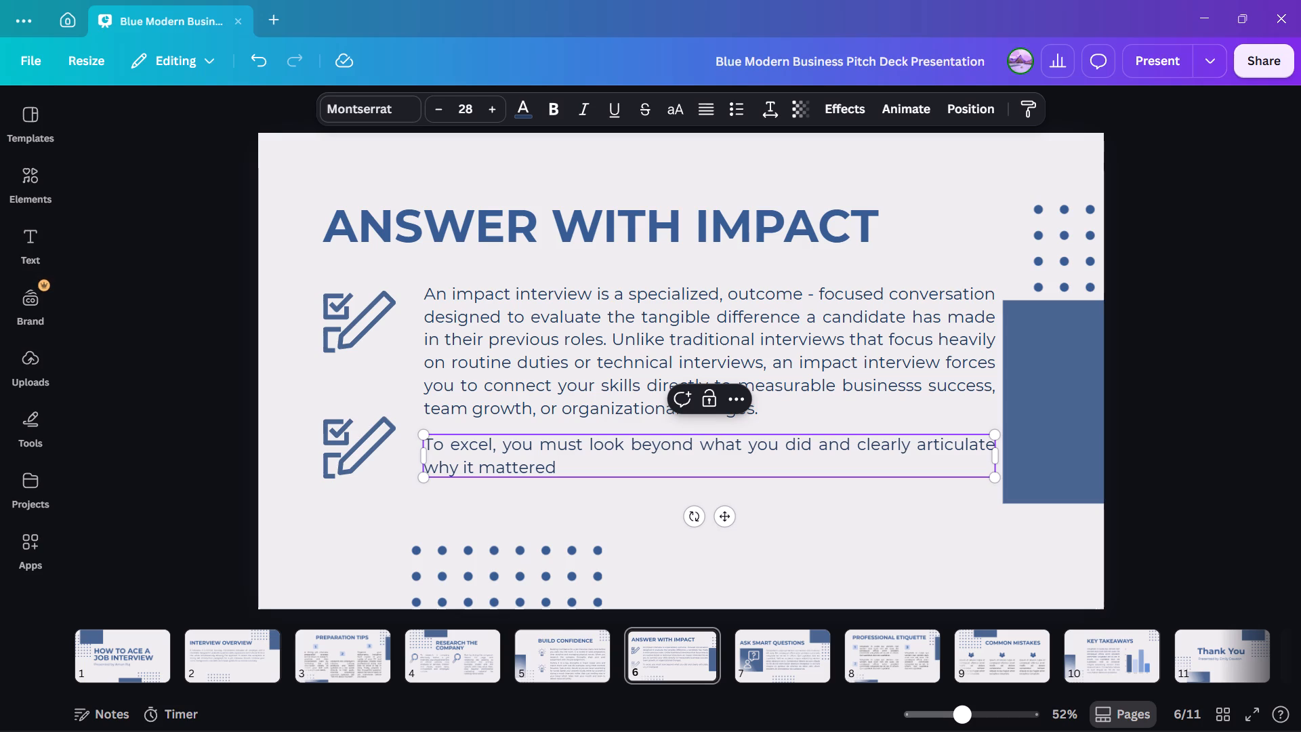
key(BackSpace)
key(comma)
Continue the sentence with "farming your experience".
key(f)
key(BackSpace)
key(space)
text(farming yout)
key(BackSpace)
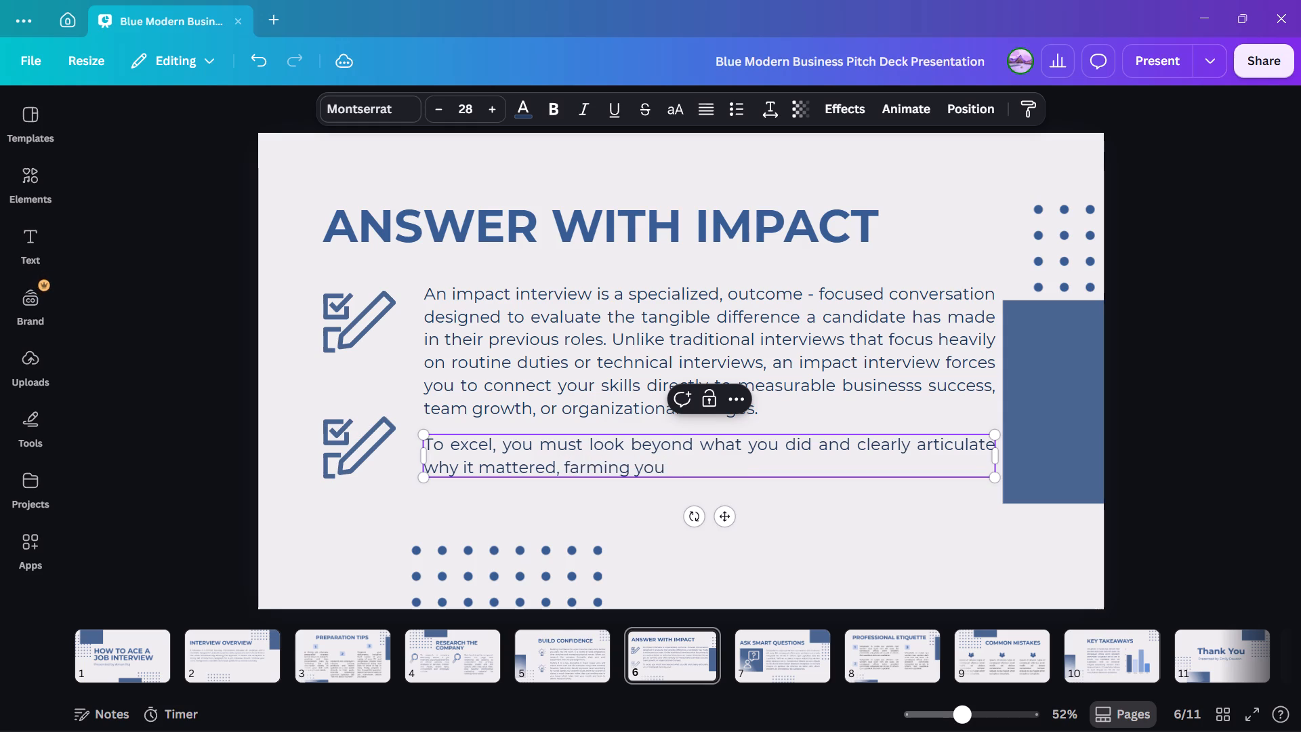
key(y)
key(BackSpace)
text(r experience)
key(space)
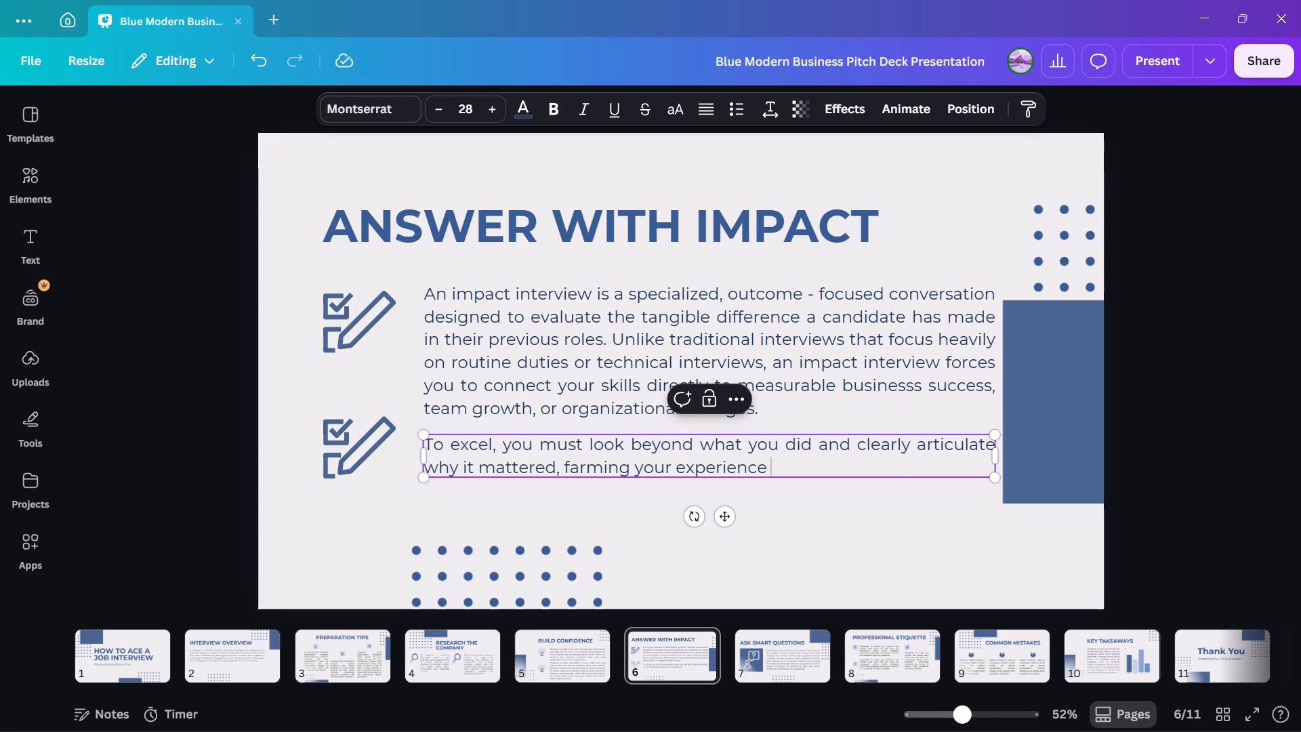
Continue the sentence with "around the lasting value, strategic alignment,".
text(around the)
key(space)
text(lasting)
key(space)
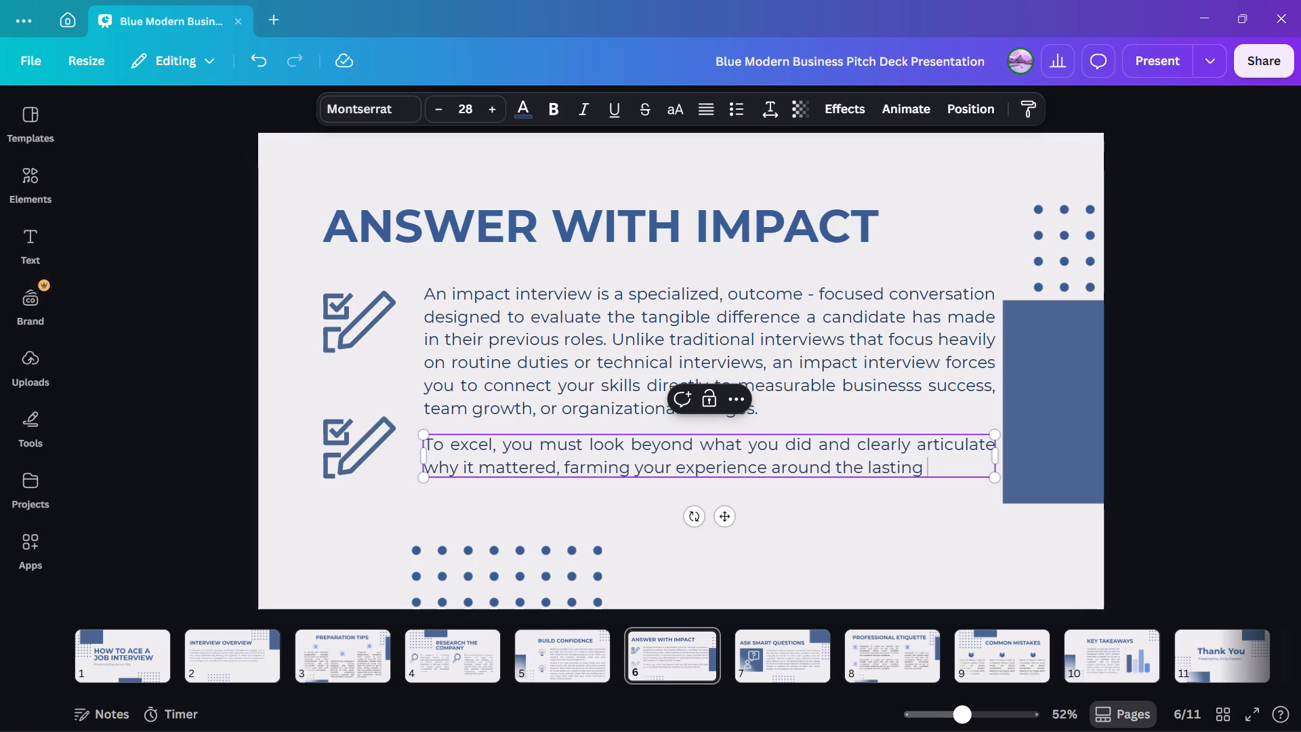
text(value,)
key(space)
text(strategic)
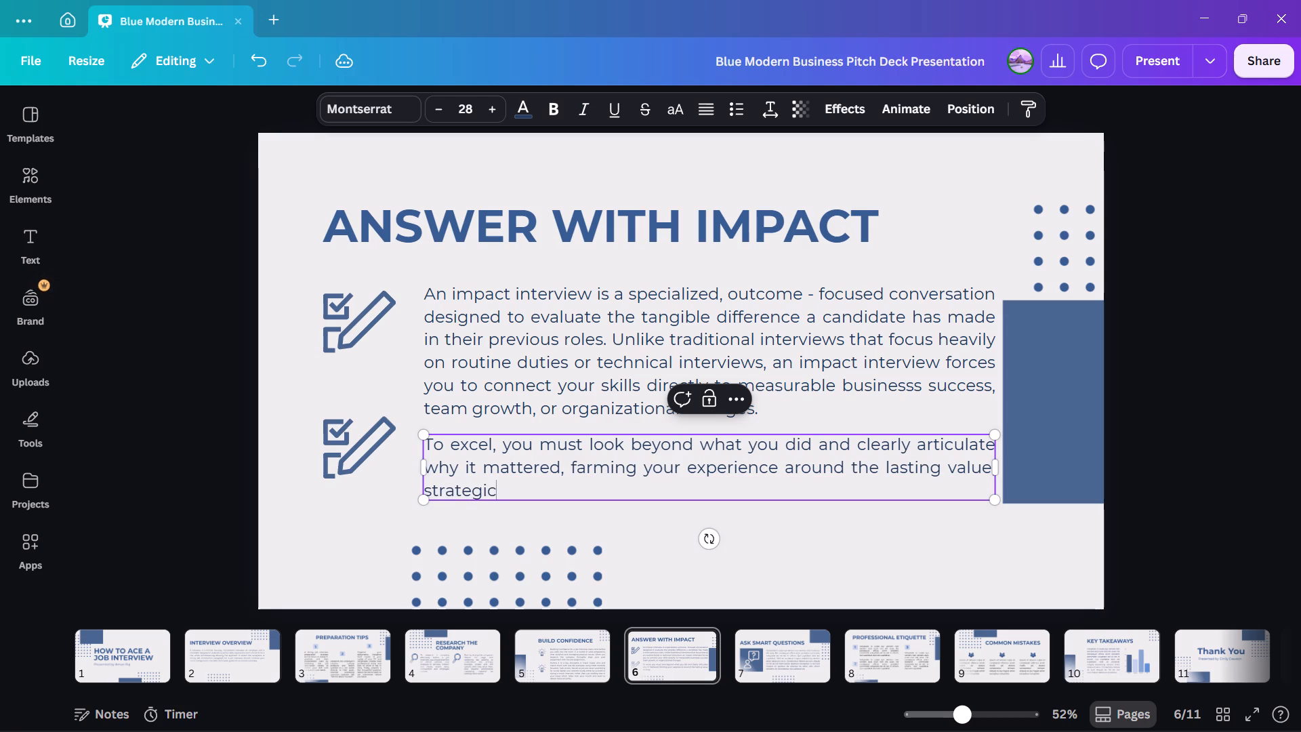
key(space)
text(alignmen)
key(t)
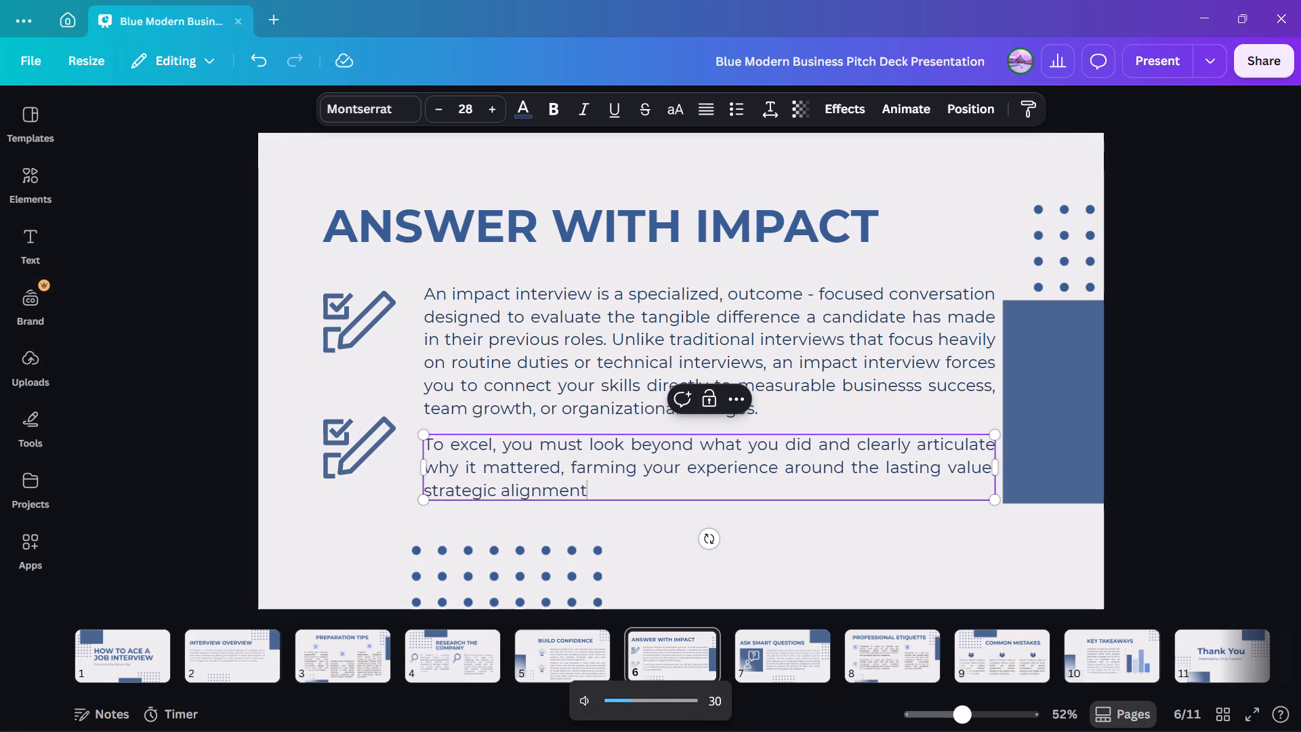
key(F1)
key(space)
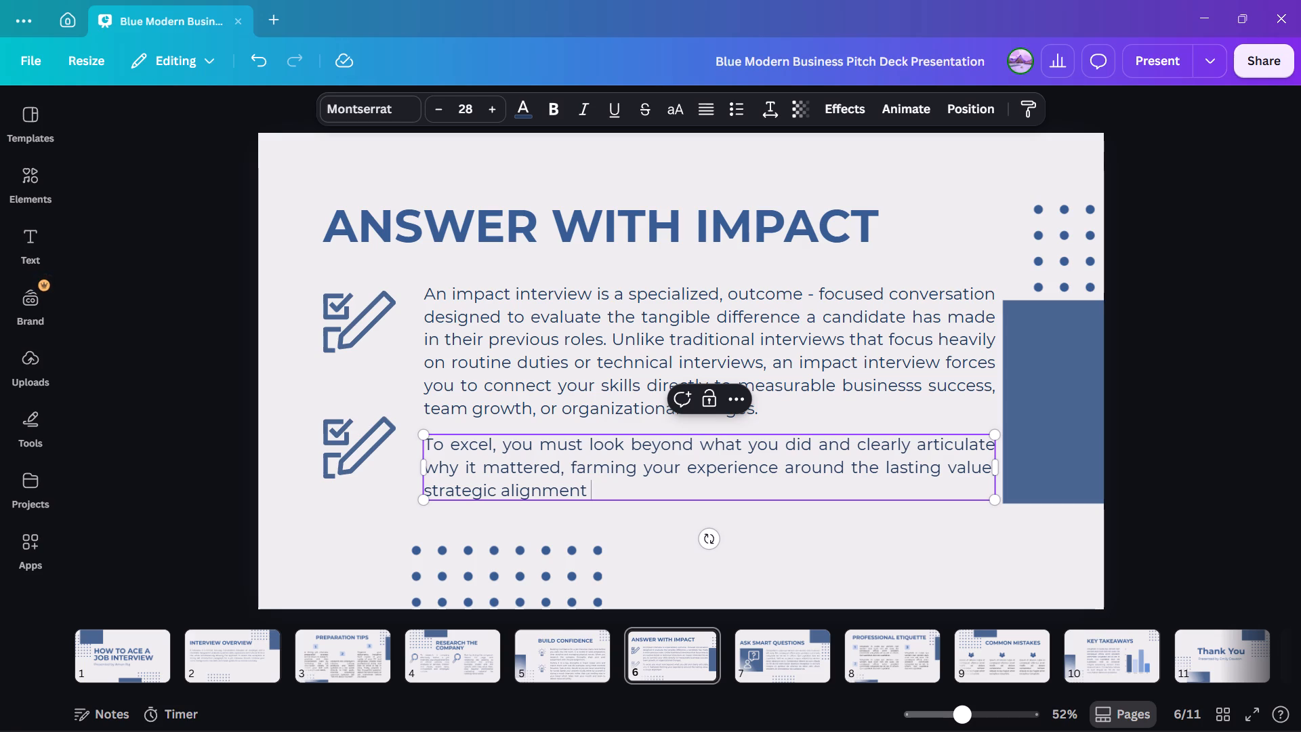
key(BackSpace)
text(,)
key(space)
Finish the sentence with "and positive disruption you brought to the table." and start a new line below it.
text(an)
text(d)
key(space)
text(positive)
key(space)
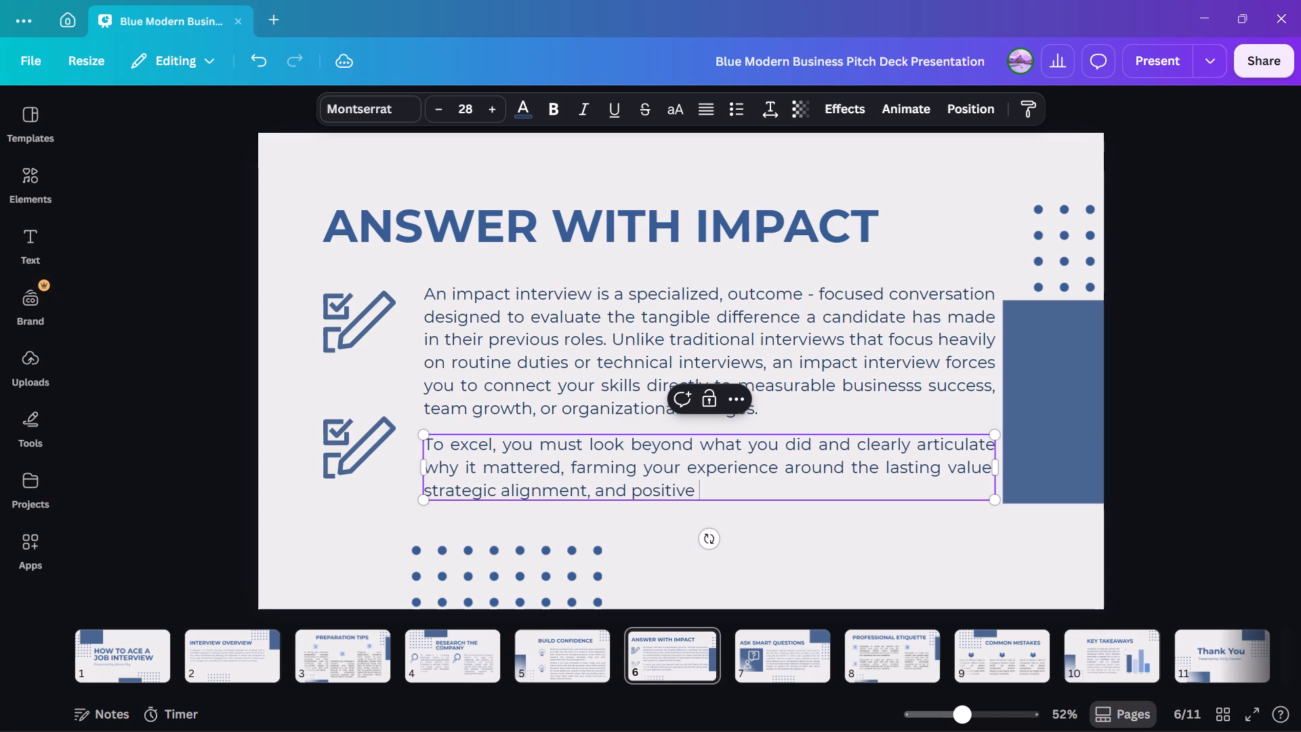
text(disruption)
key(space)
text(you brought)
key(space)
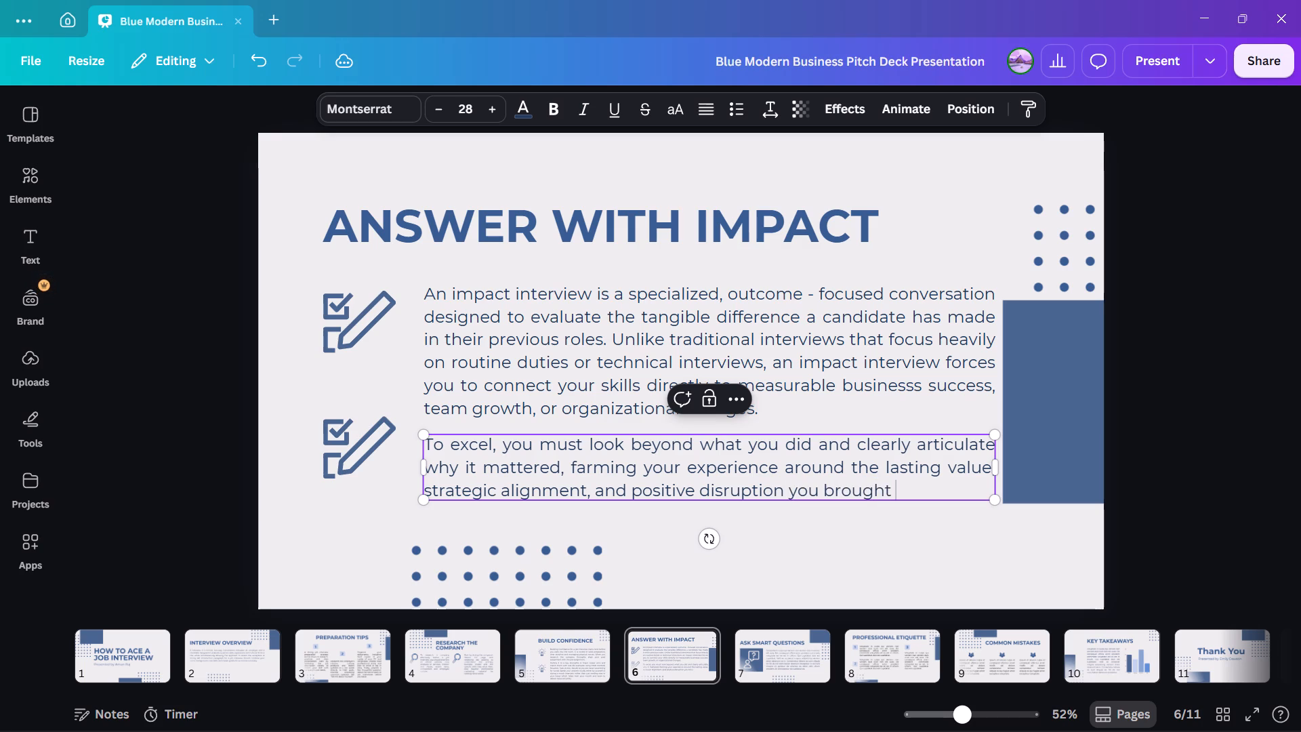
text(to the table)
key(period)
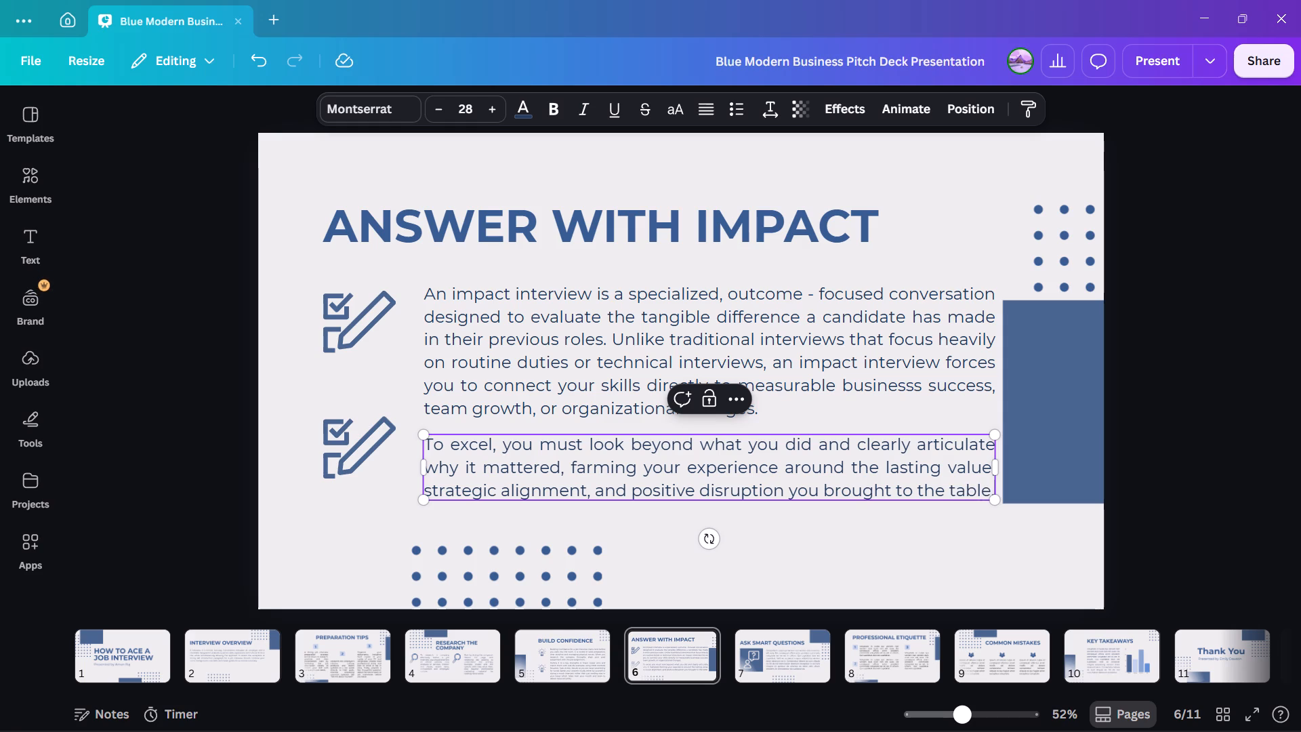
key(Return)
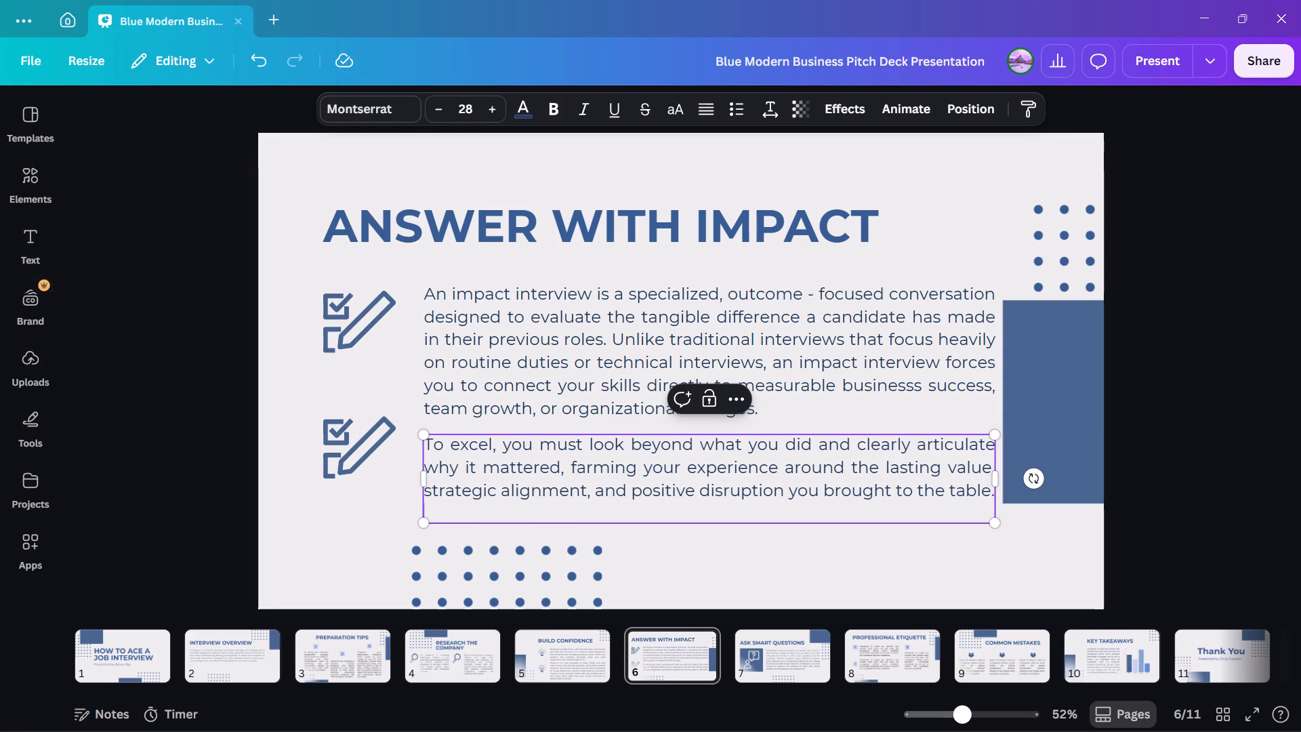
Begin a new sentence on the second paragraph's last line with "if you are preparing for an upcoming interview,".
text(if)
key(space)
text(you are preparing)
key(space)
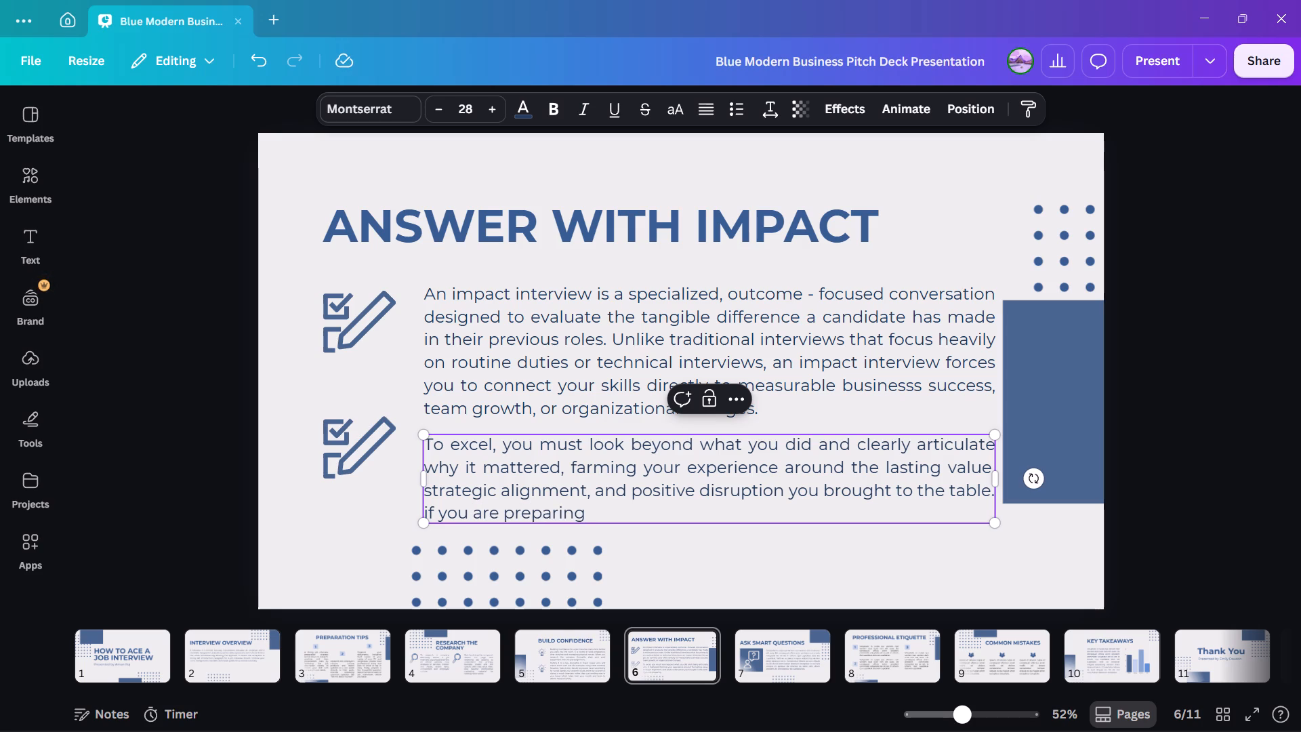
text(for an upcoming)
key(space)
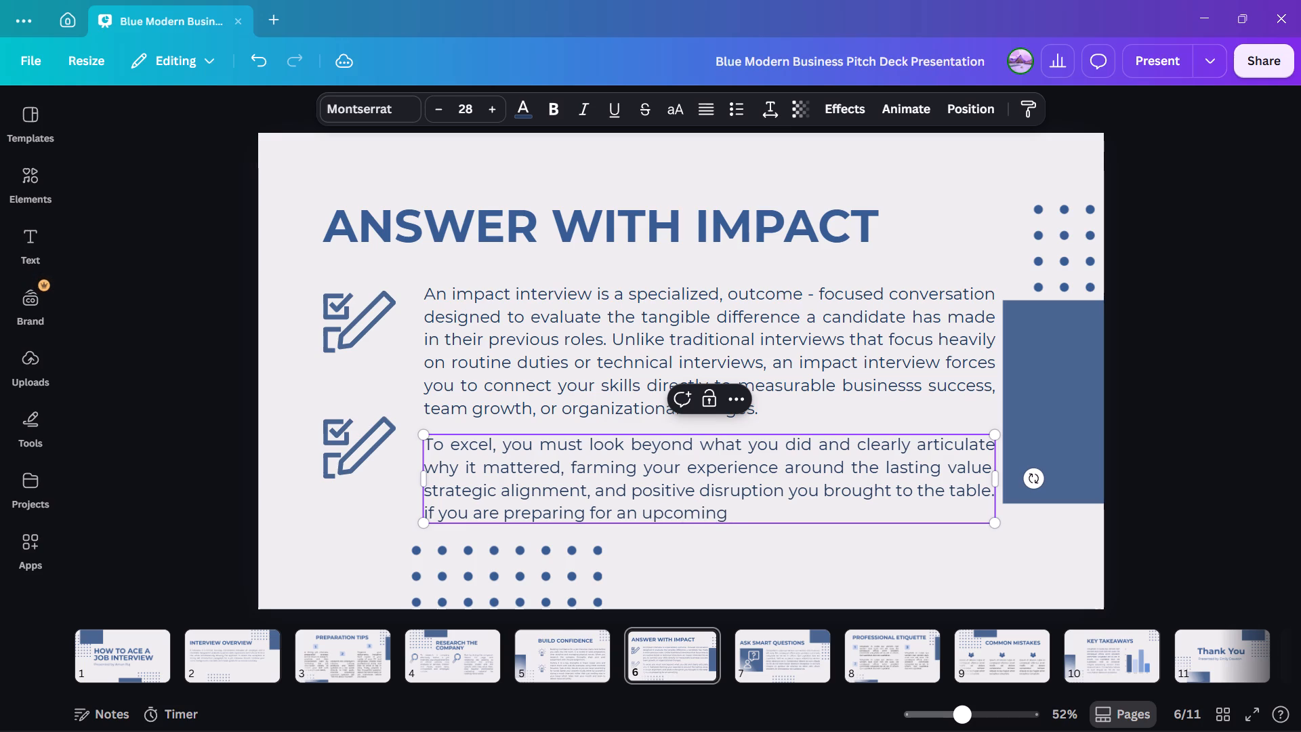
text(interview)
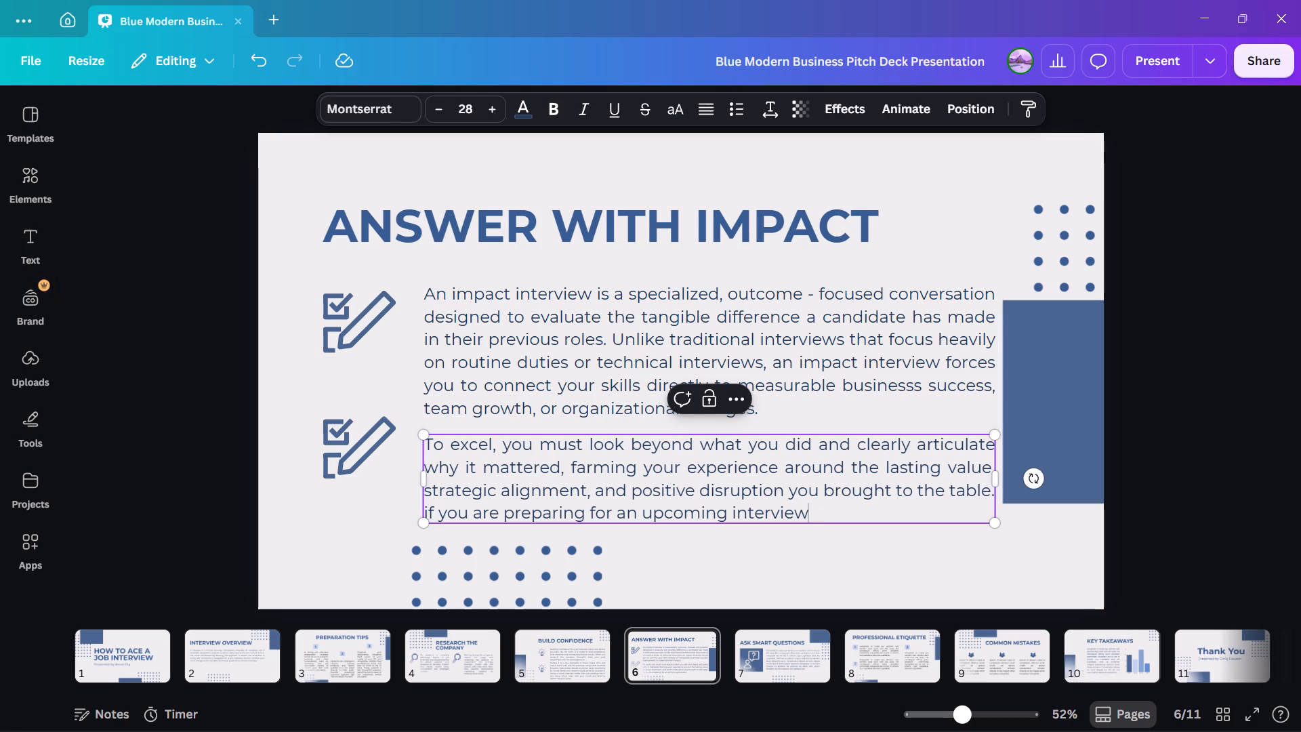
key(w)
key(w)
key(w)
key(w)
key(BackSpace)
key(BackSpace)
key(BackSpace)
key(BackSpace)
text(,)
key(space)
Continue the sentence with "i can help you structure your".
text(i can help you)
key(space)
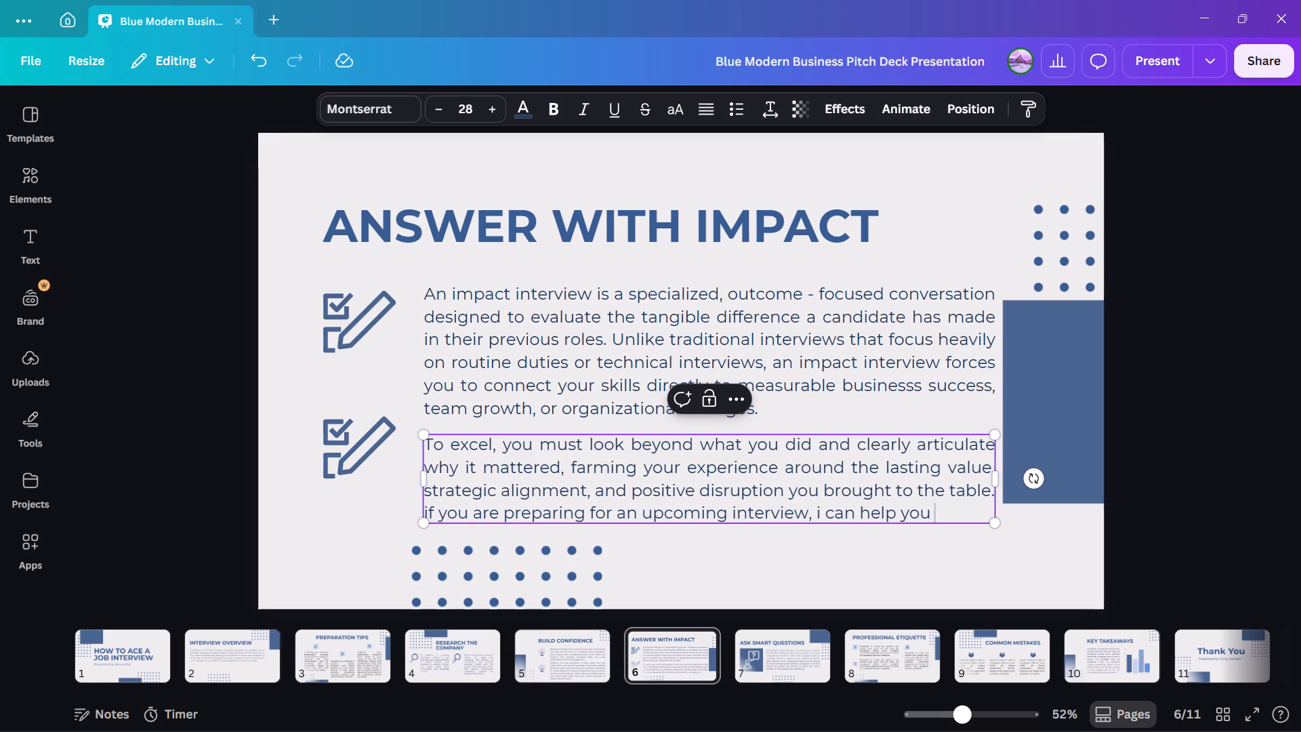
text(st)
text(ructure)
key(space)
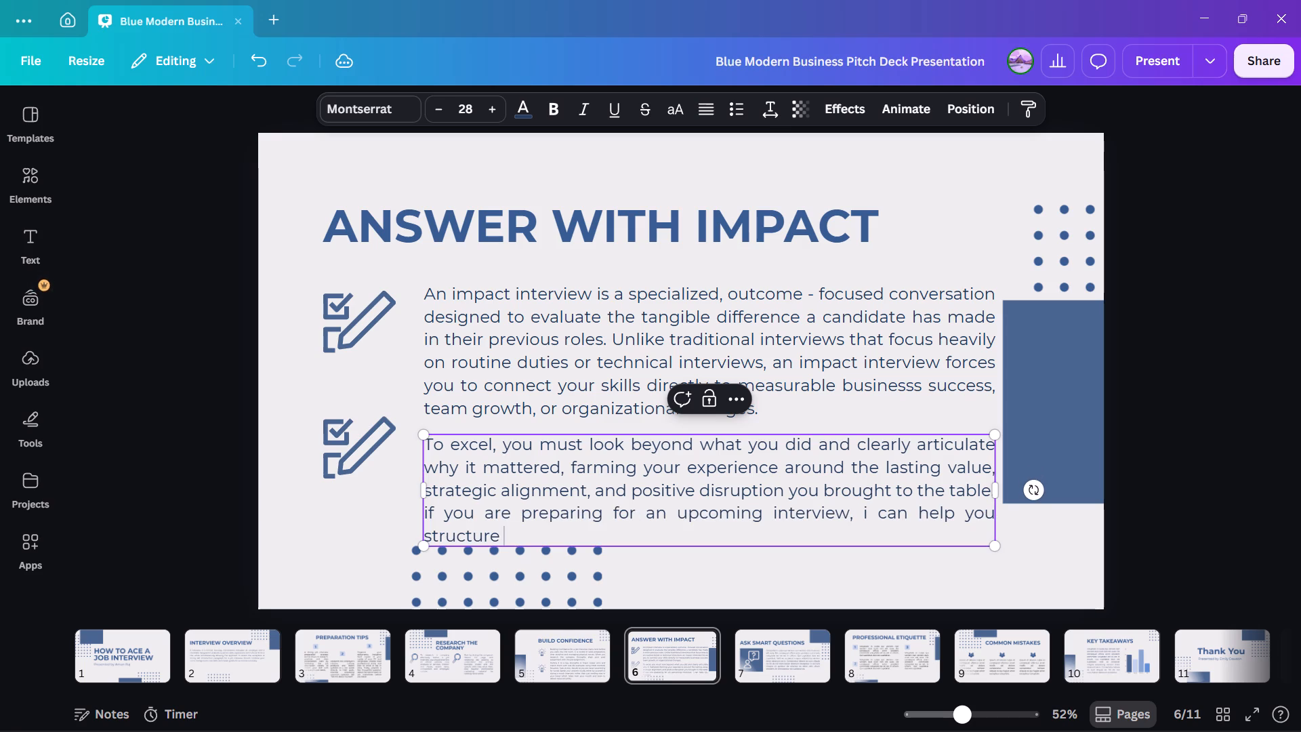
text(yo)
text(ur)
key(space)
Finish the sentence with "experiences for maximum effect.".
text(experience)
key(space)
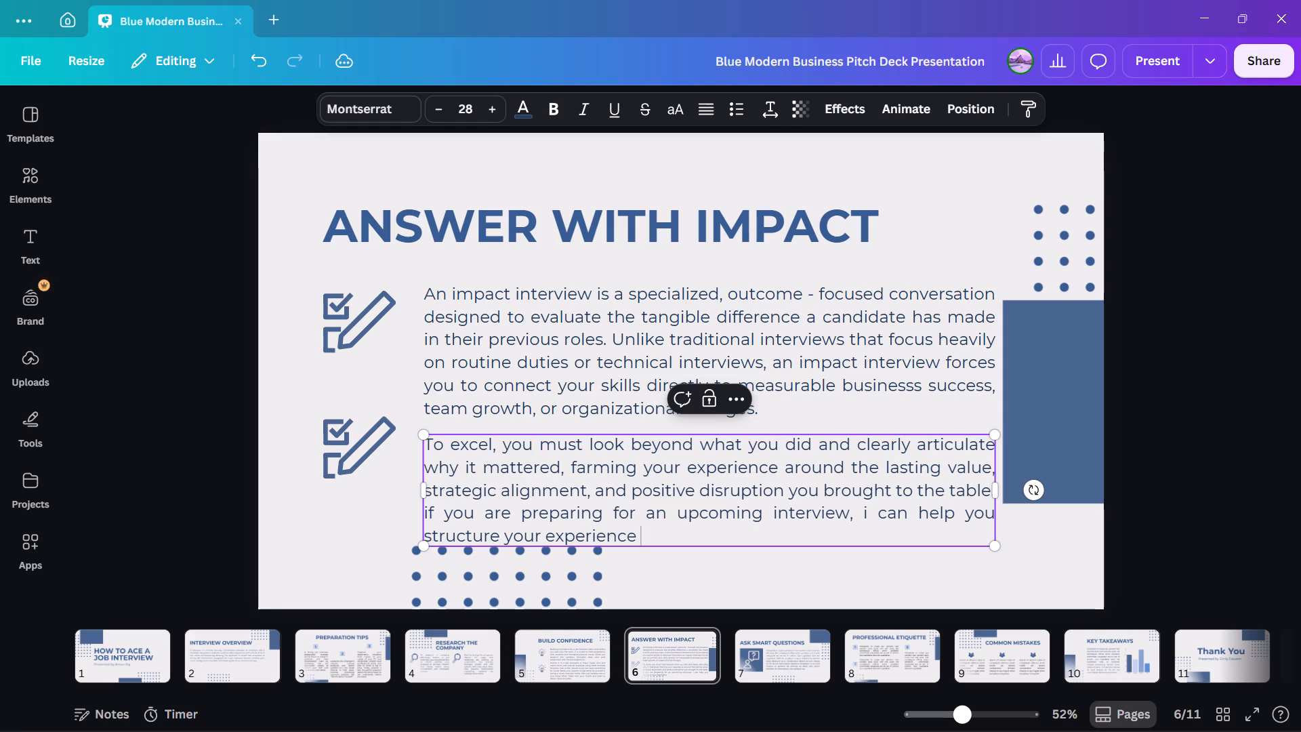
key(BackSpace)
text(s)
key(space)
text(for maximum)
key(space)
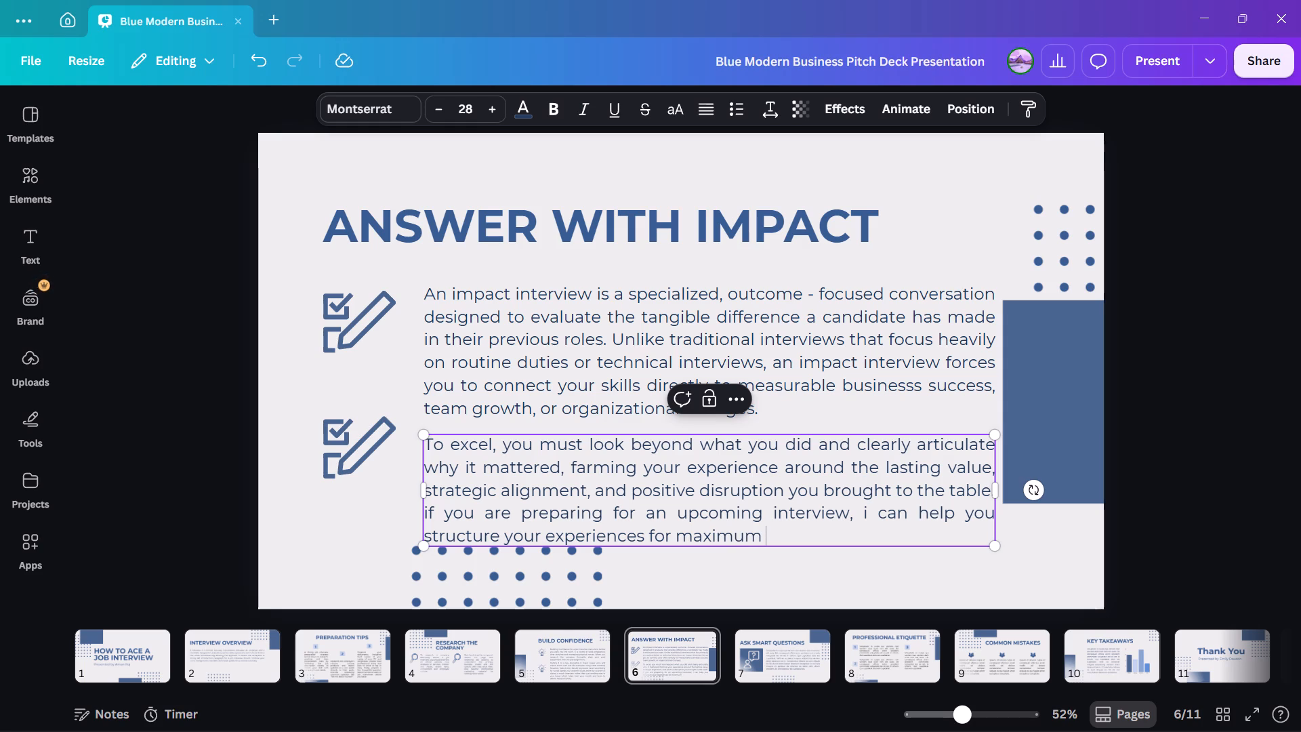
text(effect.)
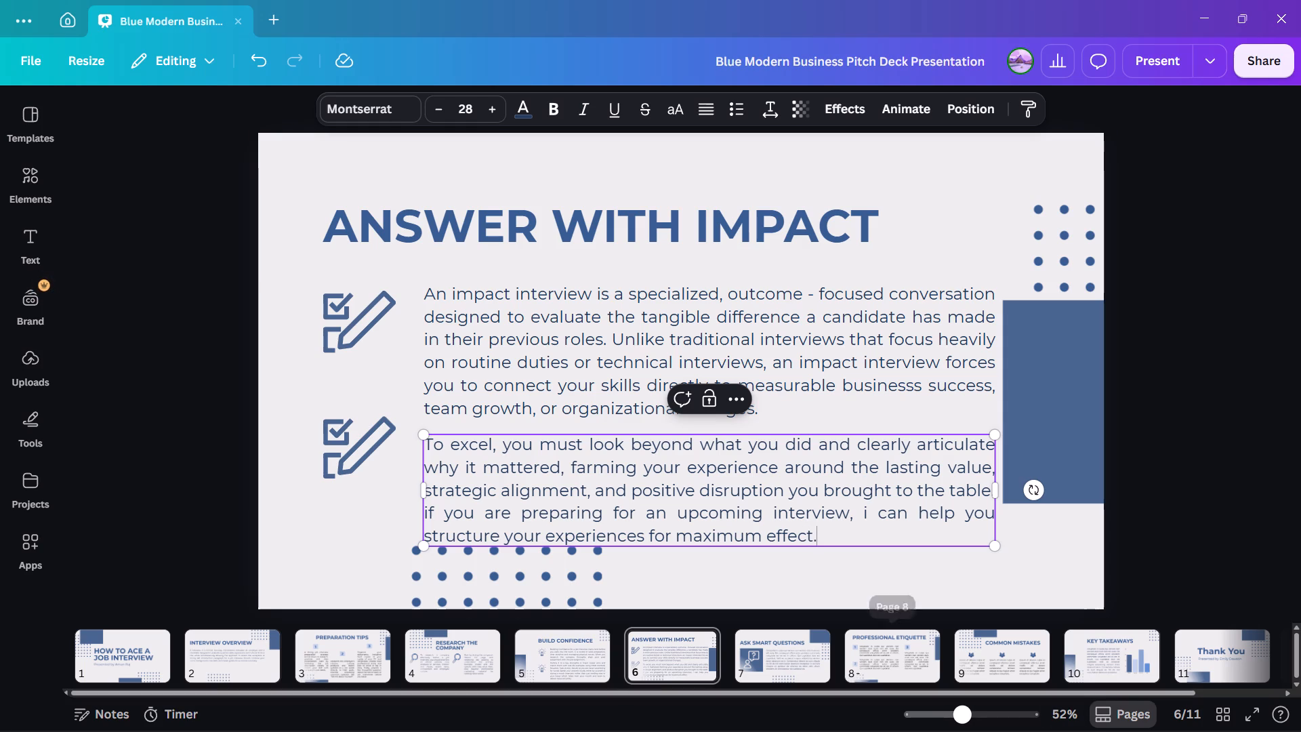
Go to slide 7, "Ask Smart Questions", and delete all the placeholder text in its body paragraph.
scroll(779, 669, left, 5)
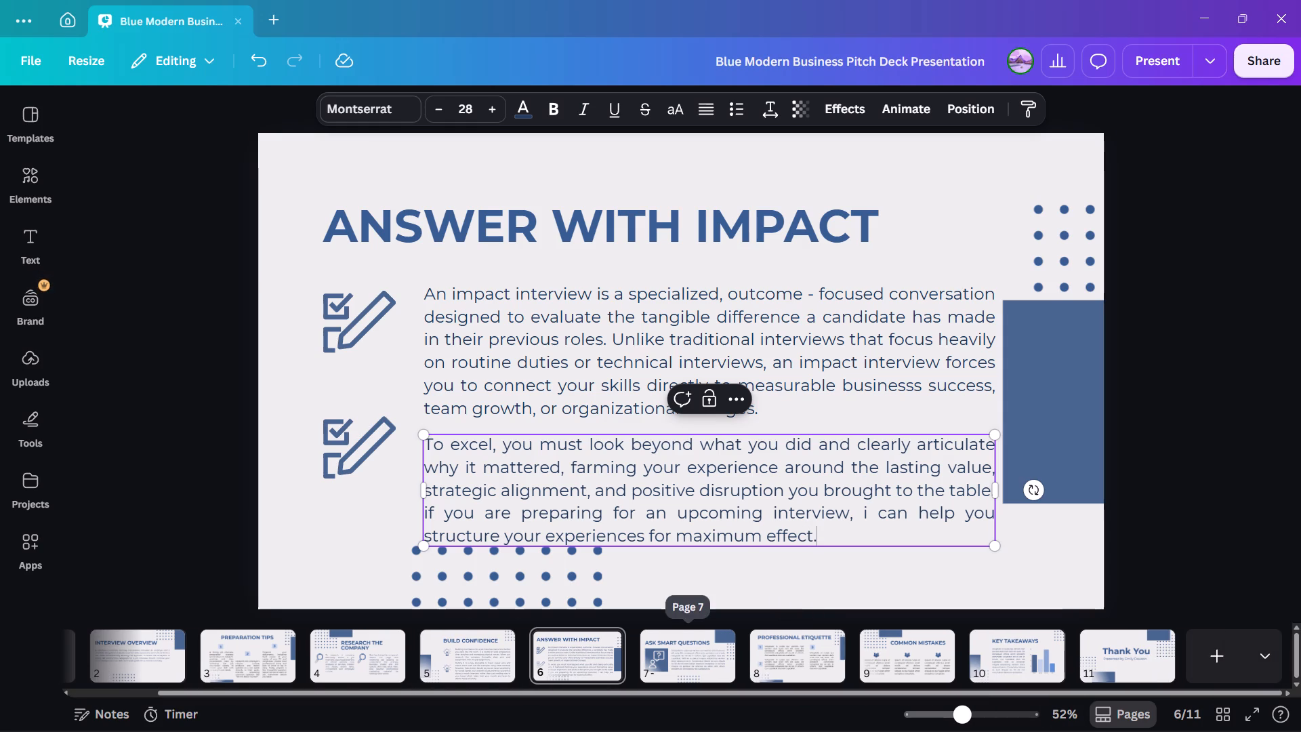
click(688, 669)
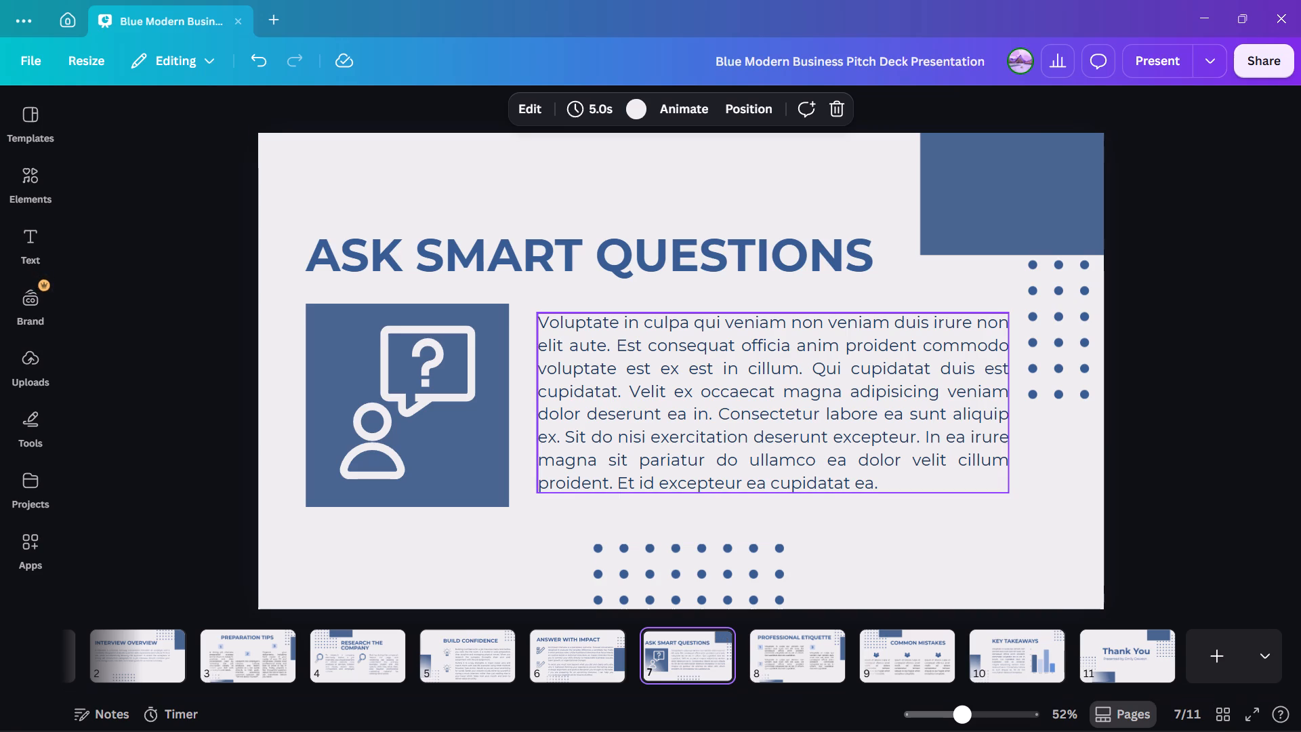
double_click(720, 377)
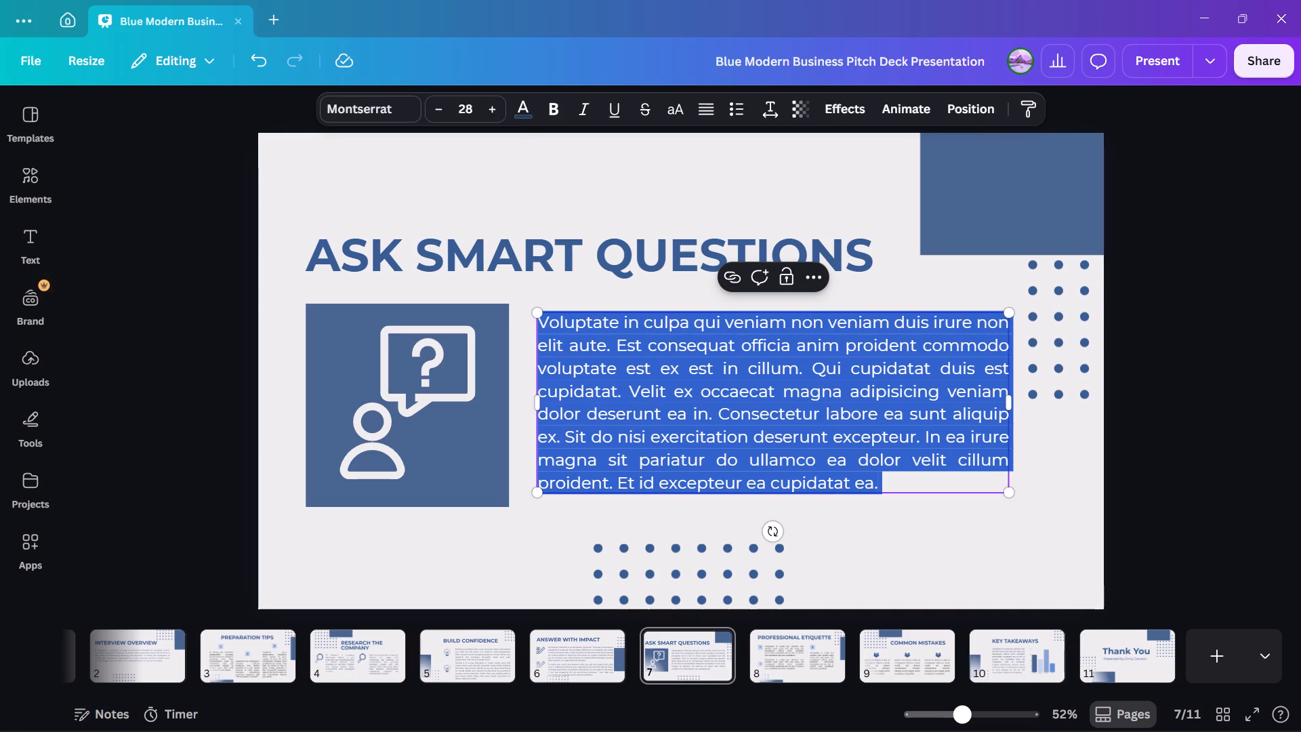
key(BackSpace)
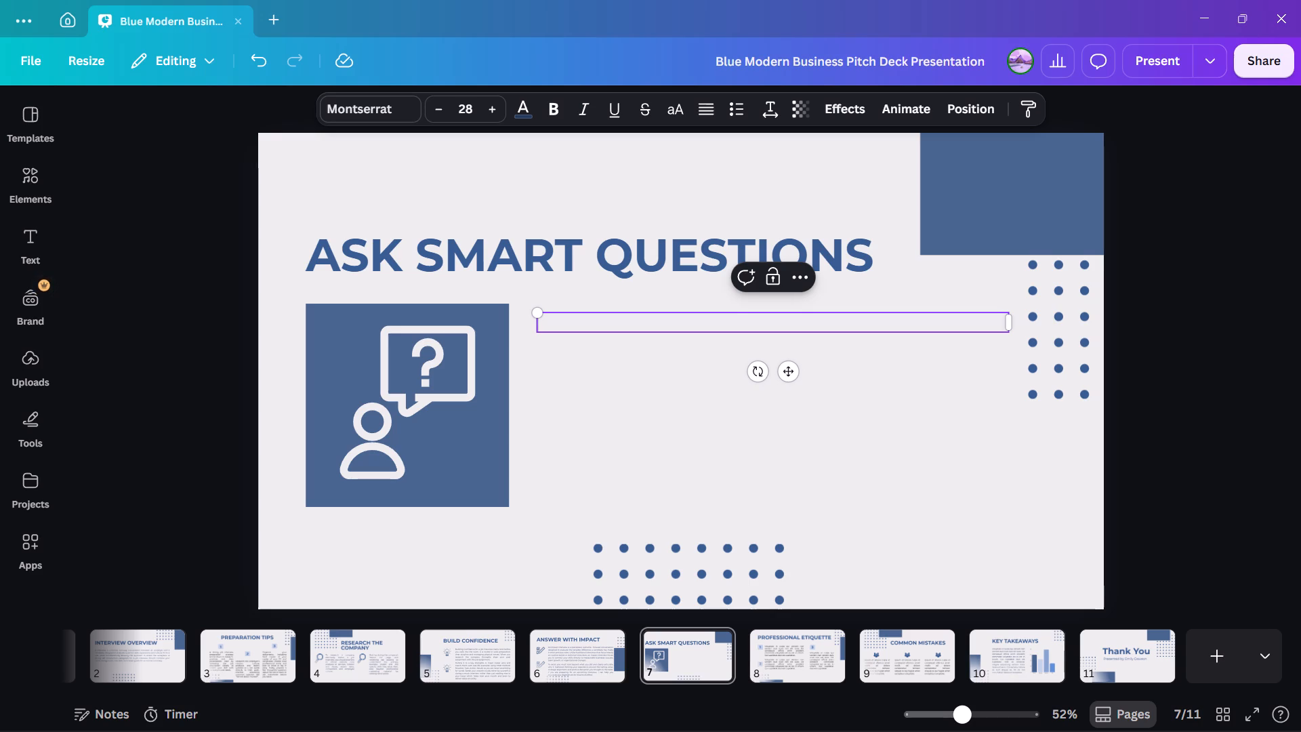
Start the body paragraph with a pair of quotation marks enclosing "I've been reading".
key(shift+i)
key(BackSpace)
text("")
key(Left)
key(shift+i)
key(apostrophe)
text(ve)
key(space)
text(been)
key(space)
text(reaf)
key(BackSpace)
text(ding)
key(space)
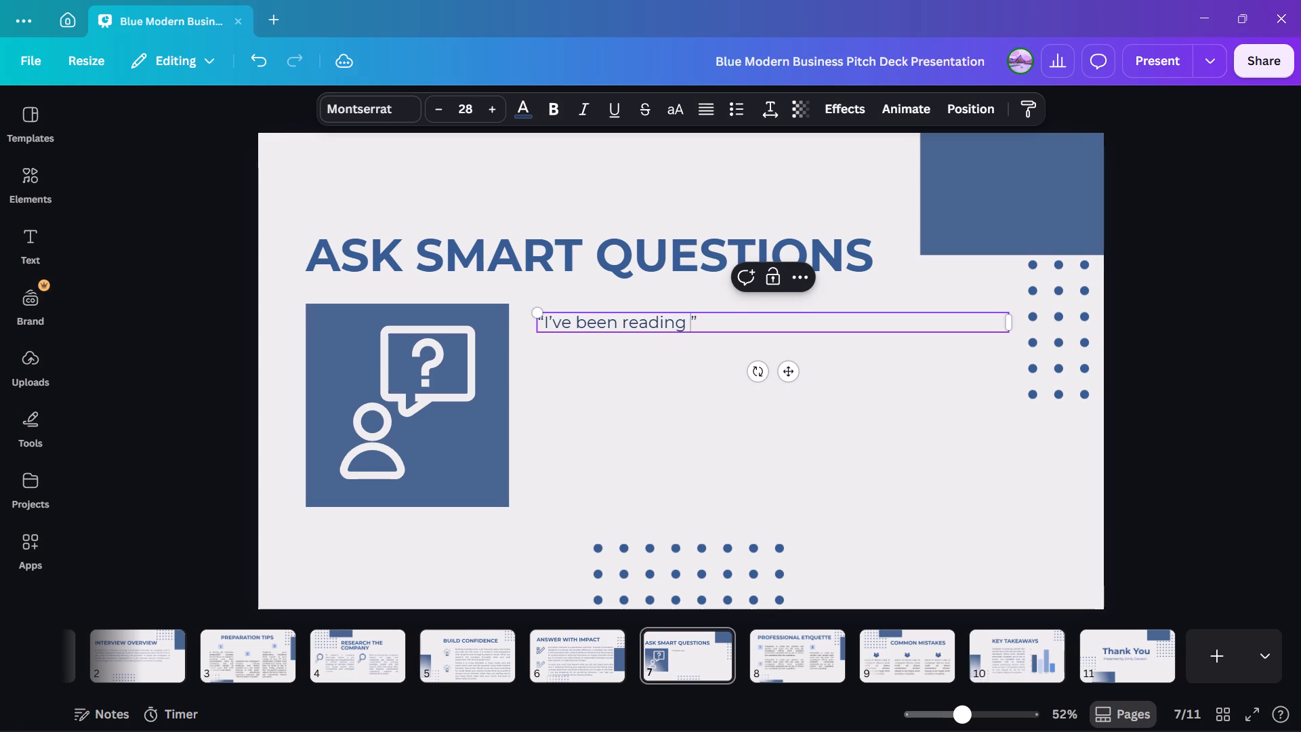
Continue the quoted sentence with "up on the recent expansion".
text(up on the most)
key(space)
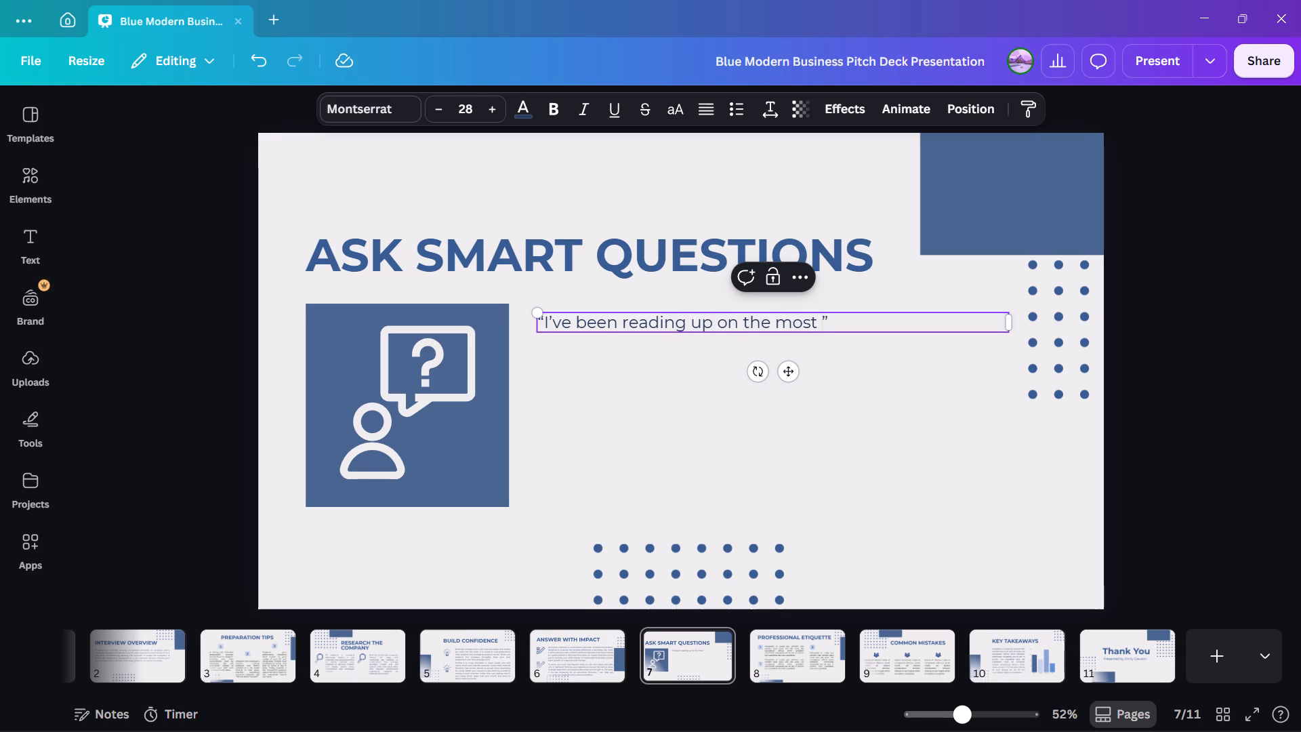
key(BackSpace)
key(BackSpace)
key(BackSpace)
key(BackSpace)
key(BackSpace)
key(BackSpace)
key(space)
text(recent)
key(space)
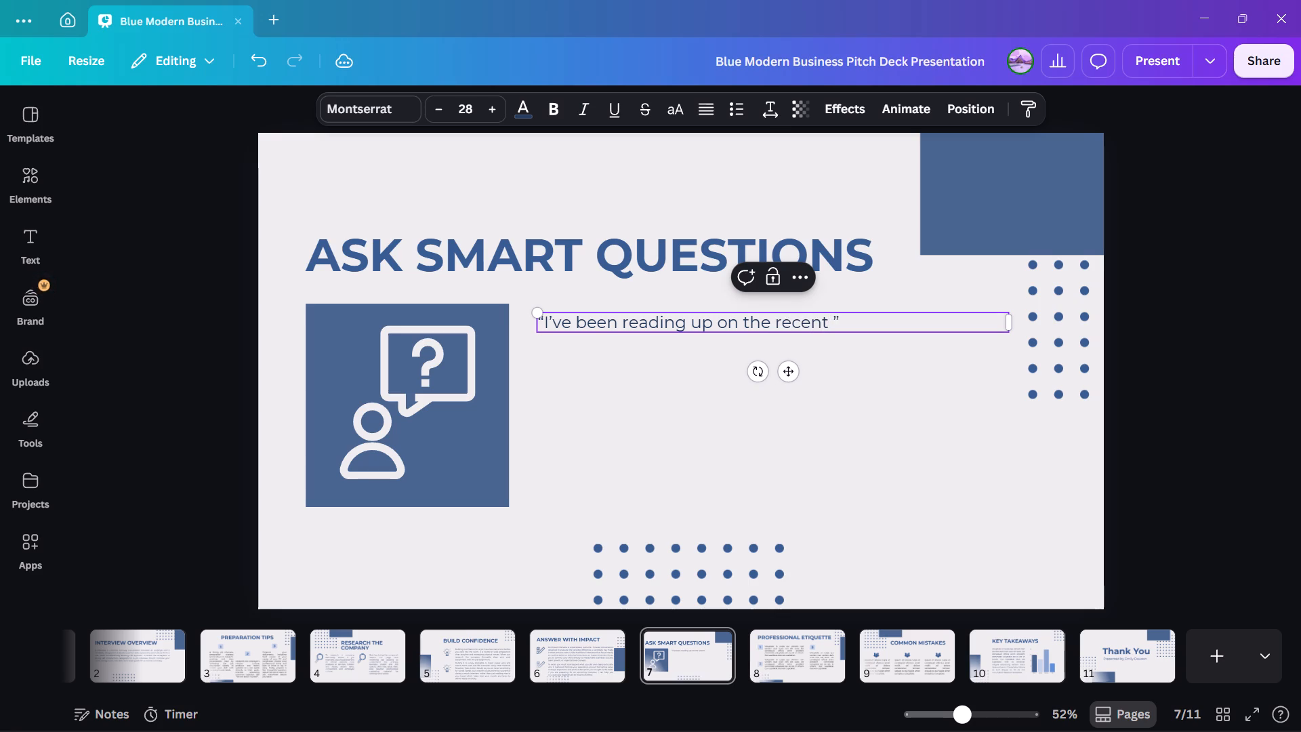
text(expansion)
key(space)
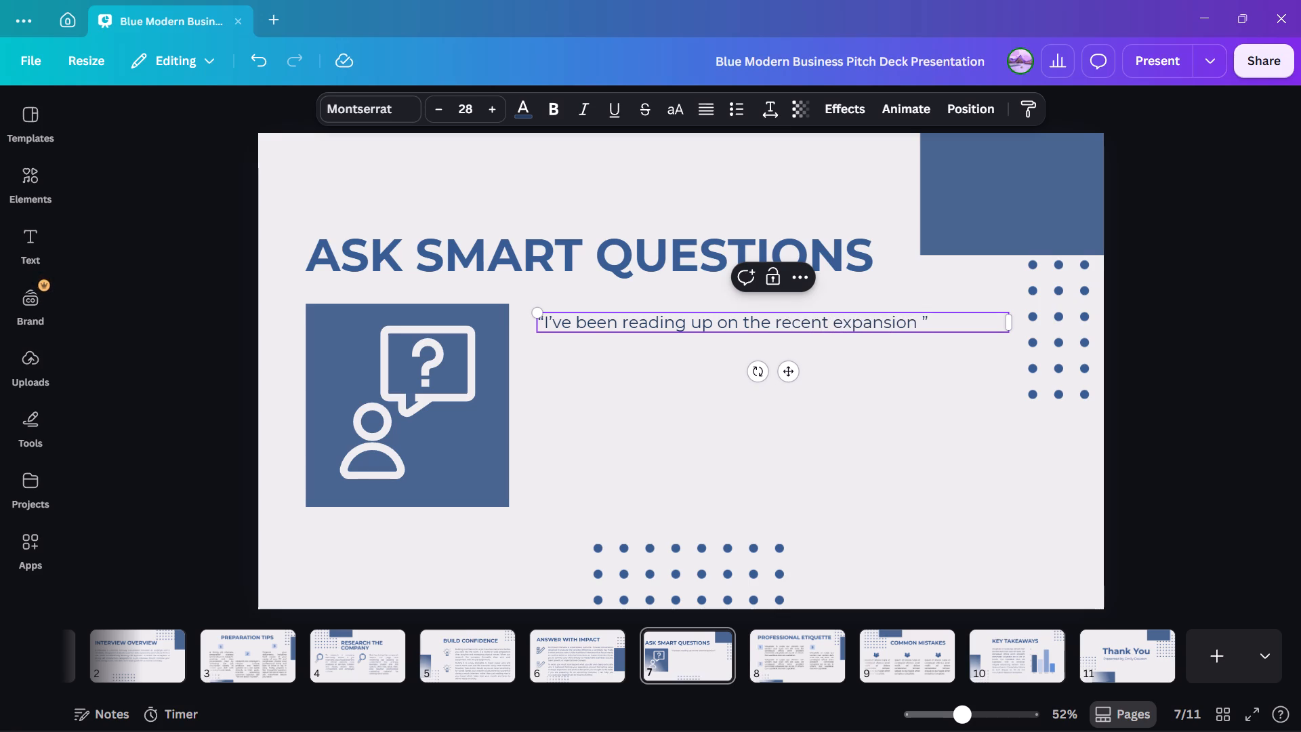
Continue the quoted sentence with "of your team,".
text(of you)
text(r)
key(space)
text(team)
key(space)
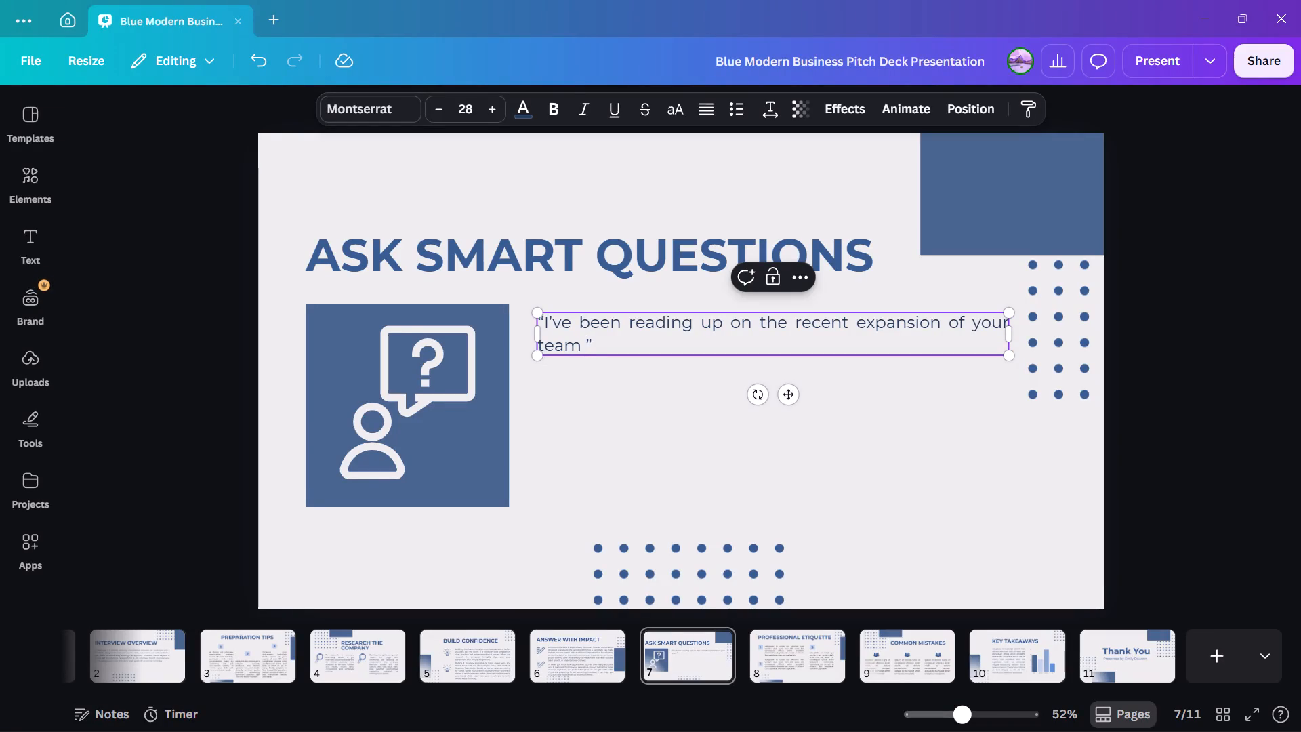
key(BackSpace)
text(,)
key(space)
Continue the quoted sentence with "and it looks like a major focus".
text(and it)
key(space)
text(look)
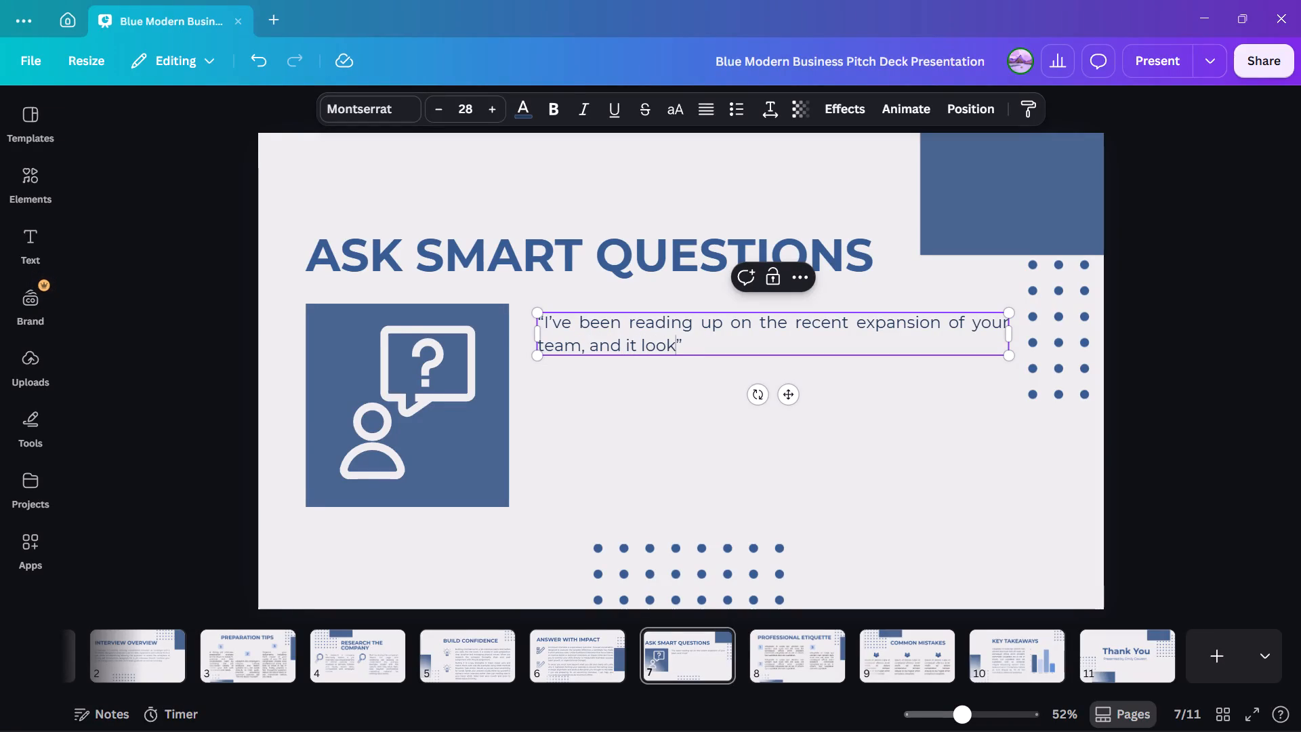
text(s like a)
key(space)
text(major)
key(space)
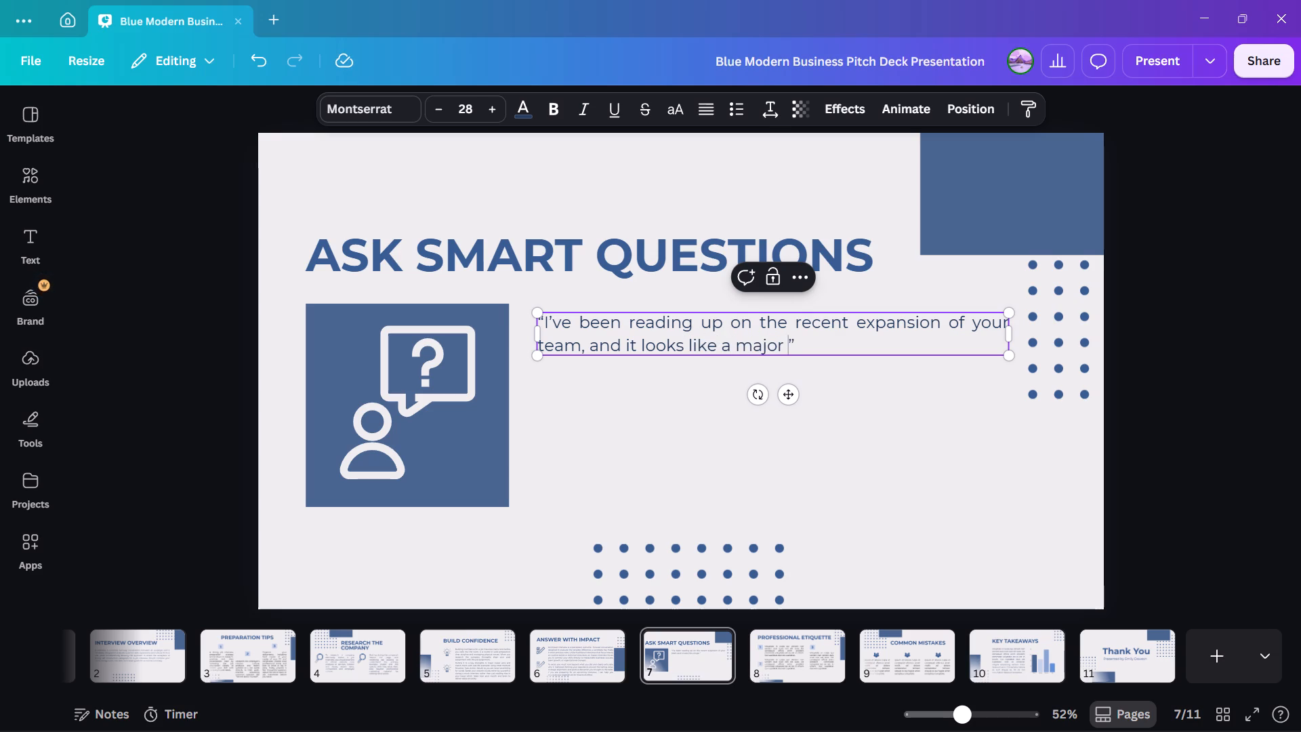
text(focus)
key(space)
Continue the quoted sentence with "for this position will be".
text(for this p)
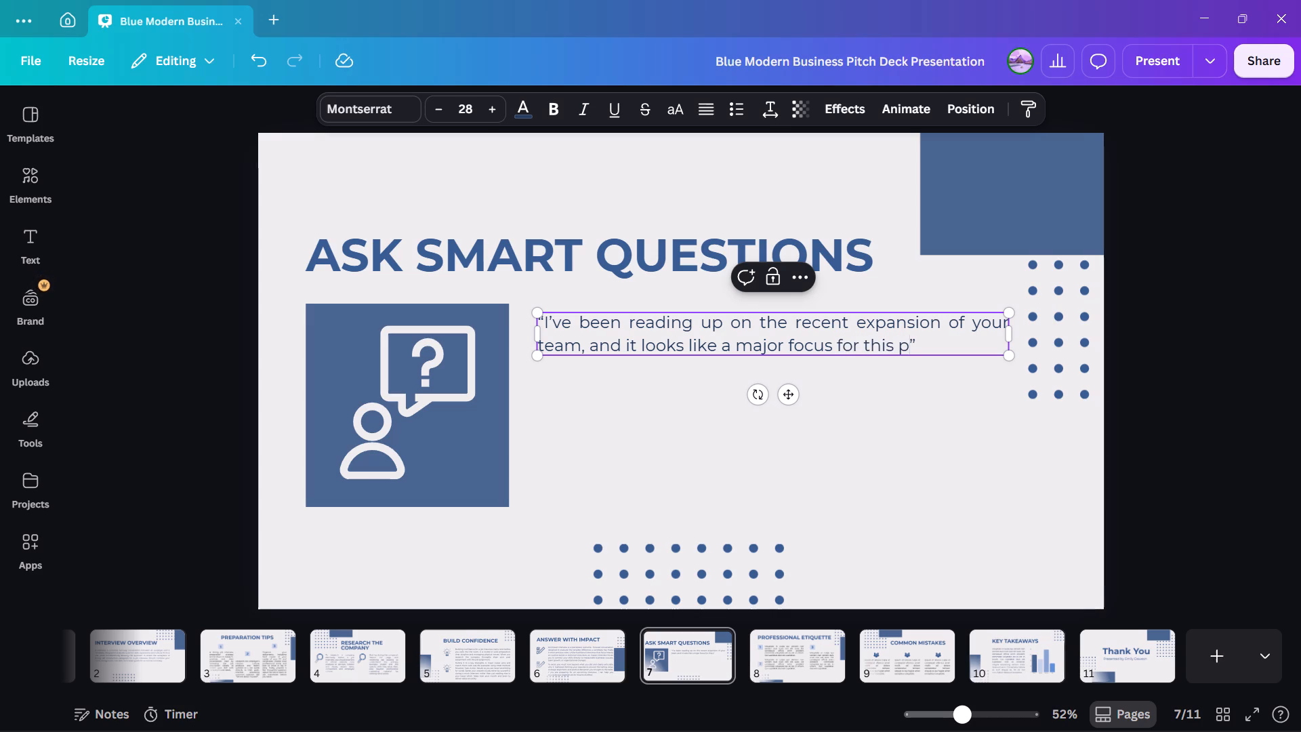
text(osition)
key(space)
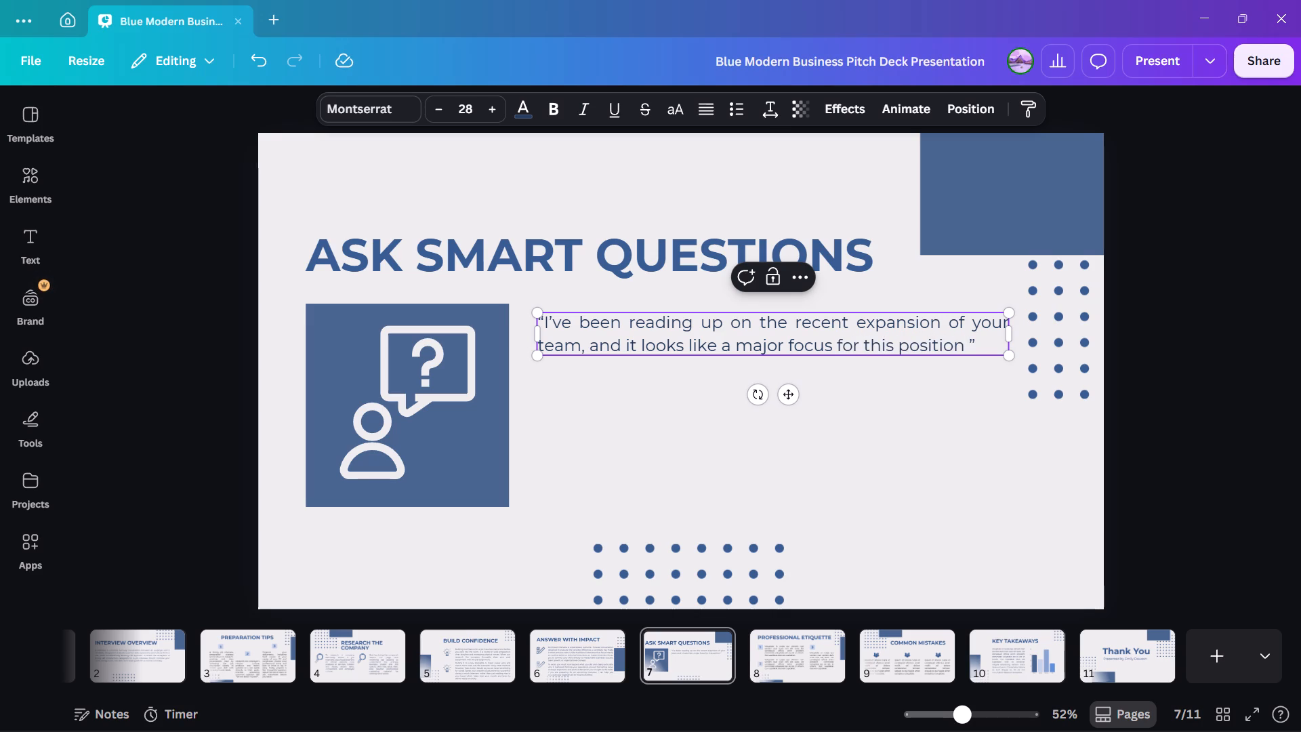
text(will)
key(space)
text(be)
key(space)
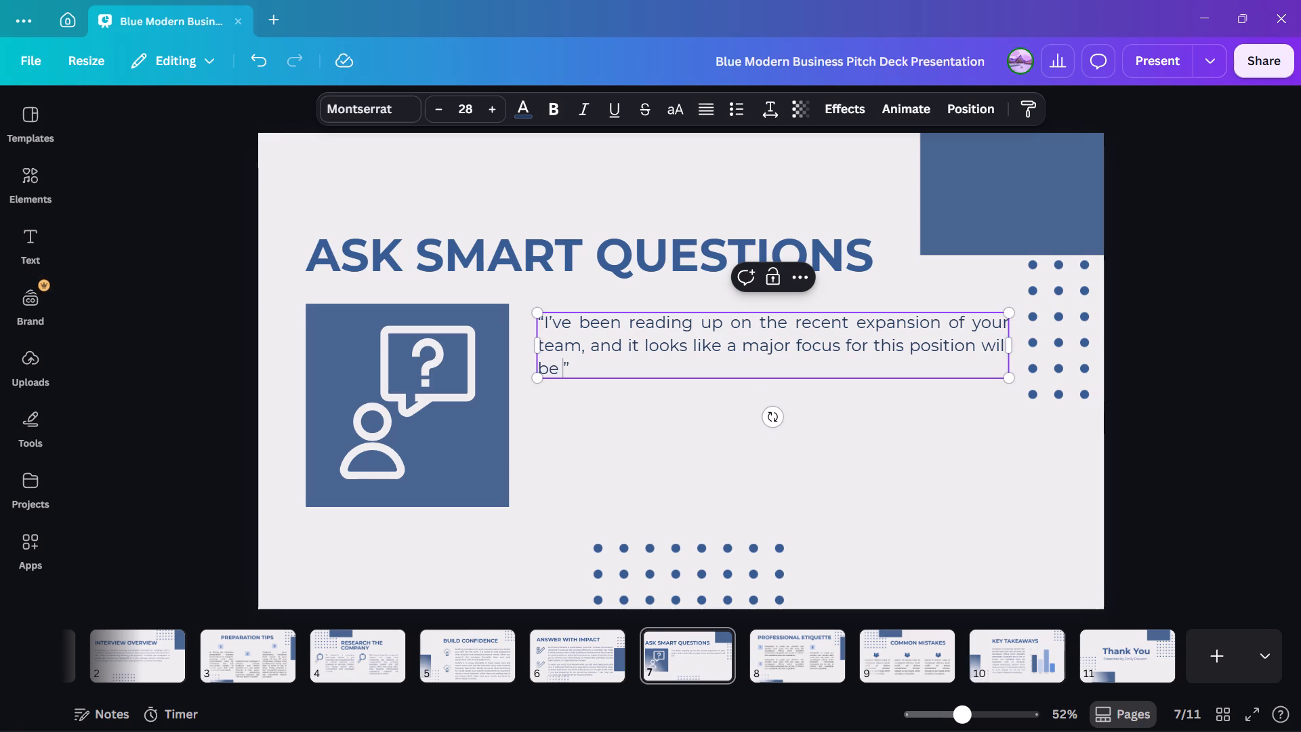
Continue the quoted sentence with "bridging communication", correcting the spelling of "communication".
text(bridging)
key(space)
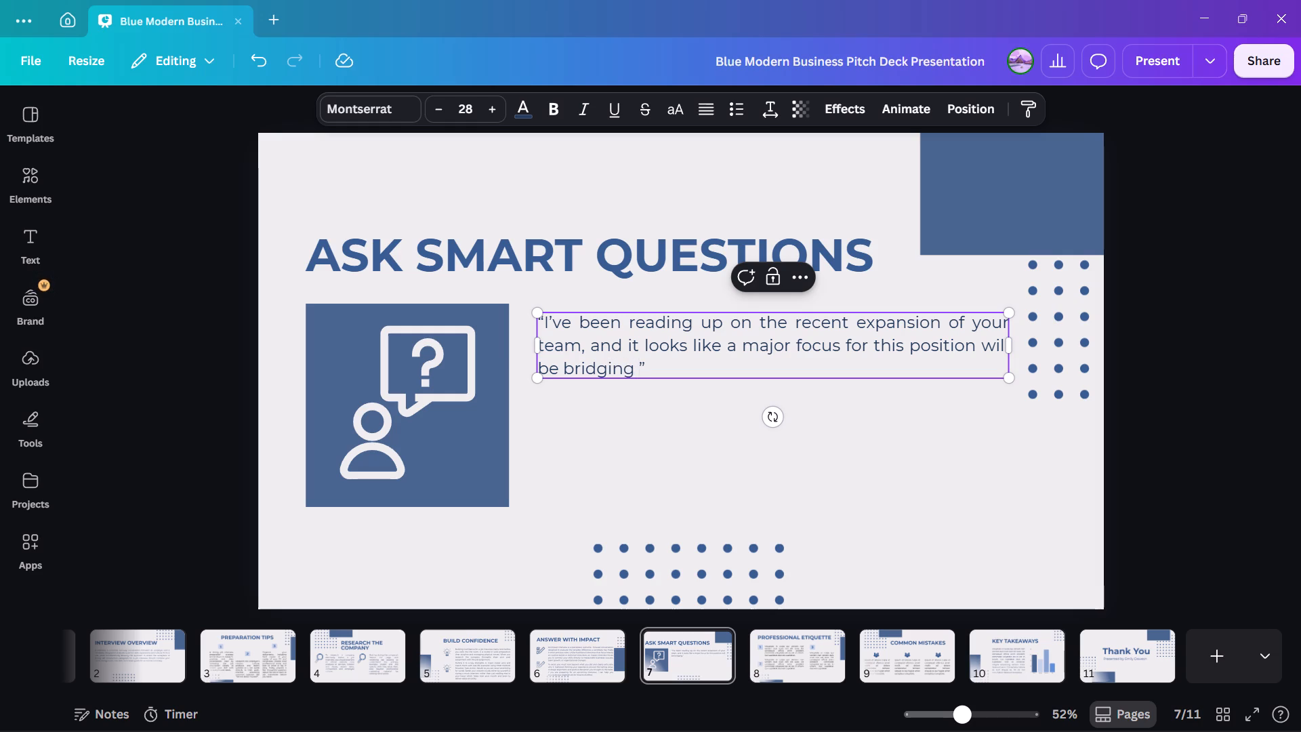
text(communiction)
key(space)
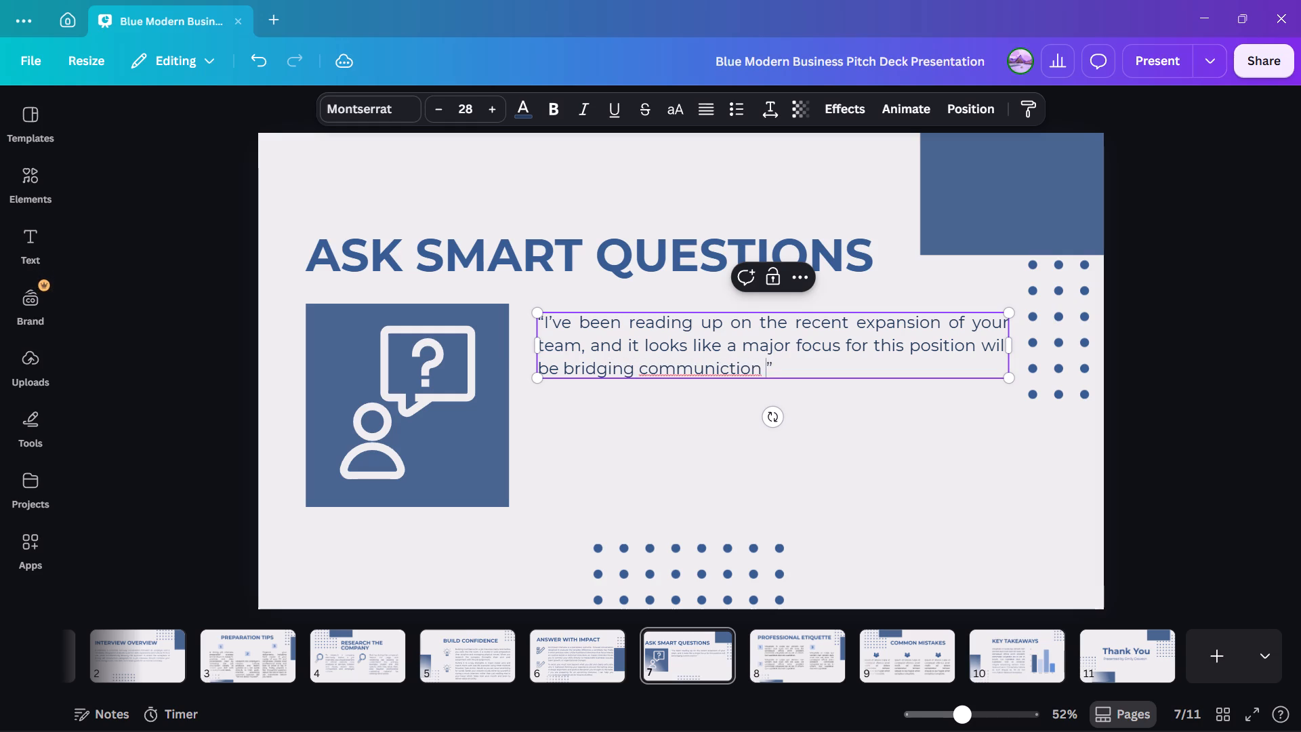
key(Left)
key(Left)
key(Left)
key(Left)
key(Left)
key(Left)
key(Right)
key(a)
key(Right)
key(Right)
key(Right)
key(Right)
key(Right)
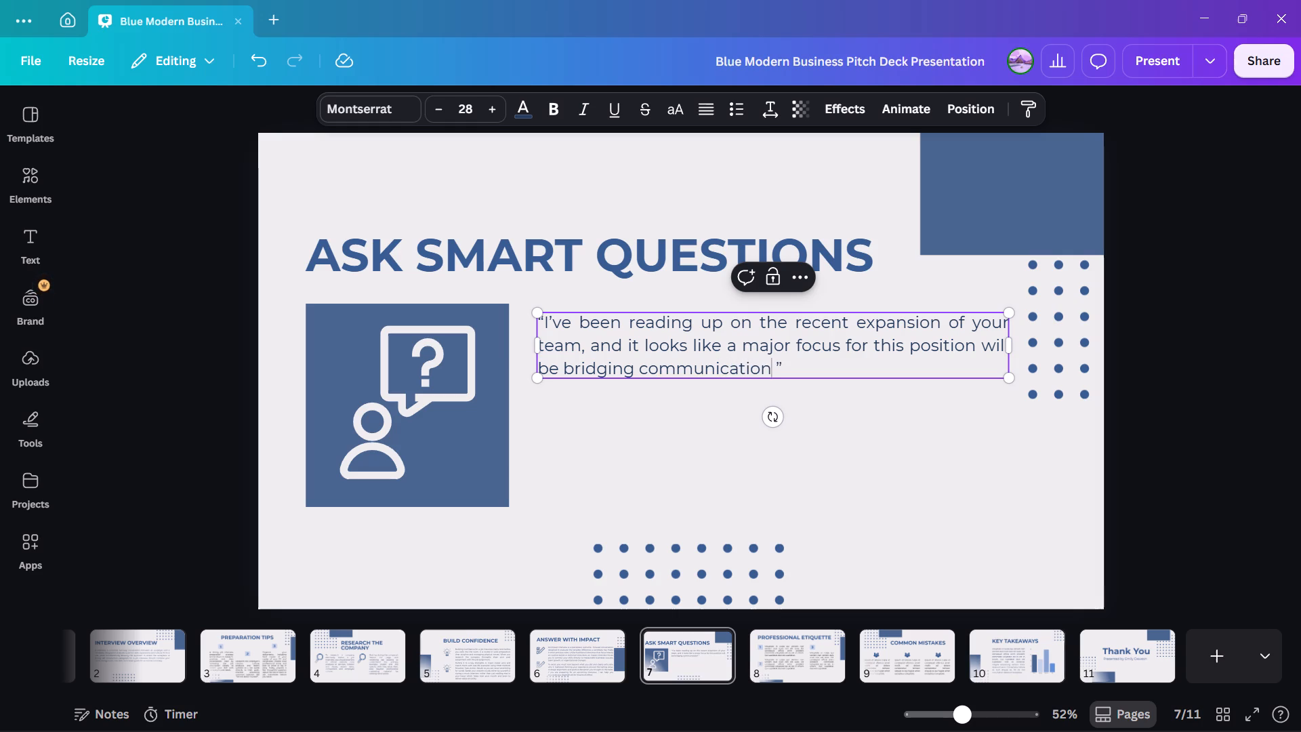
key(space)
Finish the first quoted sentence with "between the product and design rules.".
text(betww)
key(BackSpace)
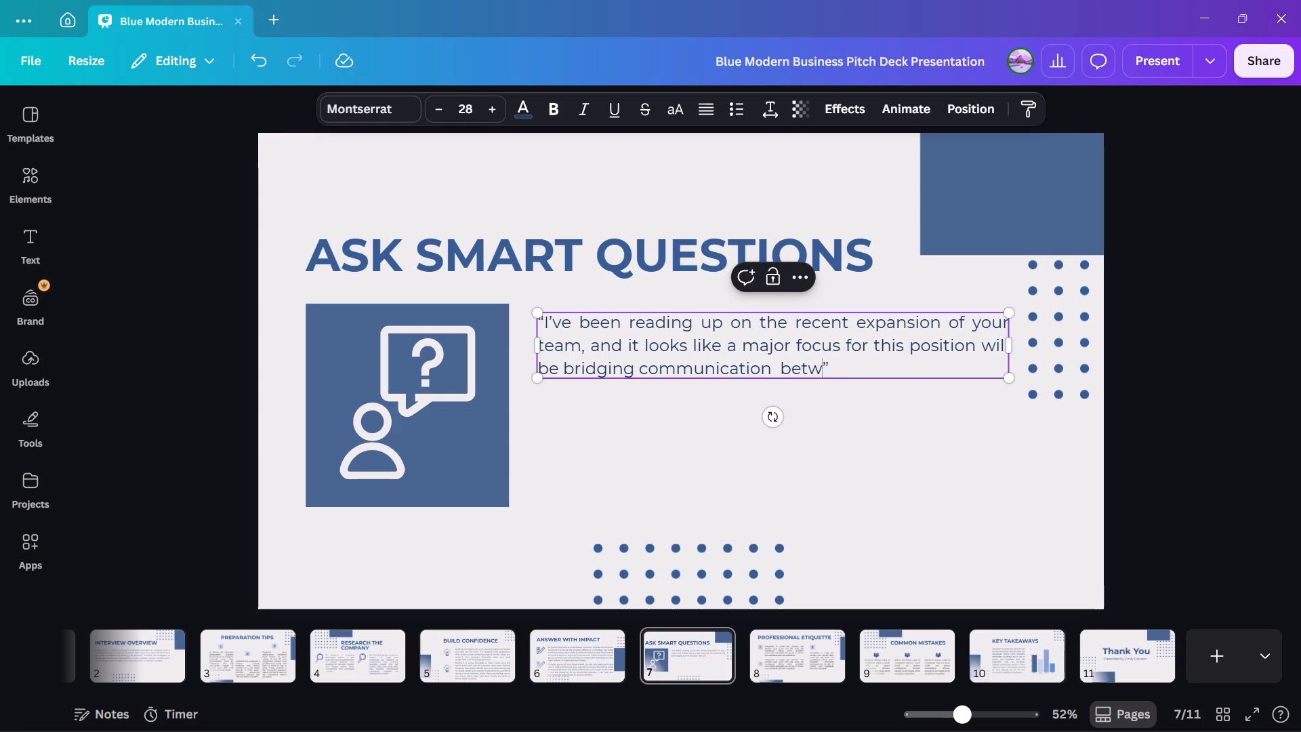
text(een)
key(space)
text(the product)
key(space)
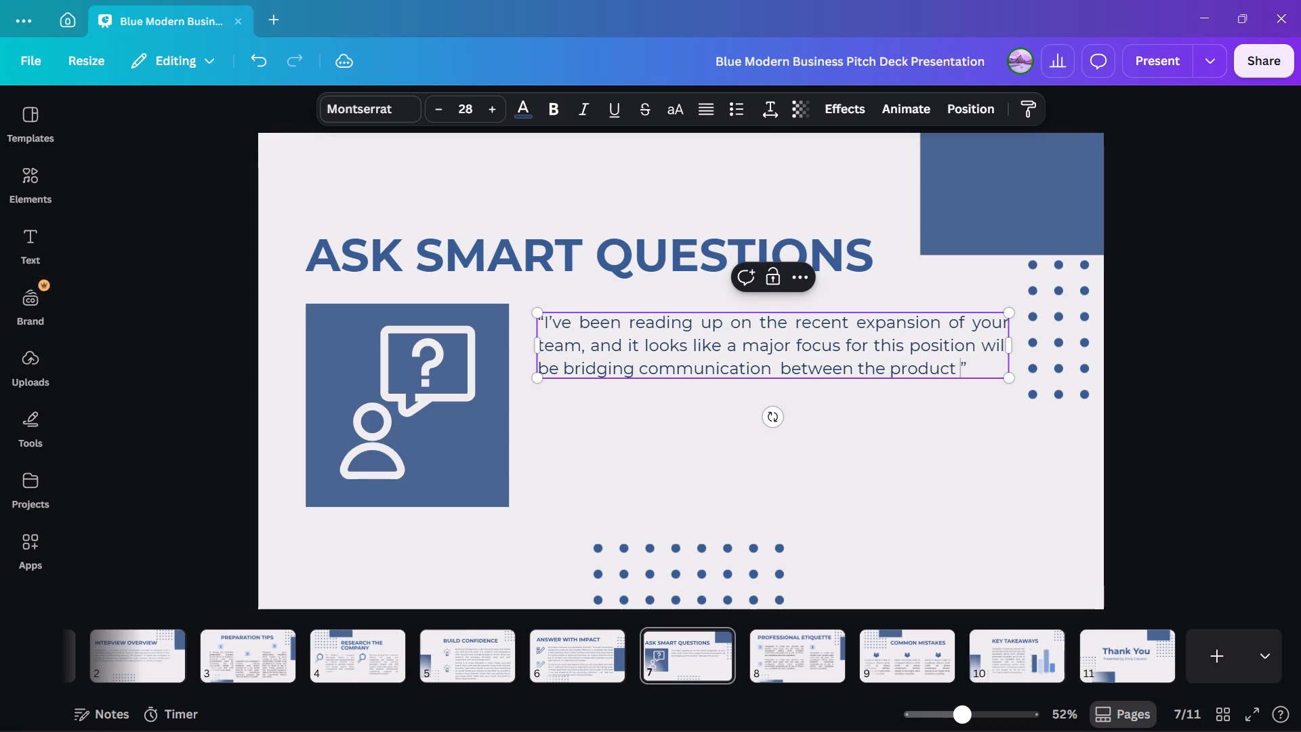
text(and design ri)
key(BackSpace)
text(ules,)
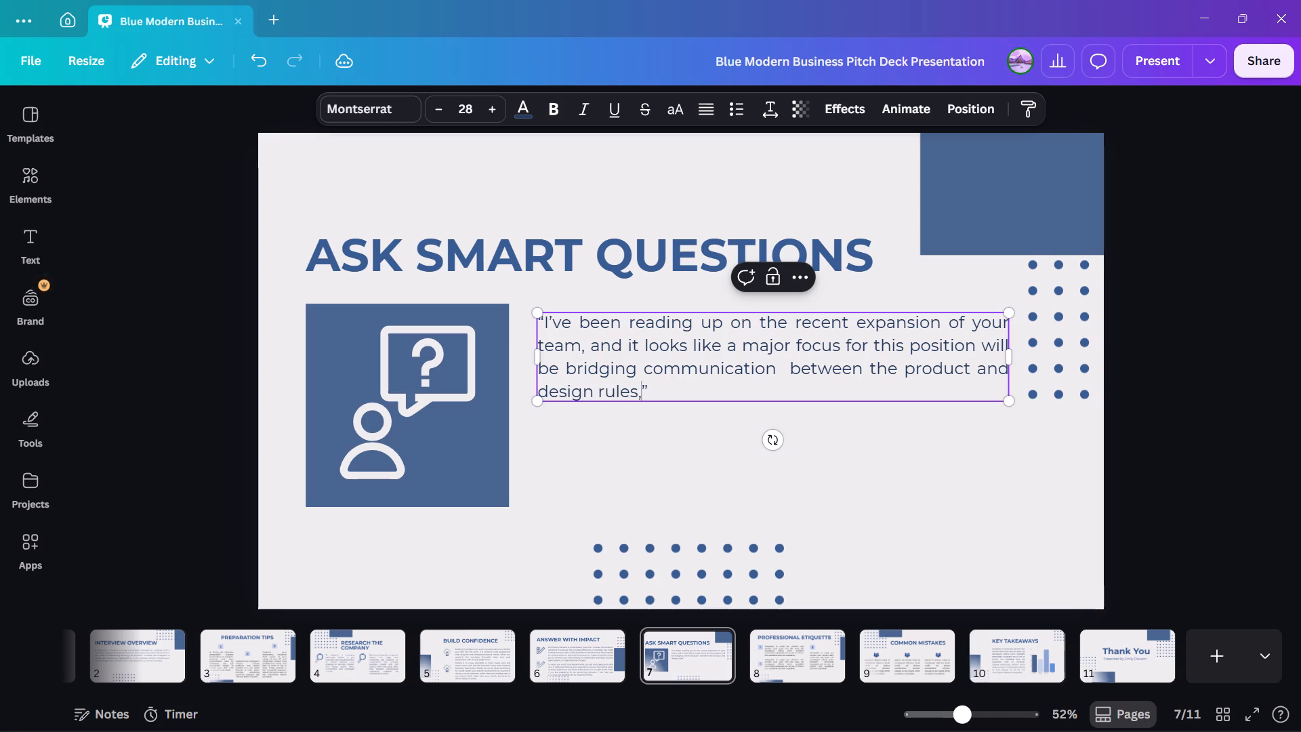
key(BackSpace)
text(.)
key(space)
Start a second sentence inside the quotation marks with "If I am chosen".
text(If i)
key(space)
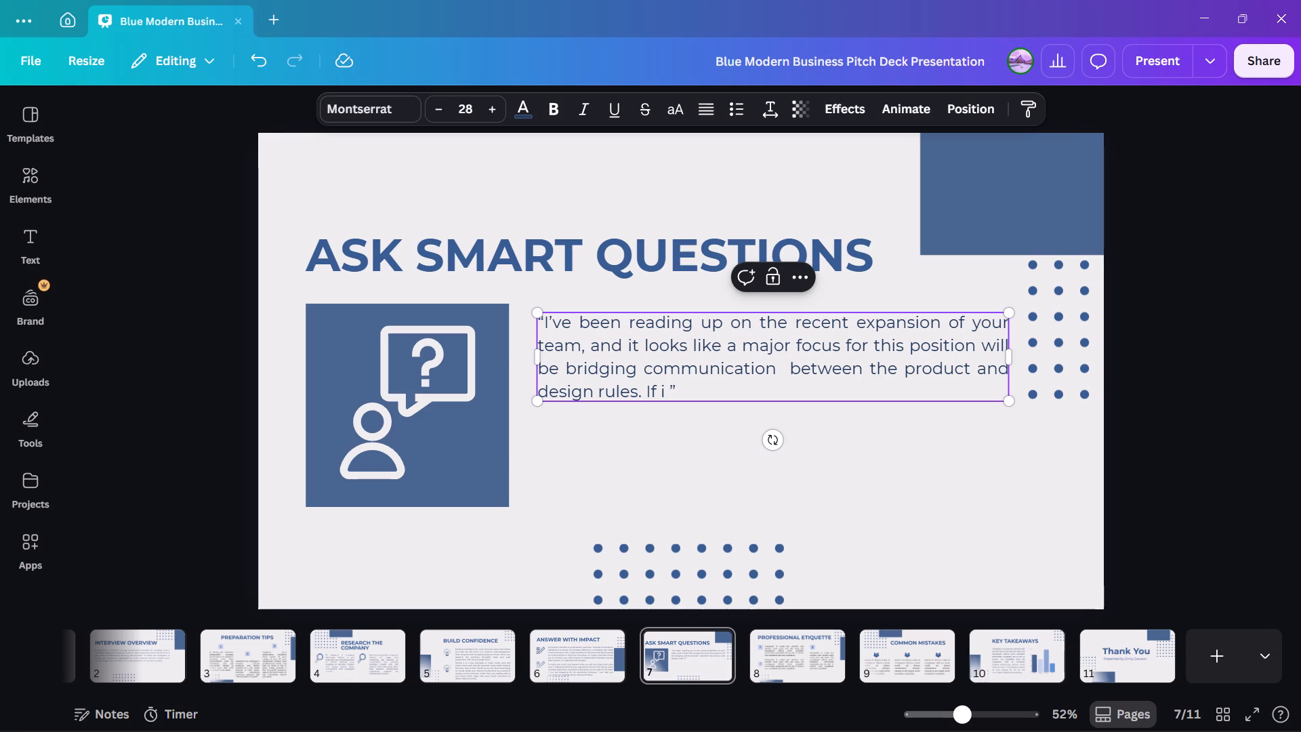
key(BackSpace)
key(BackSpace)
text(I am)
key(space)
text(chosen)
key(space)
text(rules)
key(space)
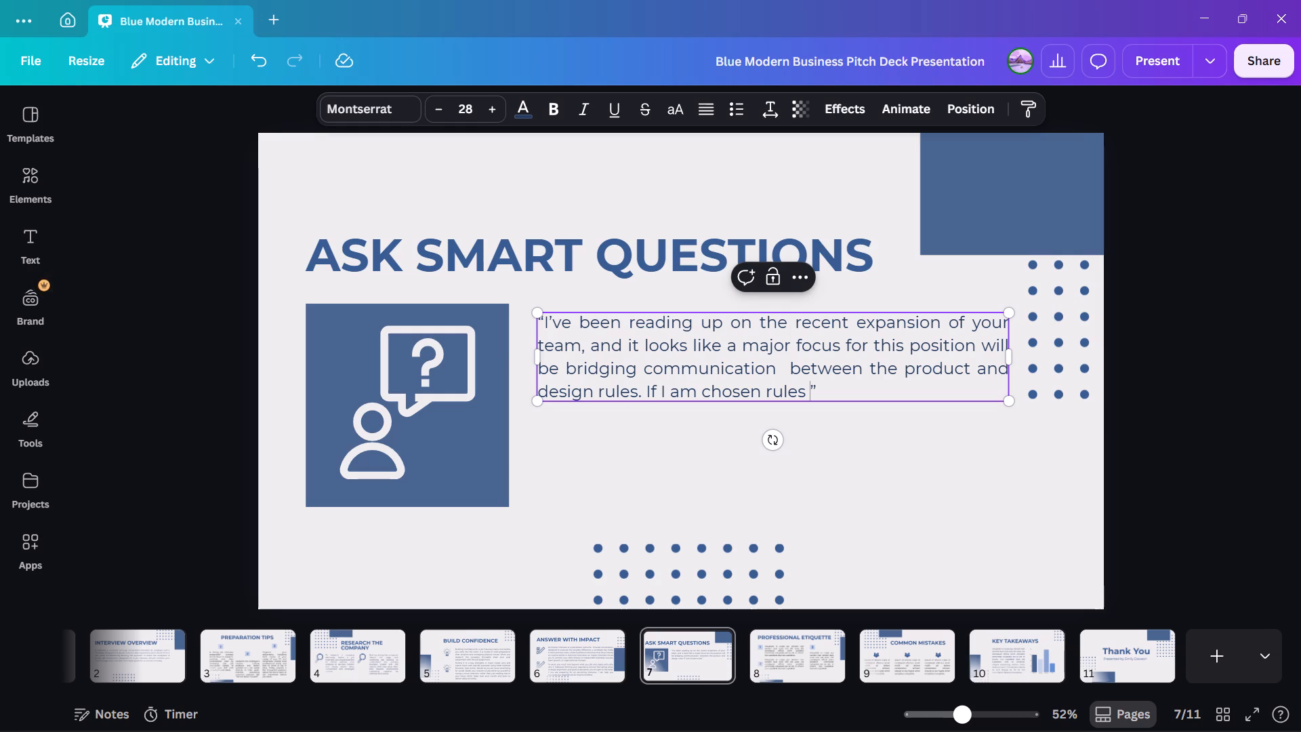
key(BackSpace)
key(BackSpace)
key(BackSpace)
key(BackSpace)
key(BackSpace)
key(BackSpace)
Continue the second quoted sentence with "for this role,".
text(foe)
key(BackSpace)
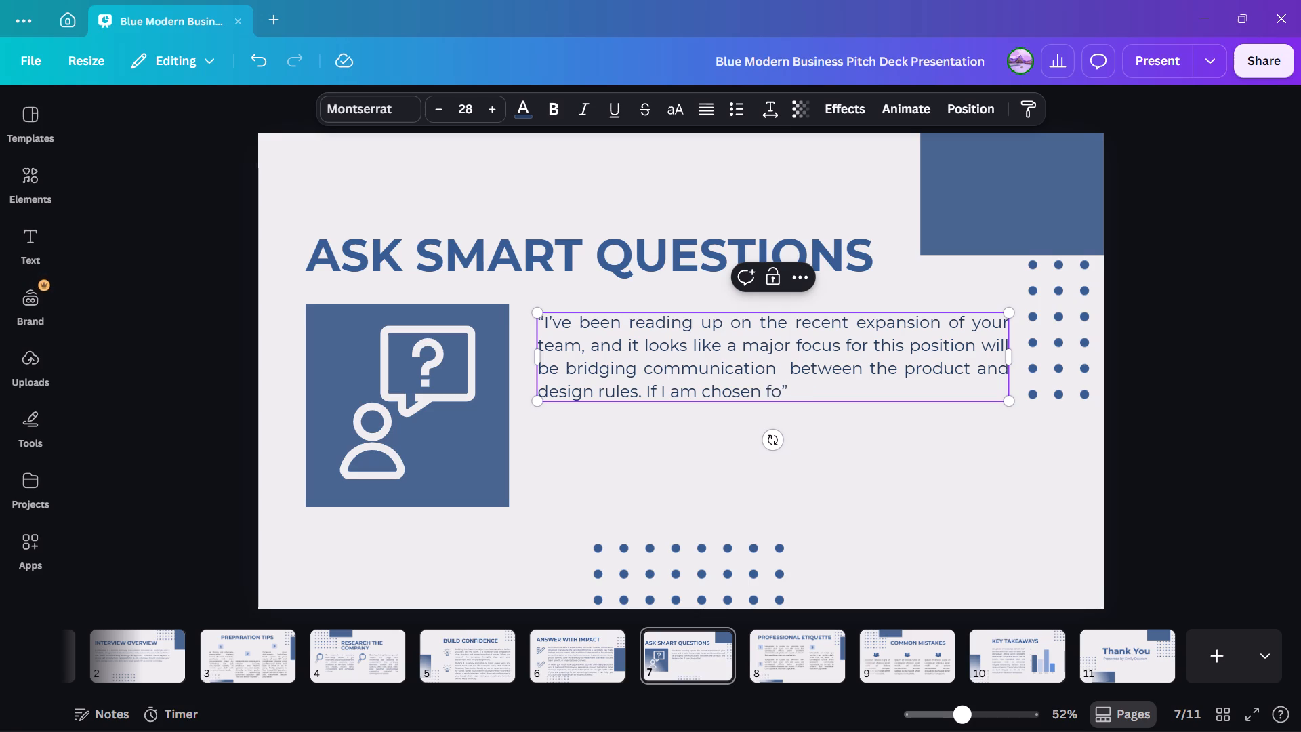
text(r)
key(space)
text(thi)
key(space)
key(BackSpace)
text(s)
key(space)
text(ri)
key(BackSpace)
text(ole)
text(,)
key(space)
Continue the second quoted sentence with "what would you consider".
text(what)
key(space)
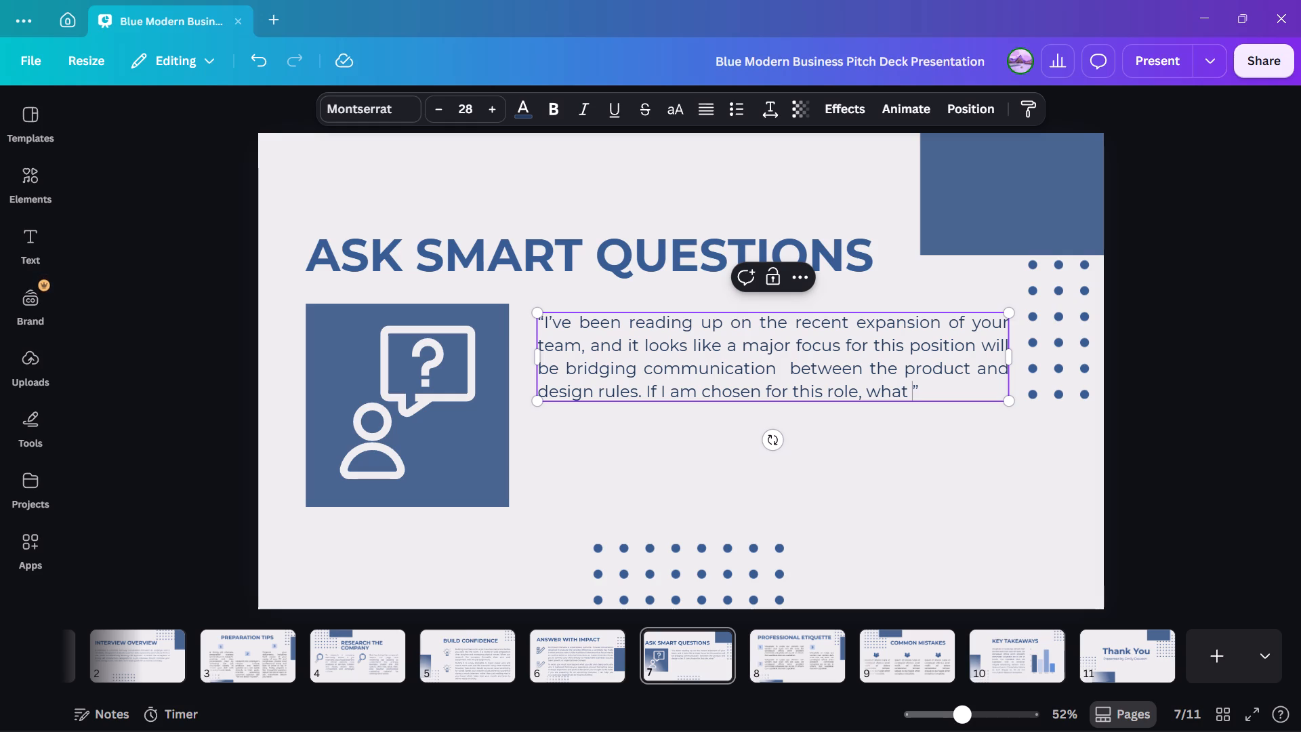
text(would)
key(space)
text(you)
key(space)
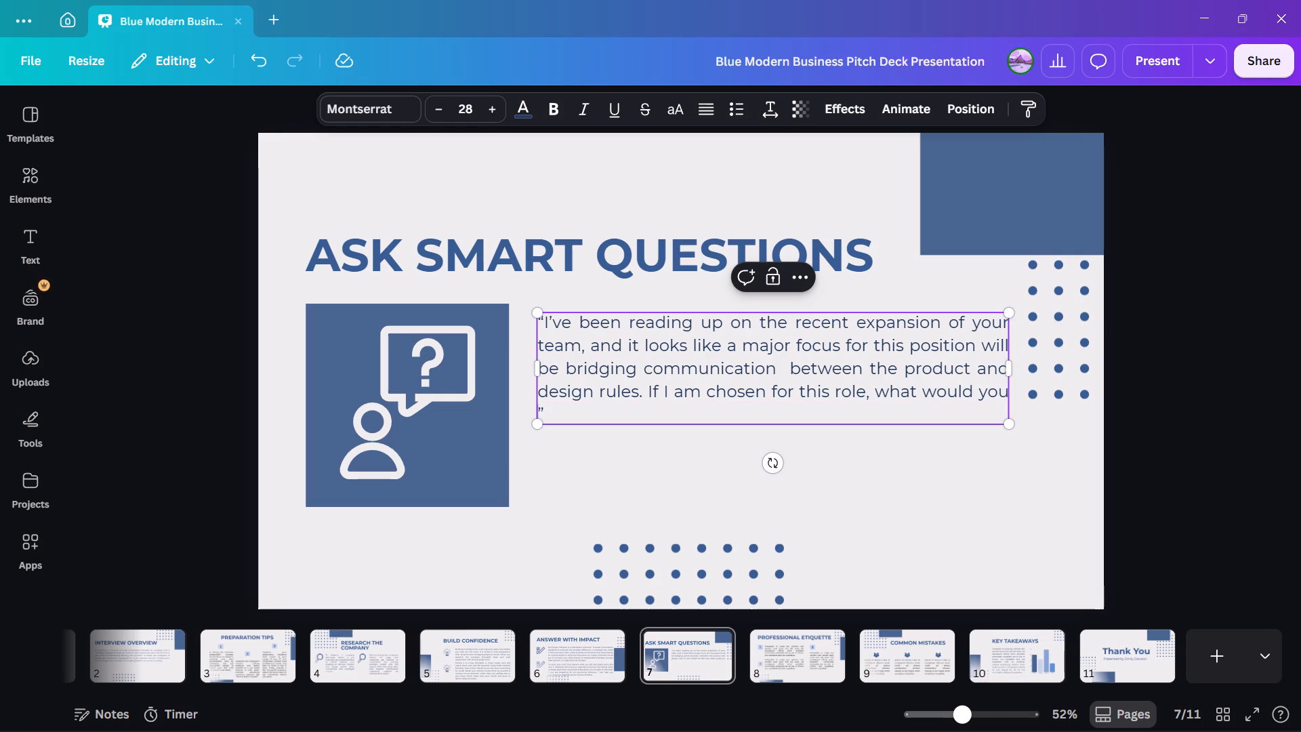
text(consider)
key(space)
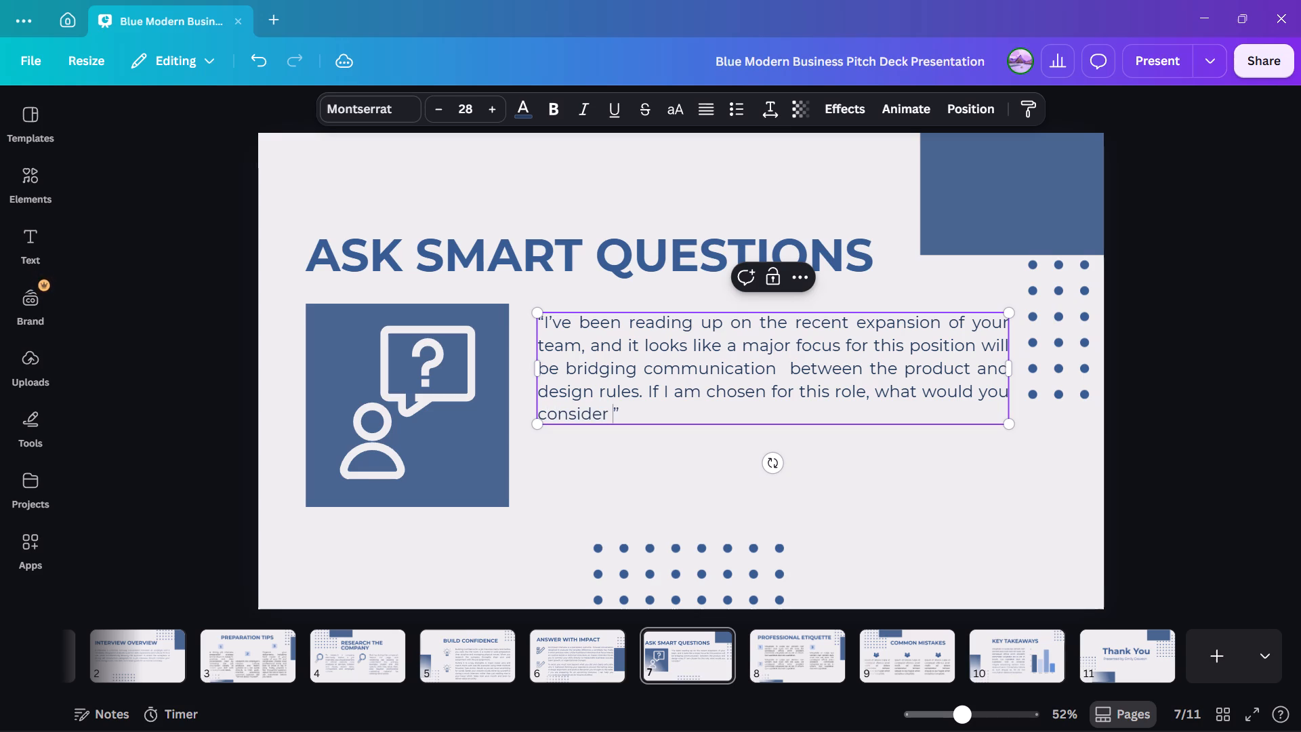
Continue the second quoted sentence with "to be most critical goal".
text(to be most critical gole)
key(space)
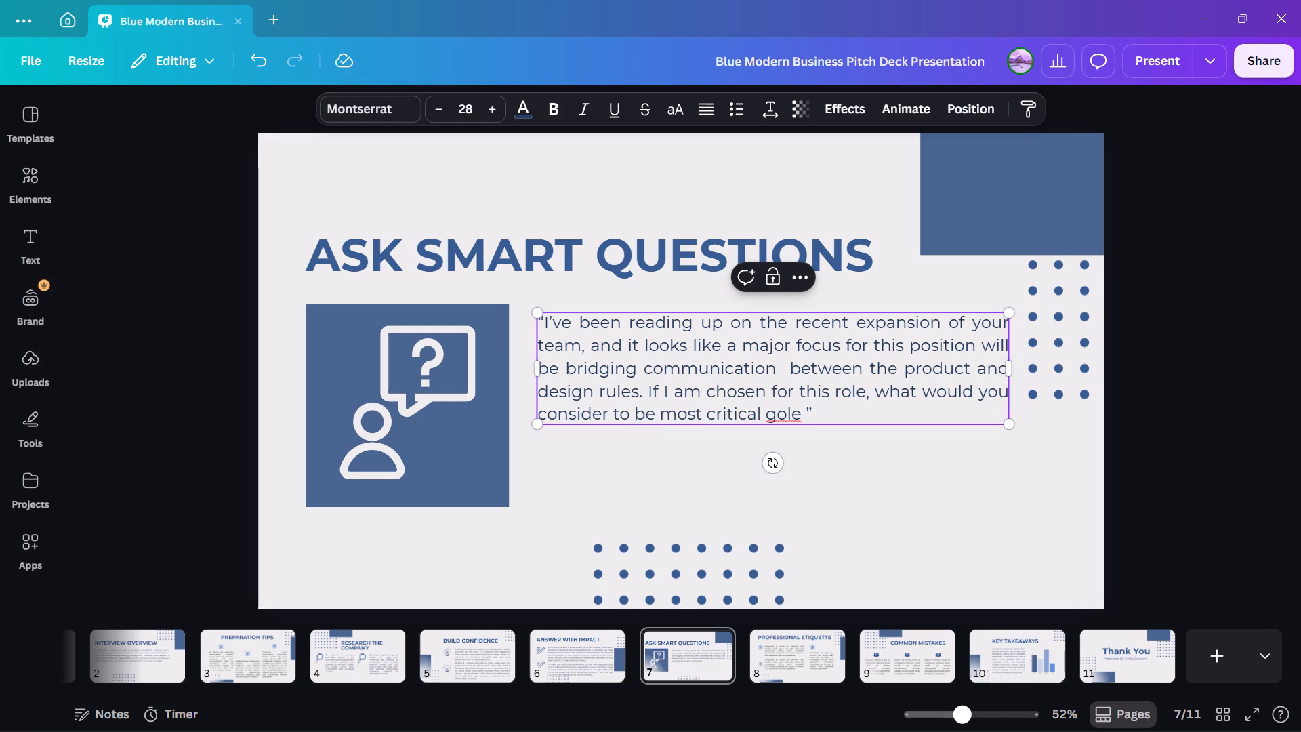
key(BackSpace)
key(BackSpace)
key(BackSpace)
text(al)
key(space)
Continue the second quoted sentence with "i need to accomplish in my first".
text(i need to accomplish)
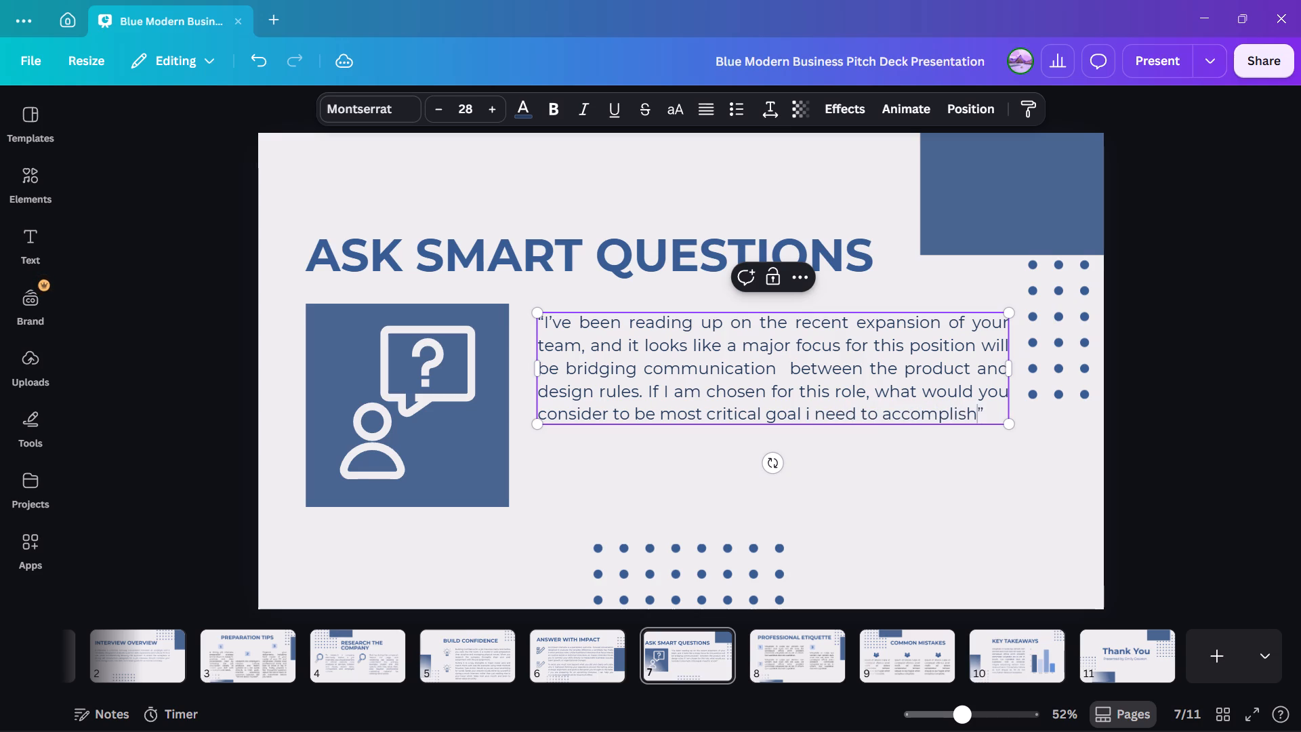
key(space)
text(in my first)
key(space)
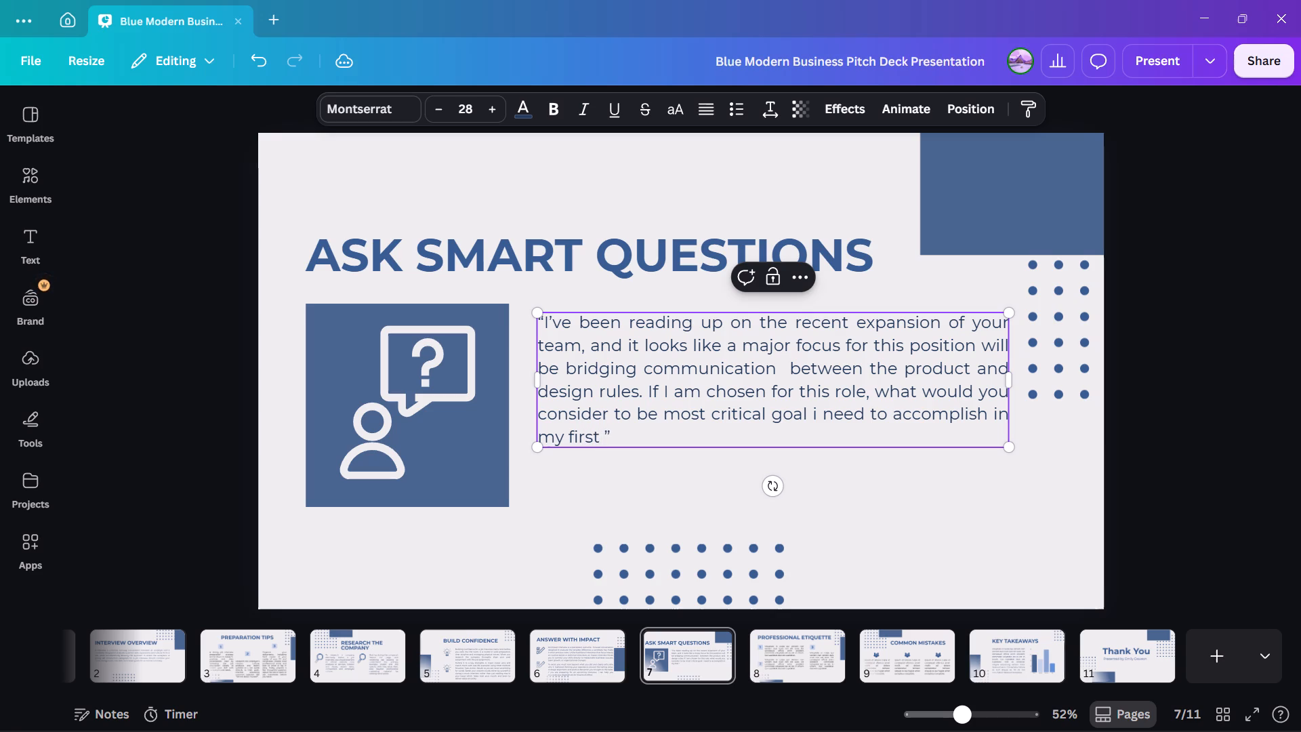
Continue the second quoted sentence with "30 to 60 days".
text(30 to)
key(space)
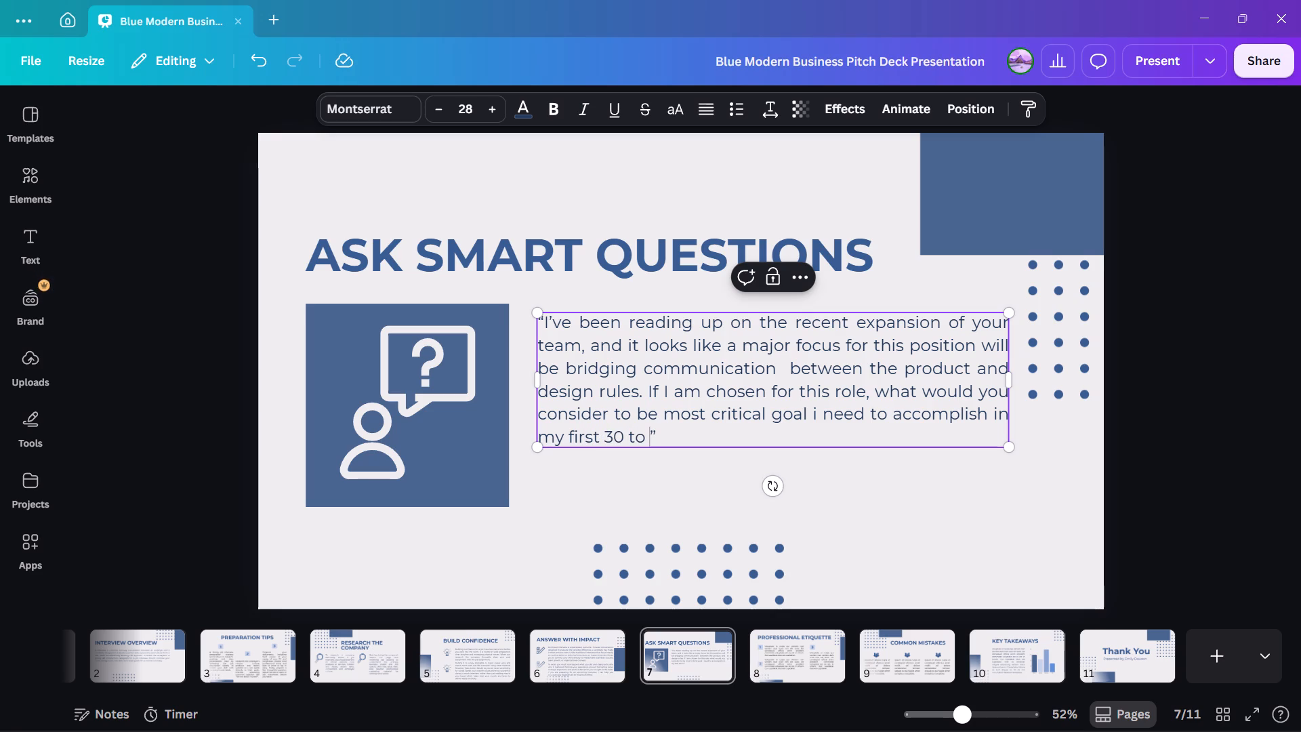
text(60 dayd s)
key(BackSpace)
key(BackSpace)
text(s)
key(space)
key(BackSpace)
key(BackSpace)
key(BackSpace)
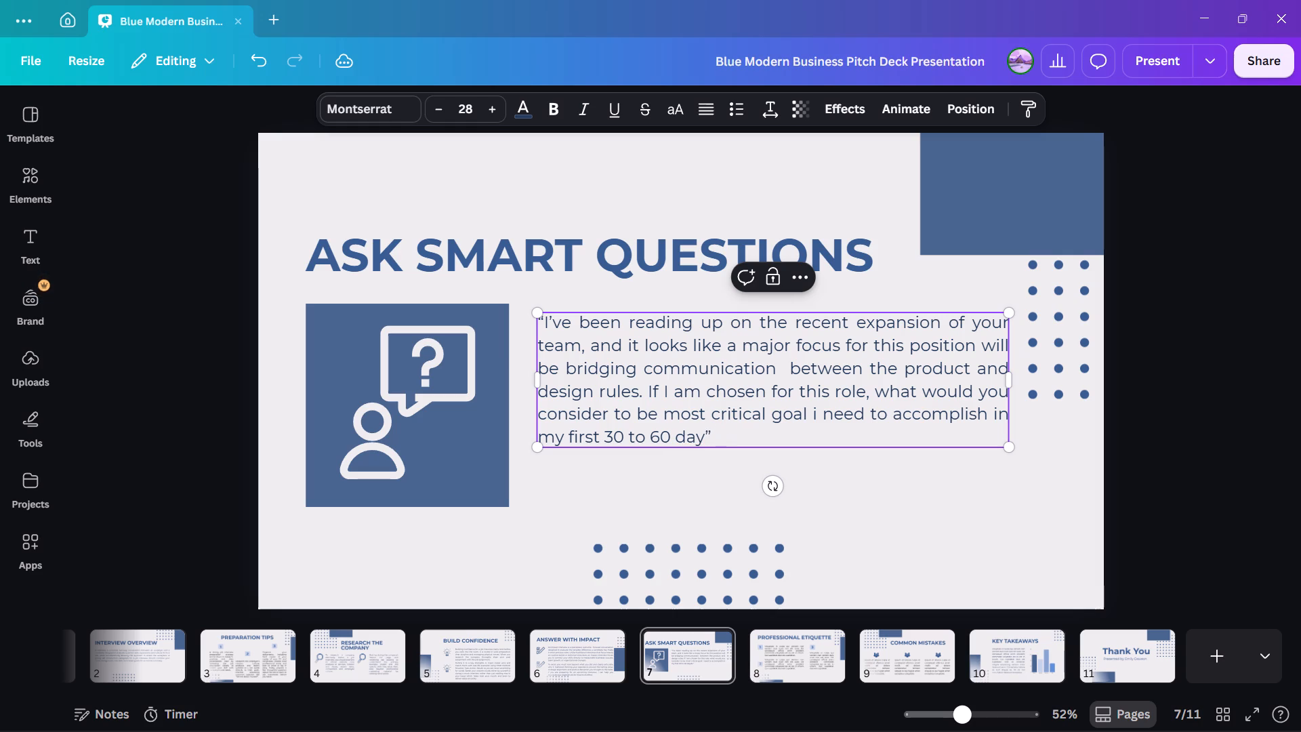
key(BackSpace)
text(ys)
key(space)
Continue the second quoted sentence with "ease that transition".
text(ease)
key(space)
text(thet)
key(BackSpace)
key(BackSpace)
text(at transition)
key(space)
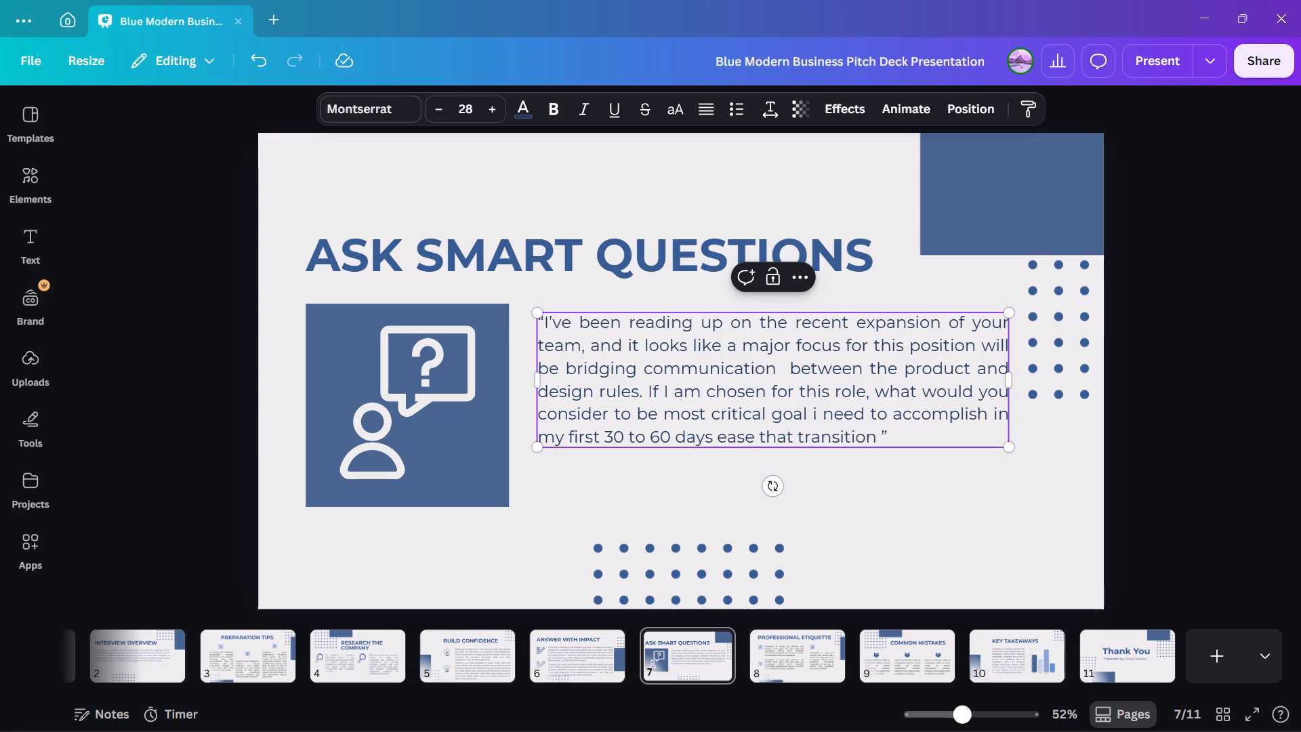
Continue the second quoted sentence with ", and what does a truly successful person".
key(BackSpace)
text(, and what does)
key(space)
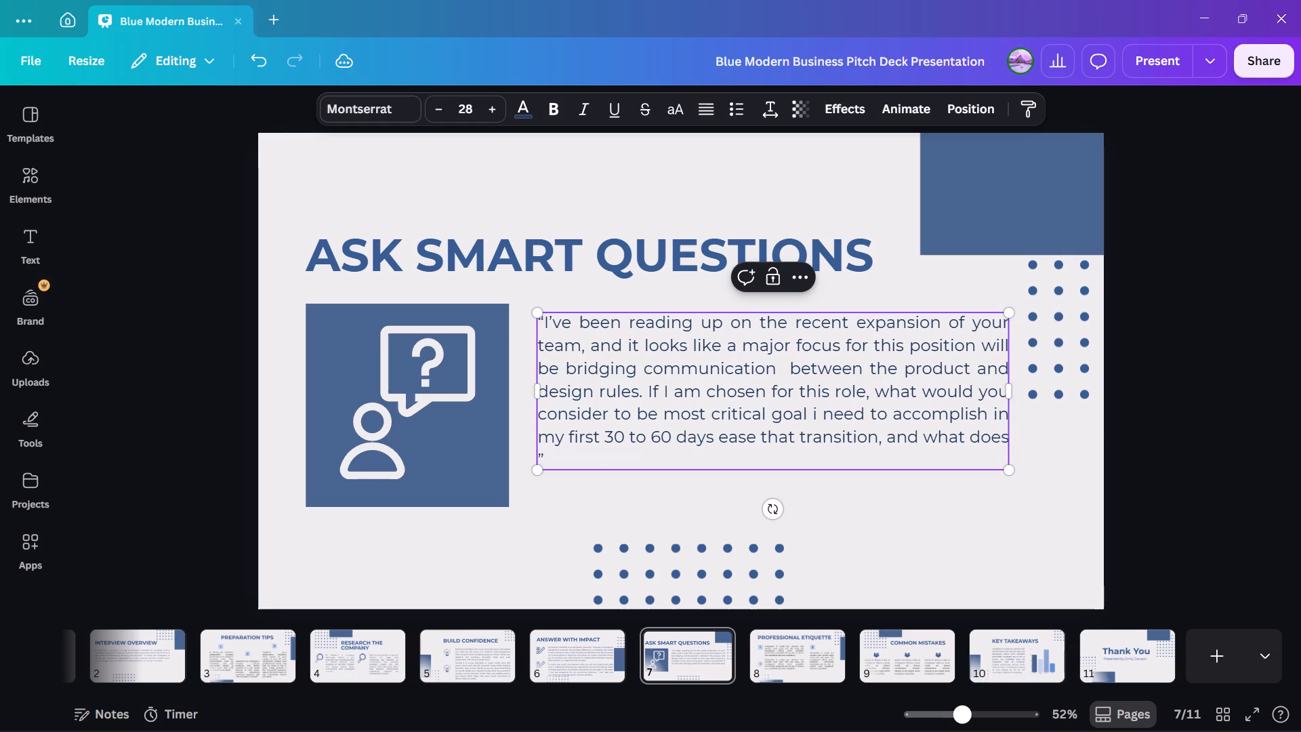
text(a)
key(space)
text(truly successfu)
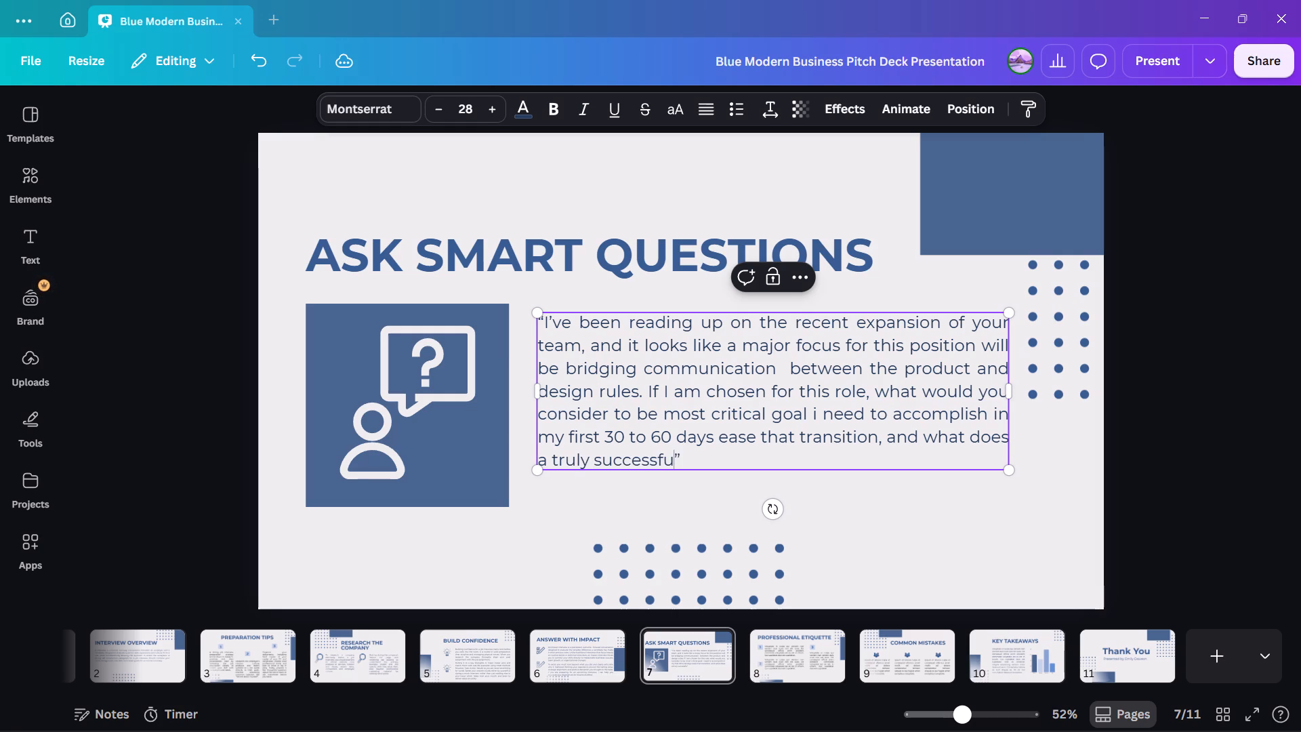
text(l)
key(space)
key(o)
key(BackSpace)
text(person)
key(space)
Continue the second quoted sentence with "in this position look like after".
text(in this ps)
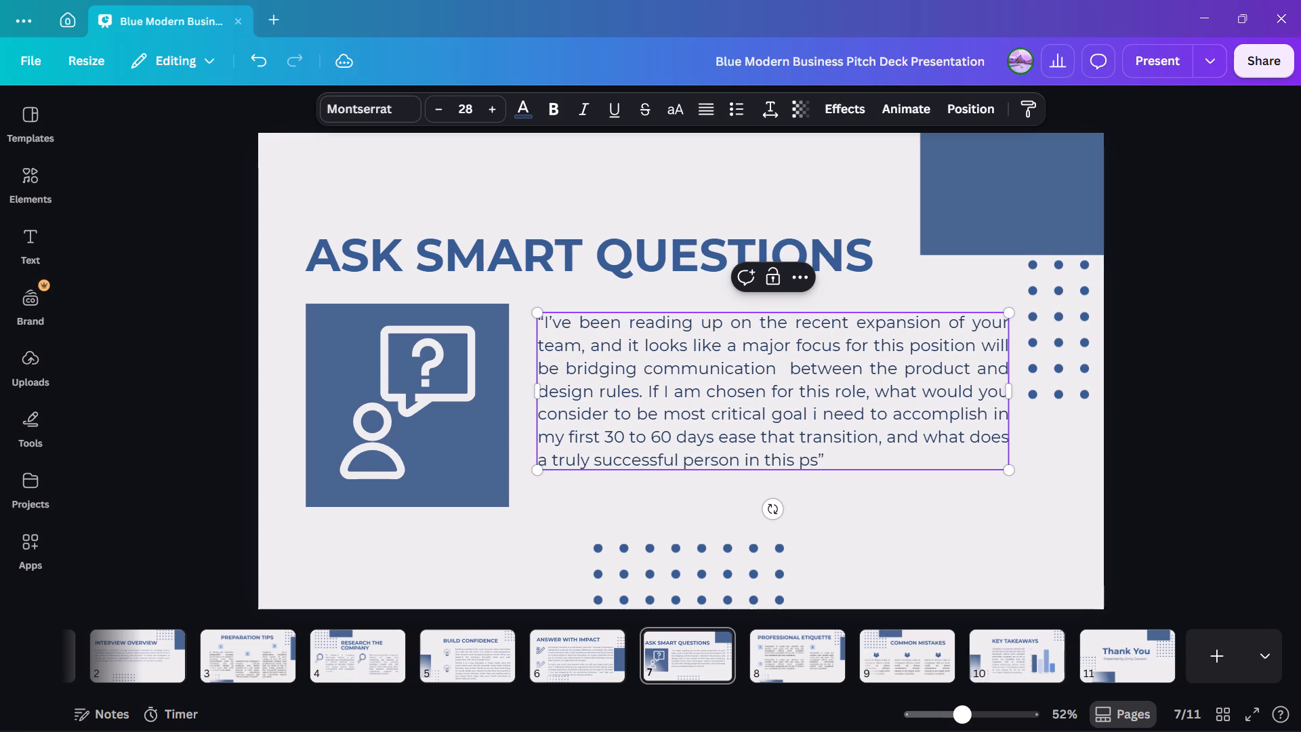
key(BackSpace)
text(osition loo)
text(k like after)
key(space)
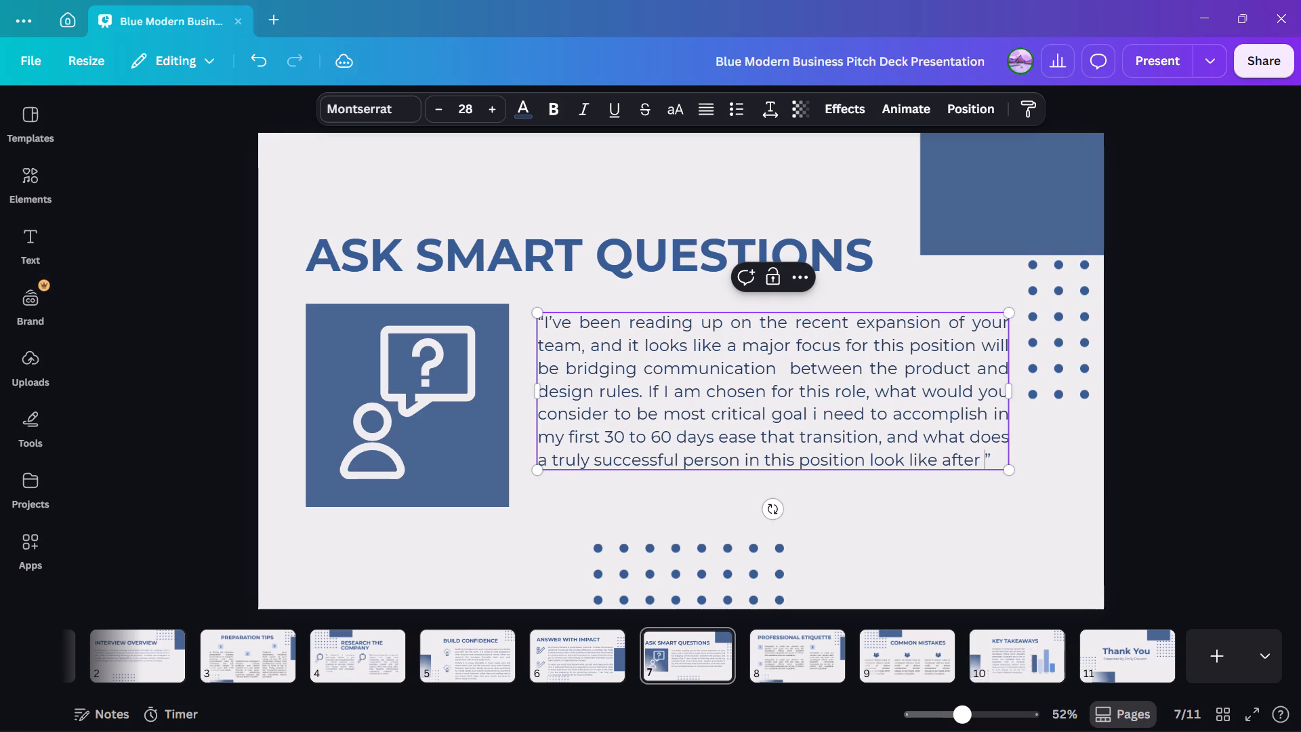
End the quoted question with "their first year ?" and put a period after the closing quotation mark.
text(th)
text(eir)
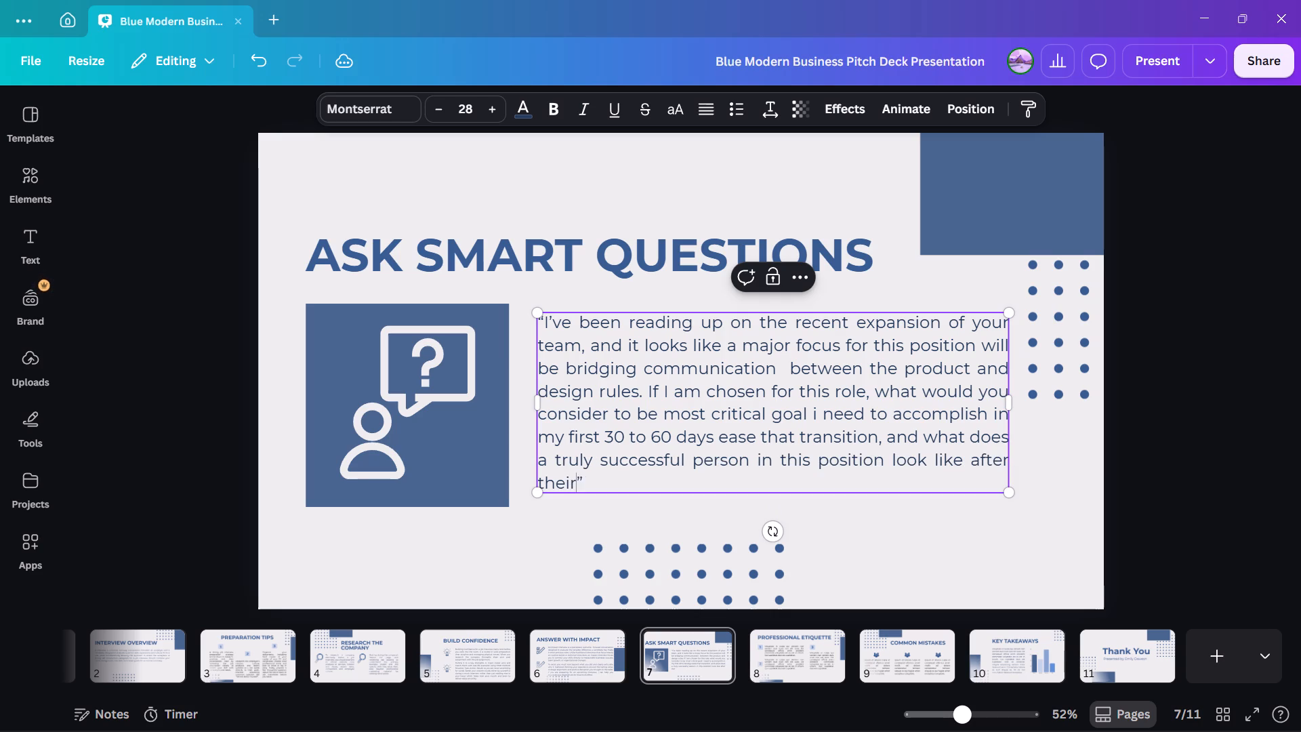
key(space)
text(first)
key(space)
text(yae)
key(BackSpace)
key(BackSpace)
text(ear)
key(space)
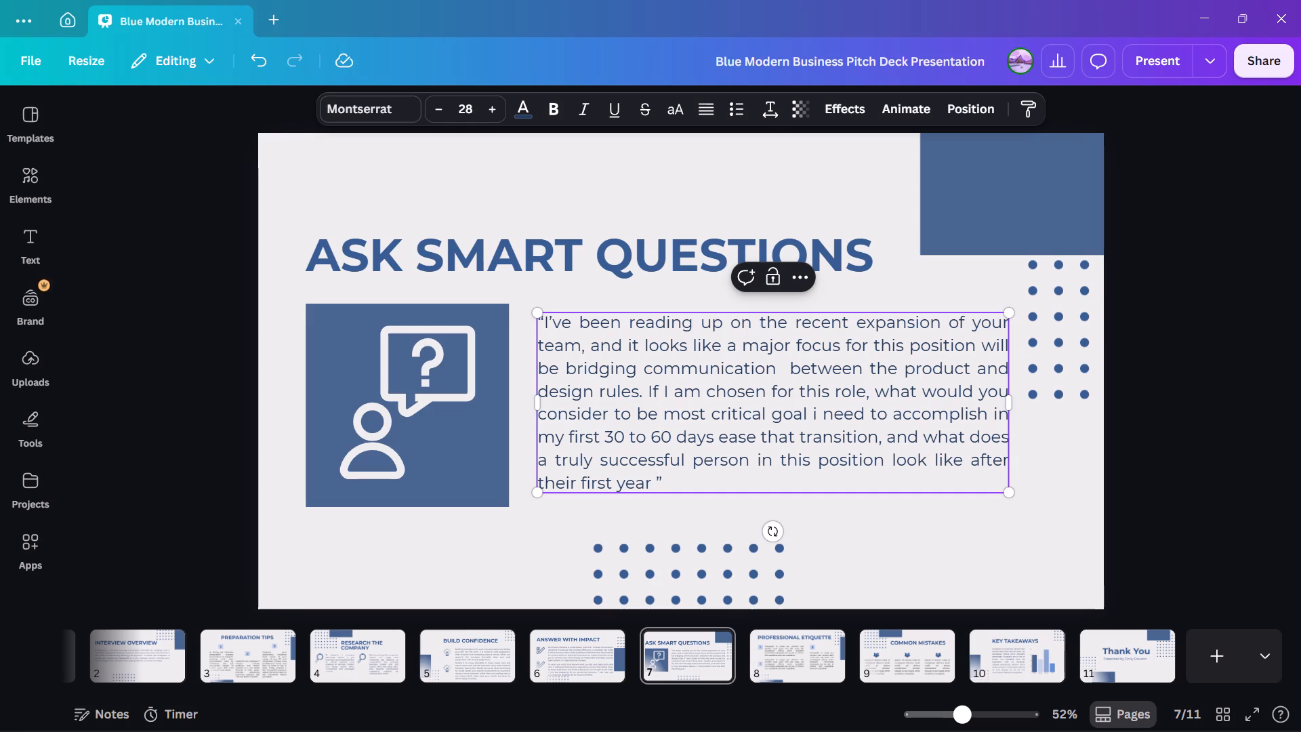
key(shift+question)
key(Right)
text(.)
key(space)
Start a new sentence after the quotation with "It proves".
text(It)
key(space)
text(provides)
key(space)
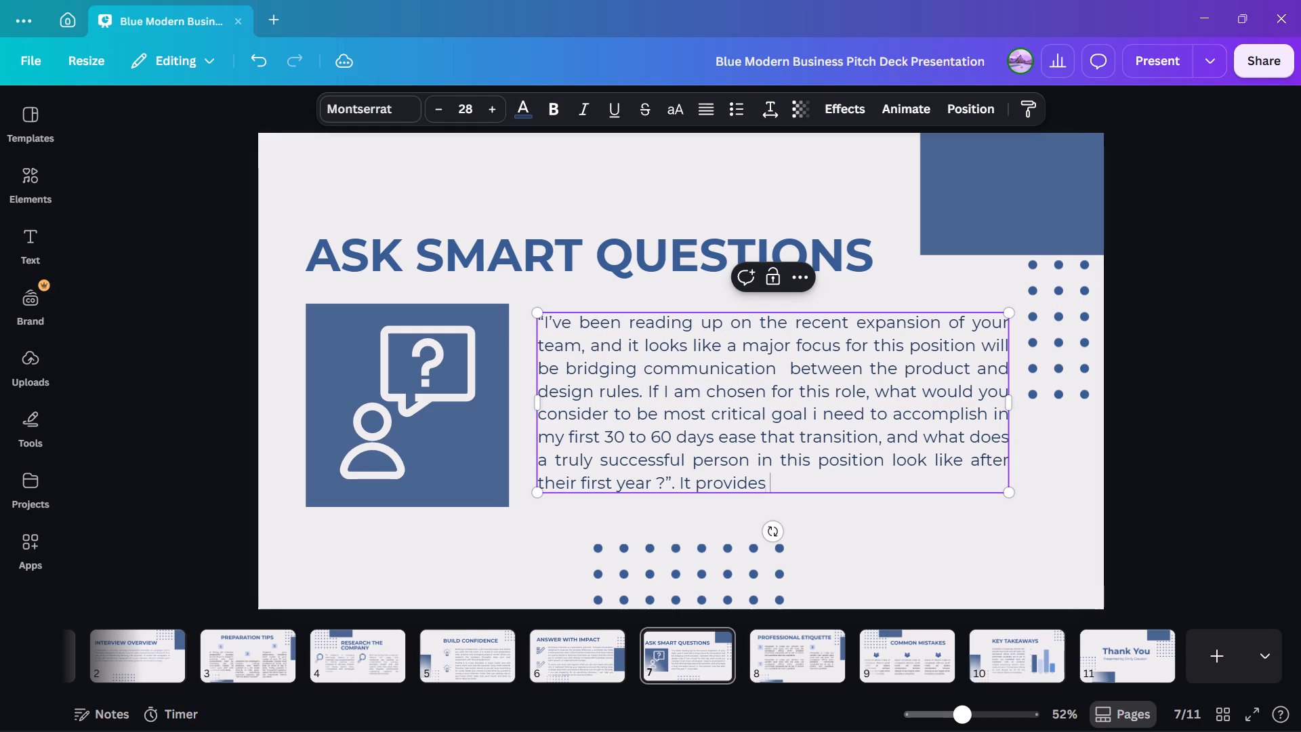
key(BackSpace)
key(BackSpace)
key(BackSpace)
key(BackSpace)
key(BackSpace)
text(es)
key(space)
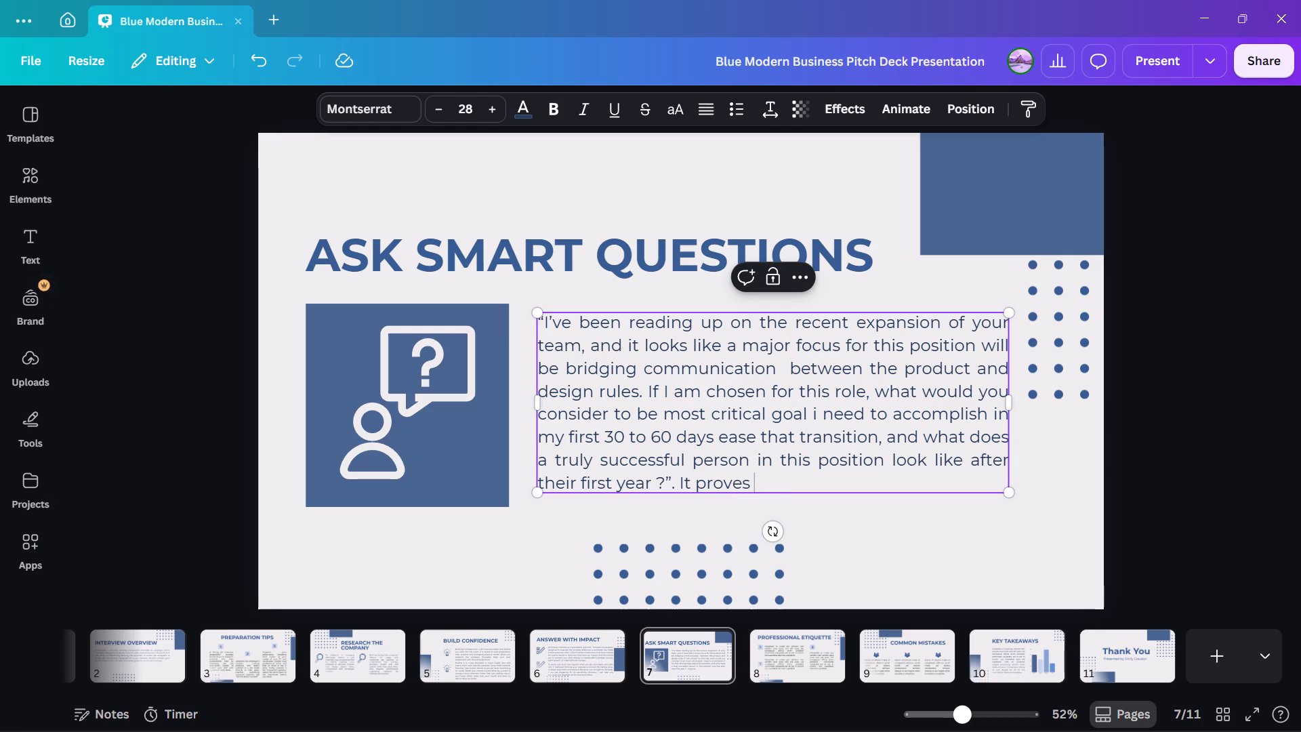
Continue the sentence after the quotation with "you researched the company".
text(you)
key(space)
text(rese)
text(arched)
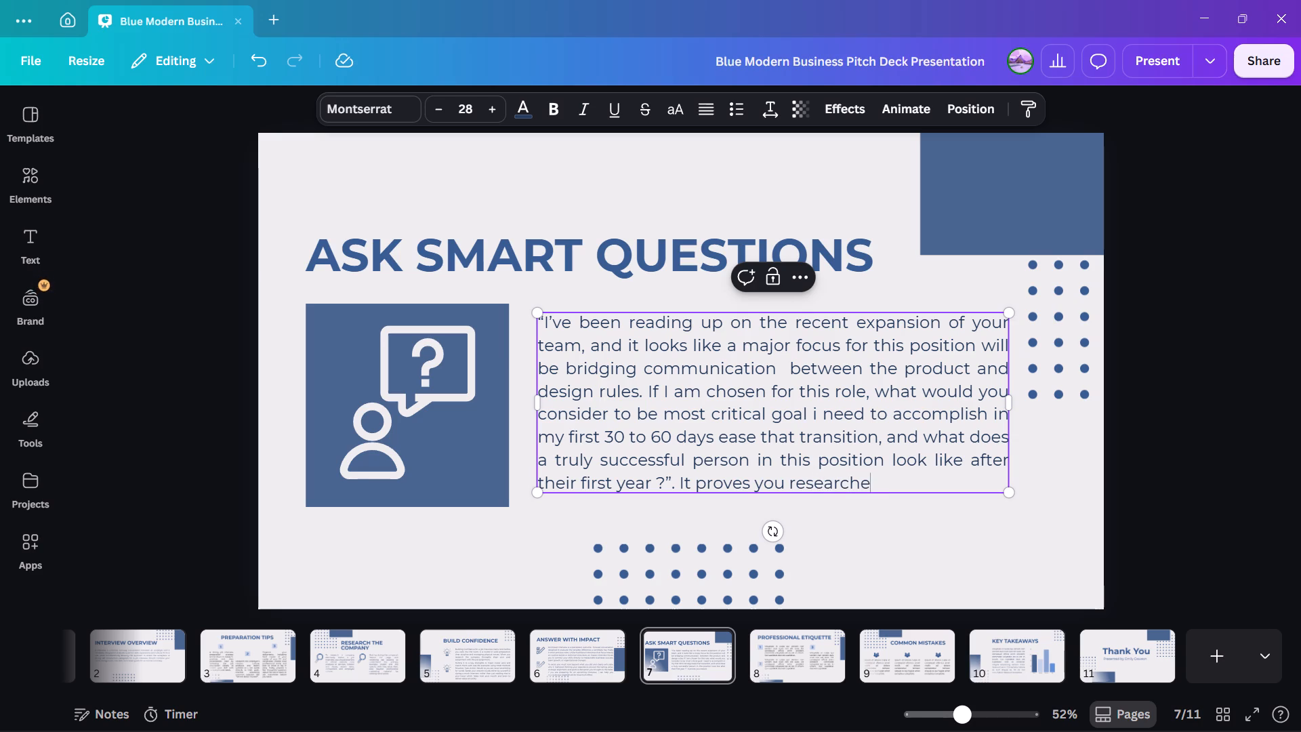
key(space)
text(the company)
key(space)
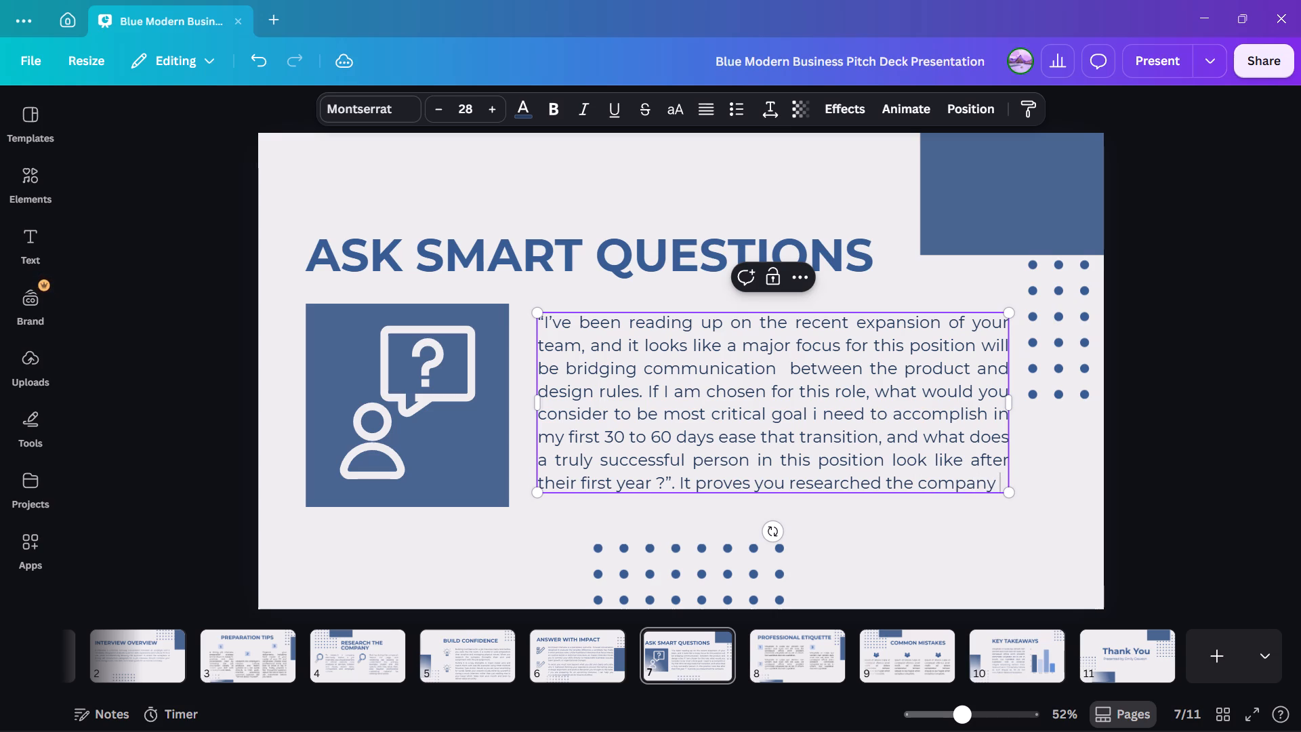
Continue the sentence with "or the team's current situation".
text(or the team)
key(space)
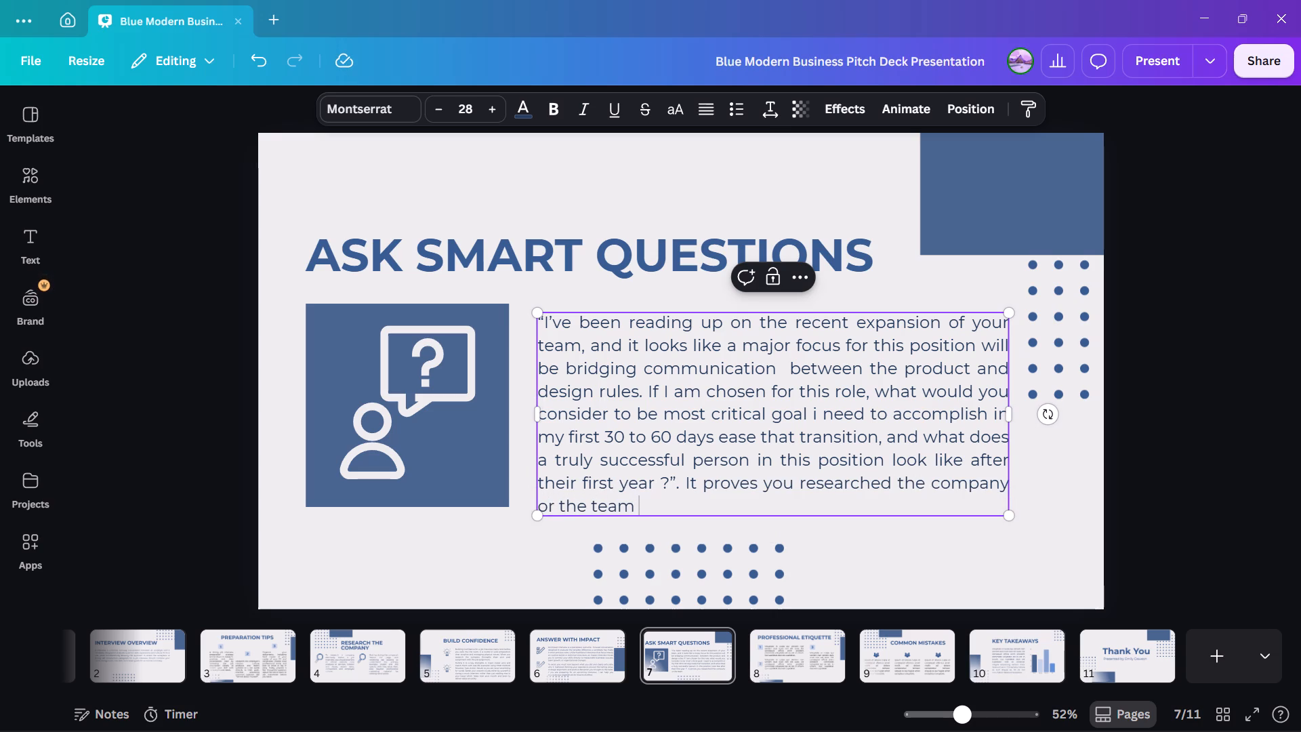
key(BackSpace)
text('s)
key(space)
text(current)
key(space)
text(situation)
key(space)
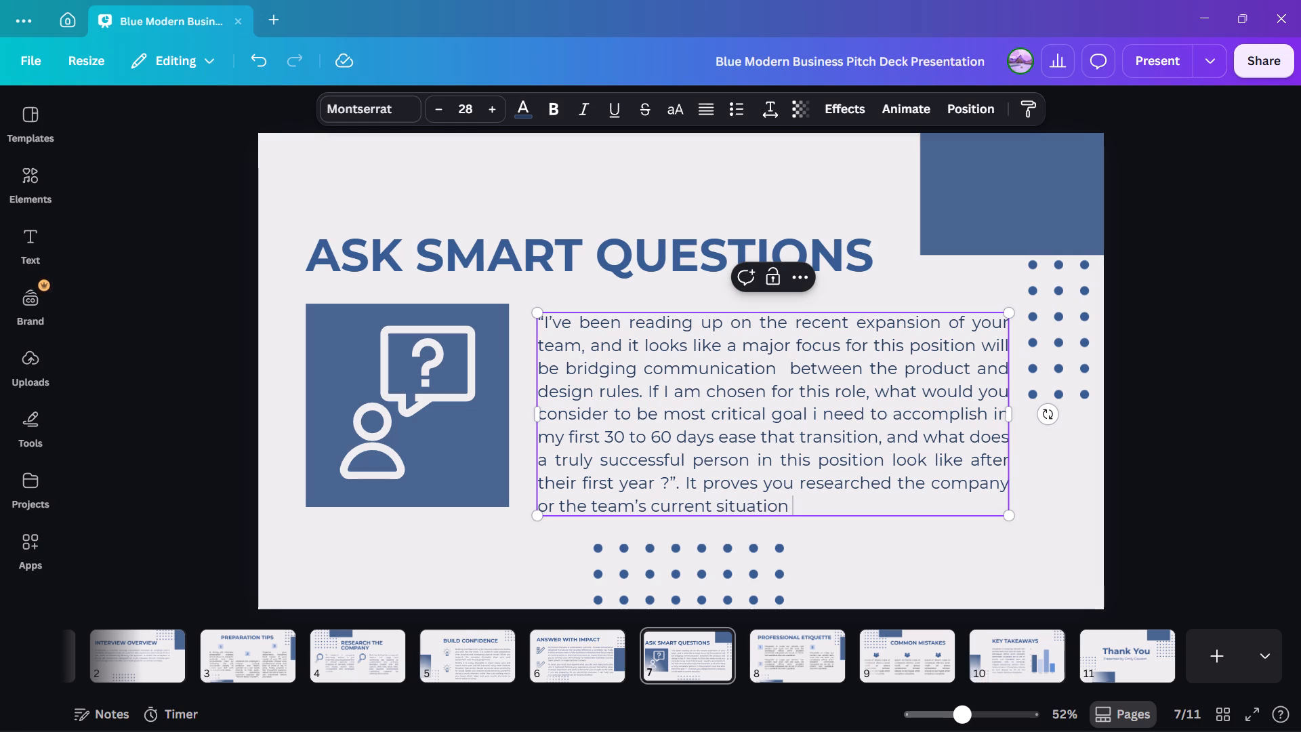
Finish the sentence with "before speaking.".
text(before speaking)
key(space)
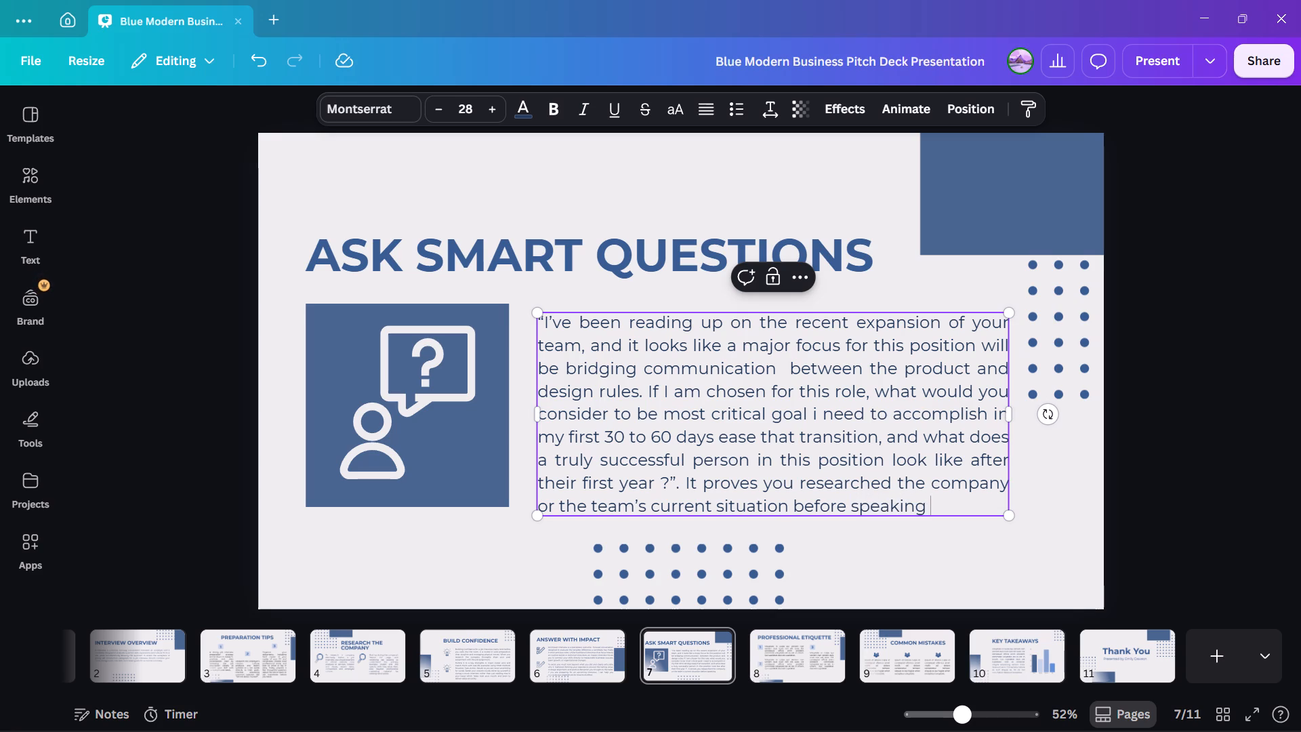
key(BackSpace)
key(period)
Start another sentence after "before speaking." with "It shifts the focus".
key(space)
key(i)
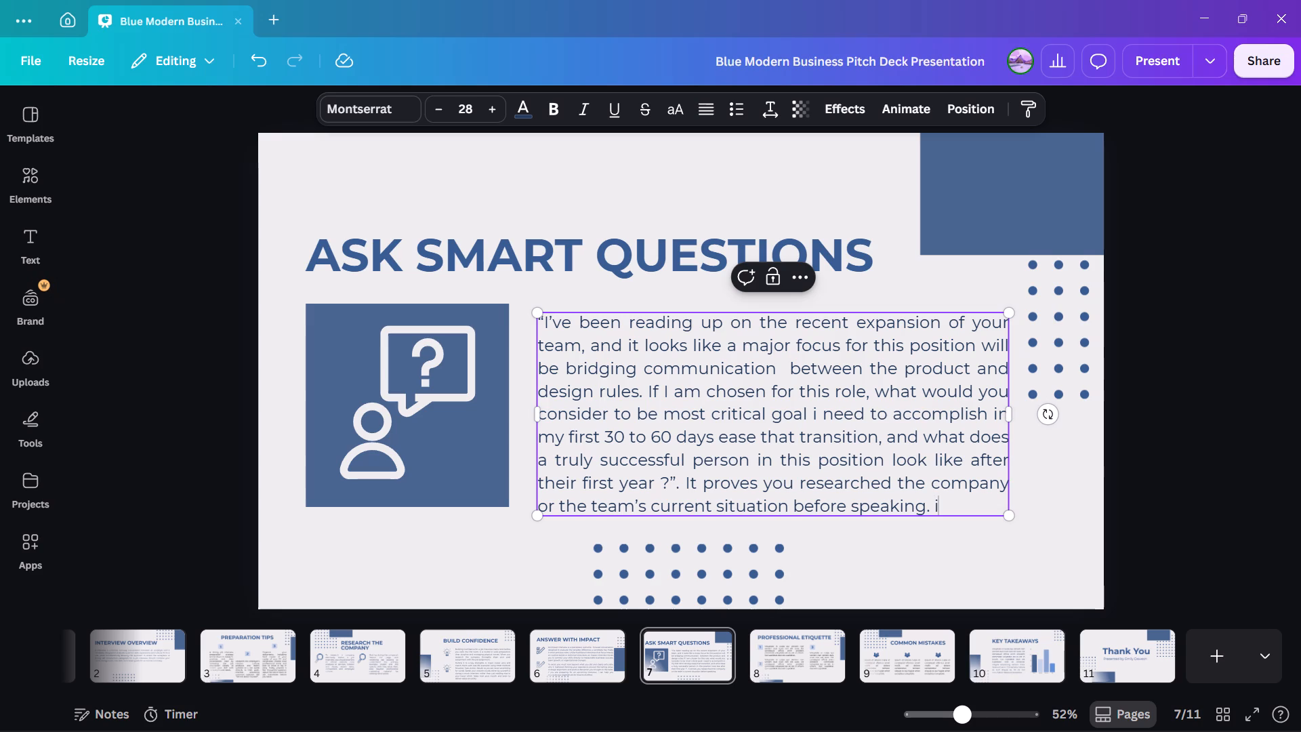
key(BackSpace)
key(shift+i)
text(t)
key(space)
text(shifts)
key(space)
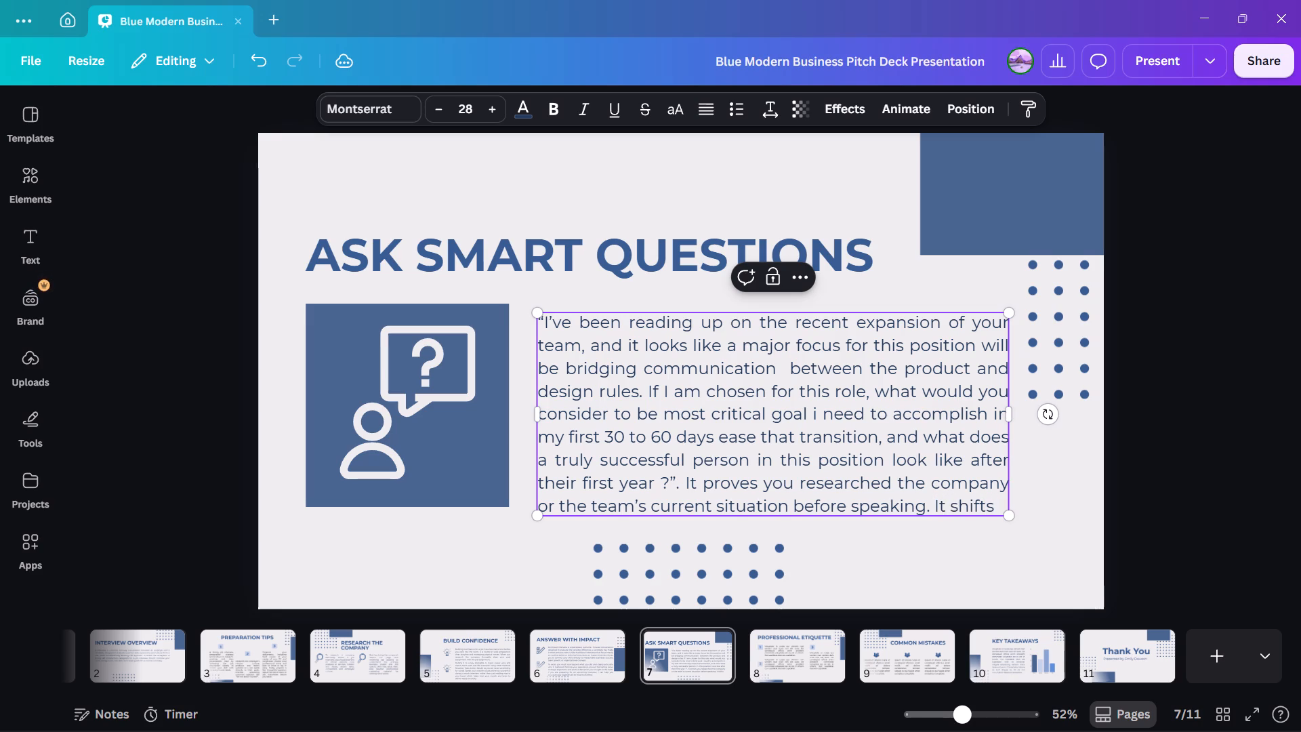
text(the focua)
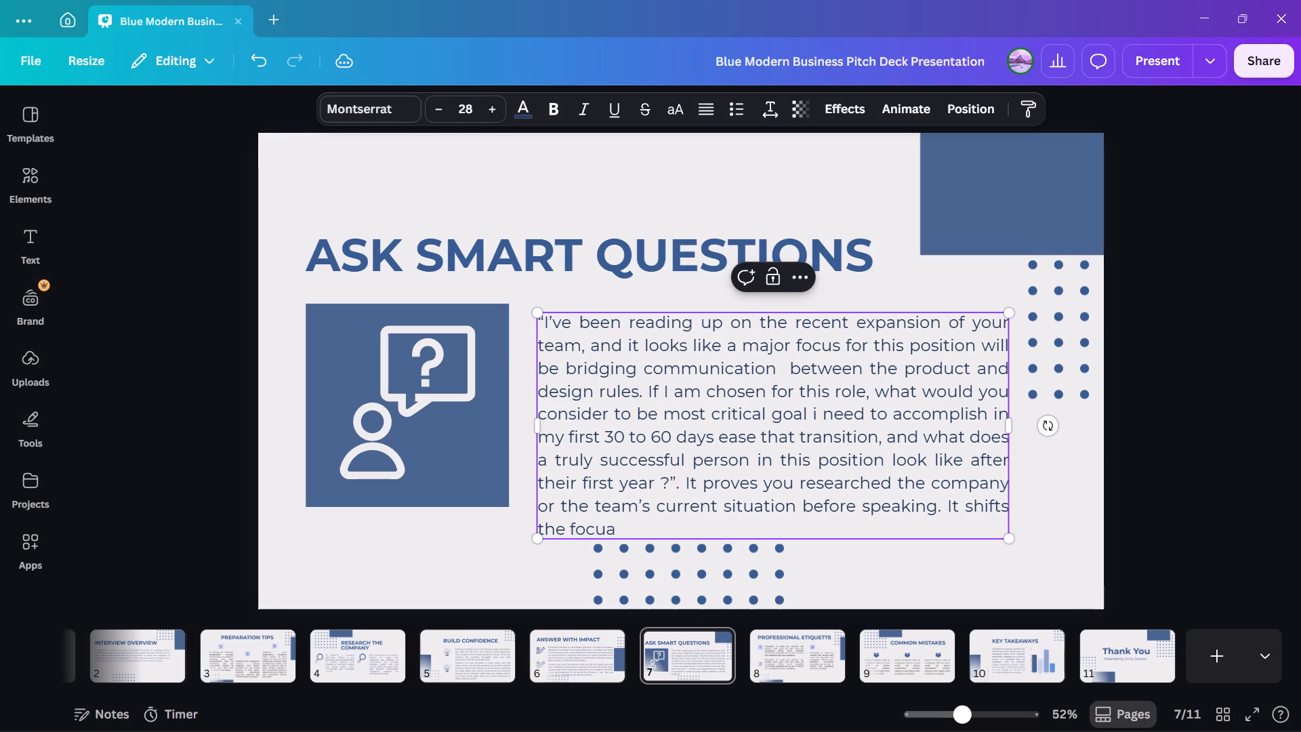
key(space)
key(BackSpace)
key(BackSpace)
text(s)
key(space)
Continue the sentence with from “what do i get”, keeping the phrase in quotation marks.
text(from)
key(space)
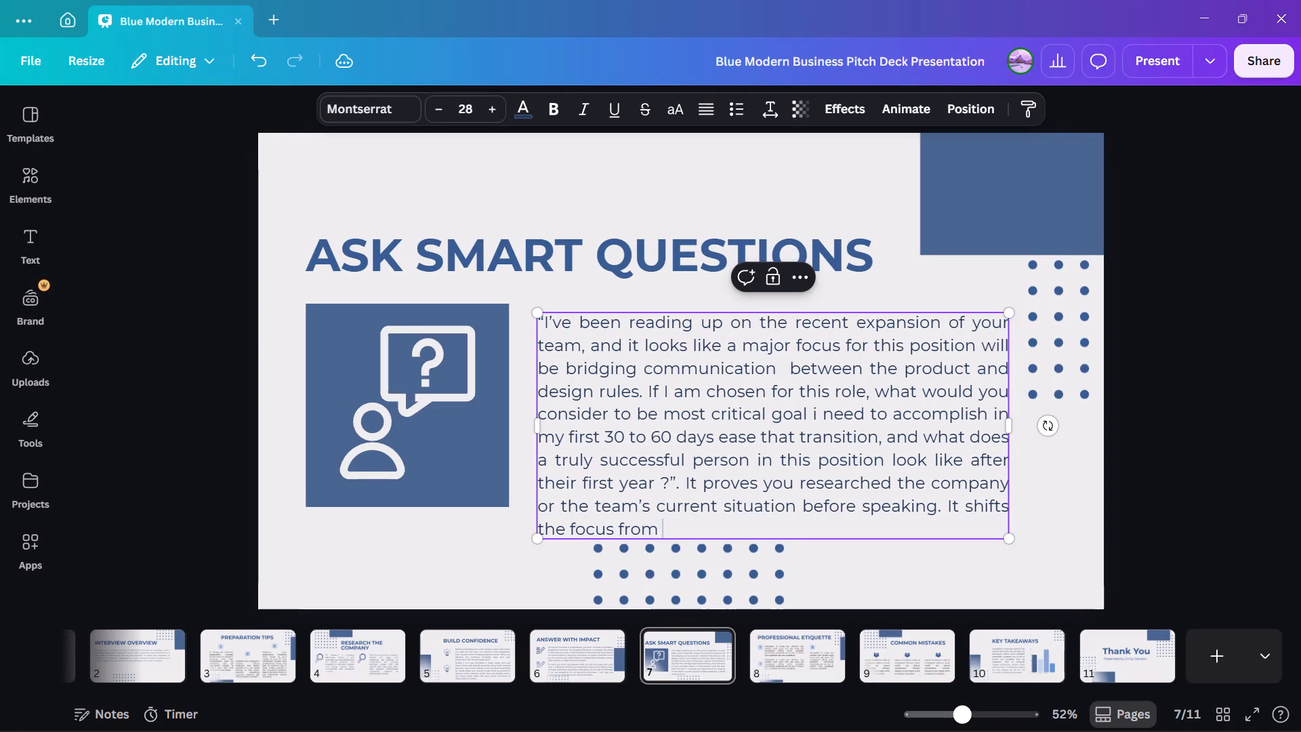
text("")
key(Left)
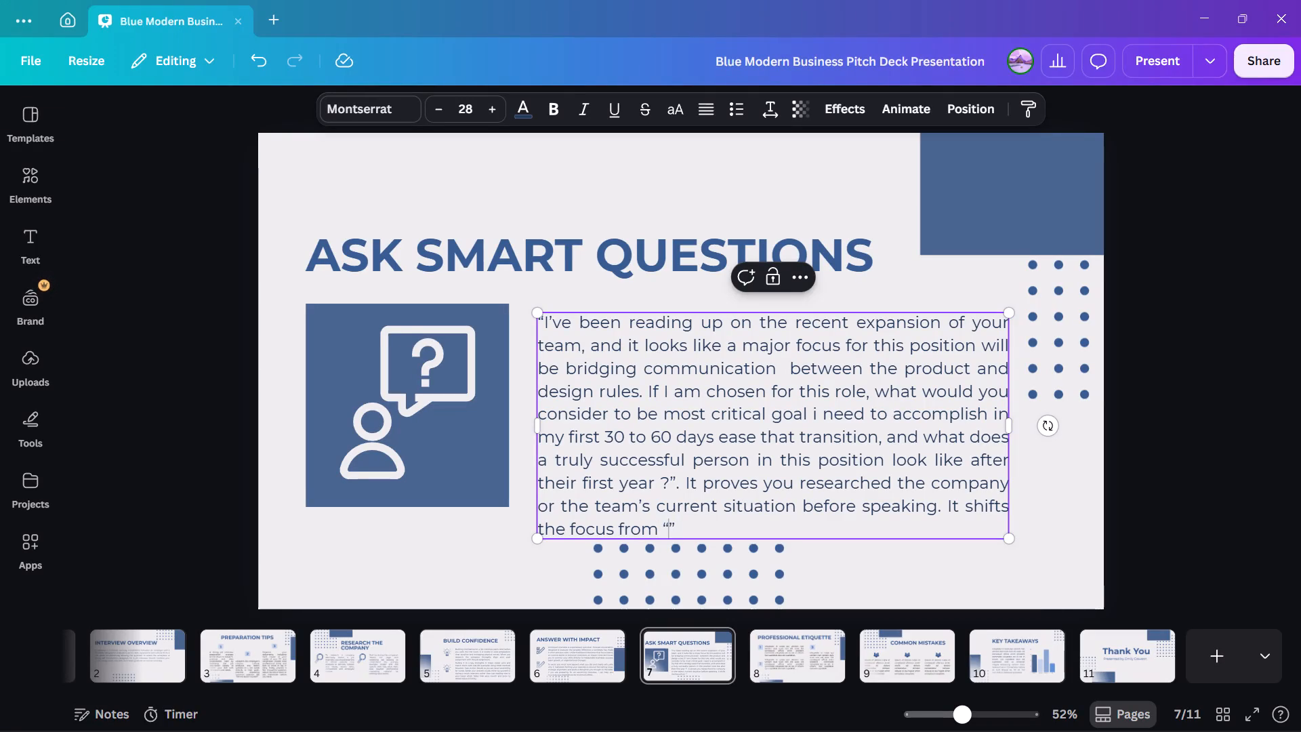
text(what do i get)
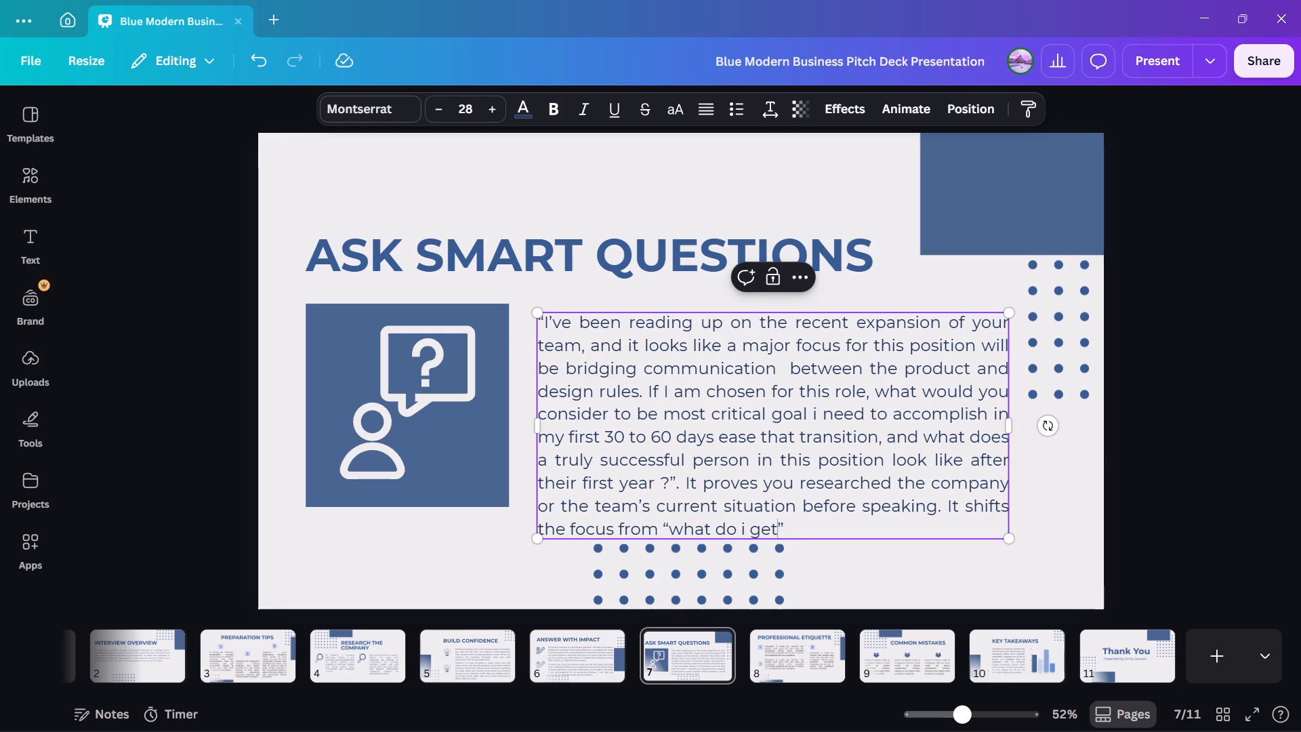
key(Right)
key(space)
Finish the sentence with to “how do i deliver value”, quoting the phrase and ending with a period.
text(to)
key(space)
text("")
key(Left)
text(how)
key(space)
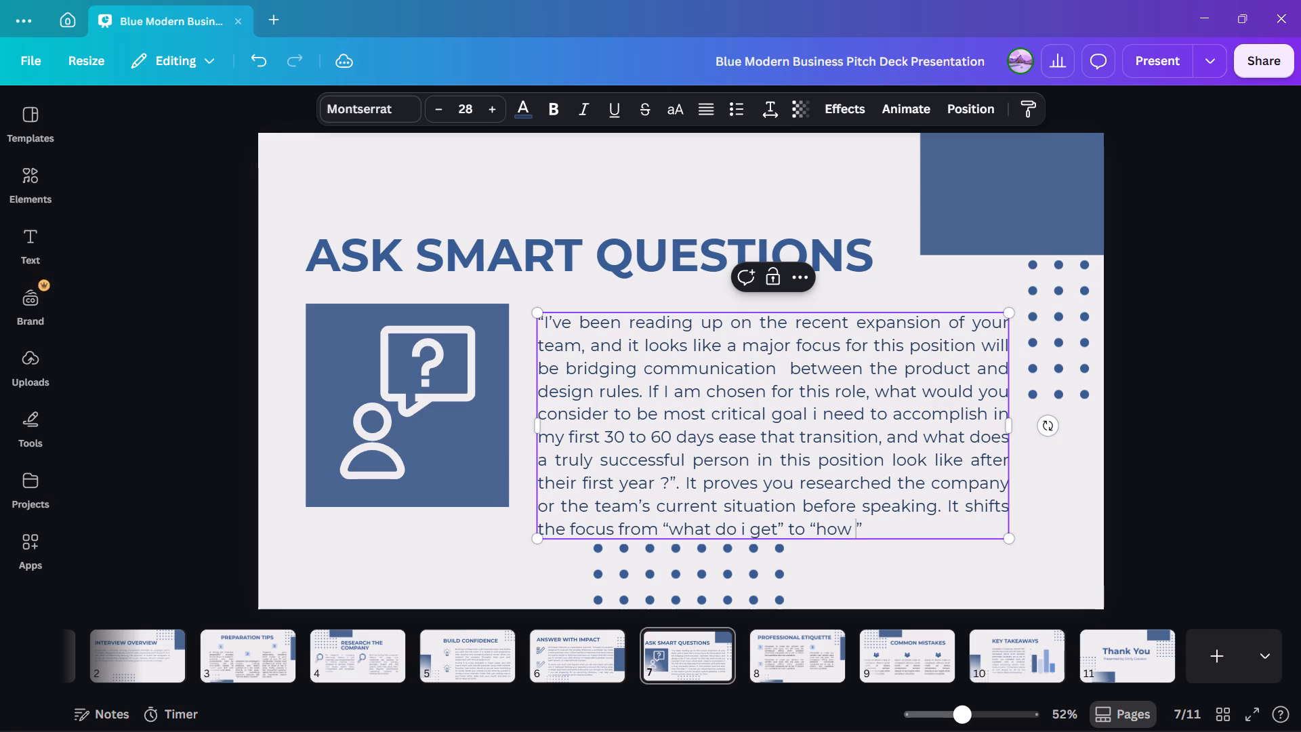
text(do i deliver)
key(space)
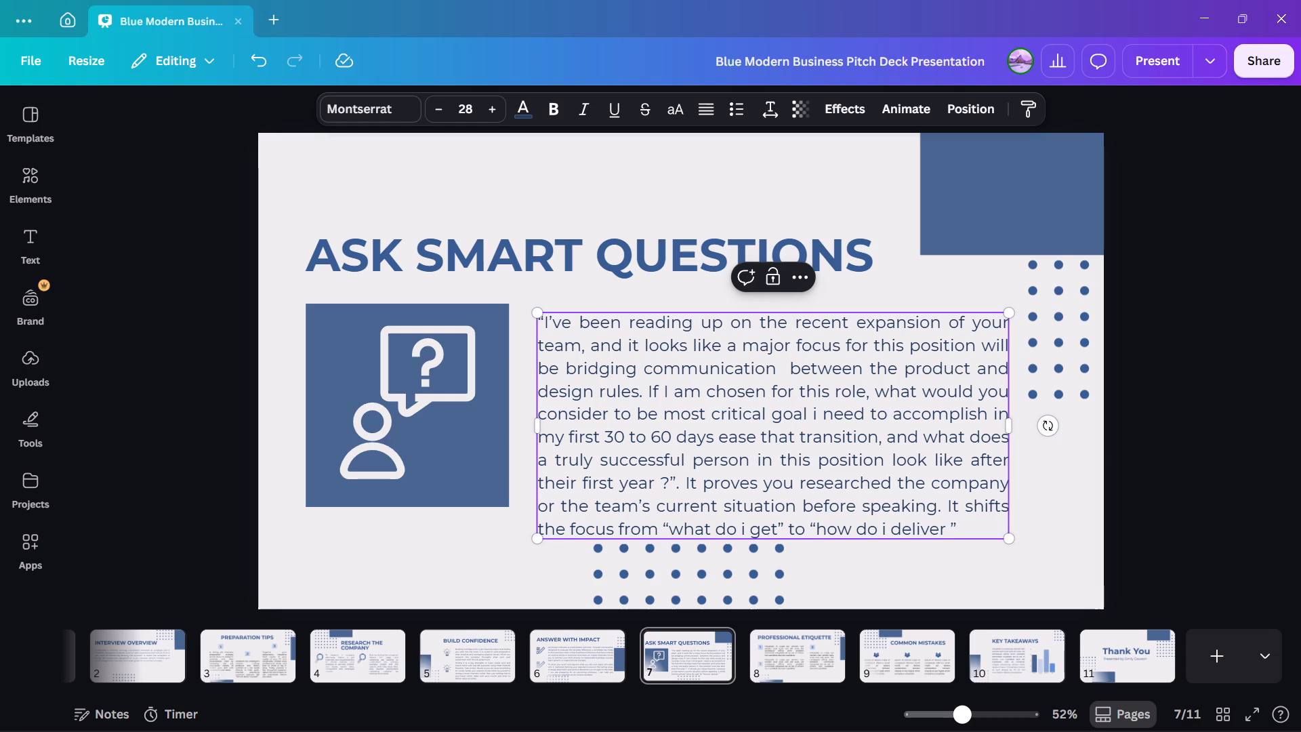
text(value)
key(Right)
key(period)
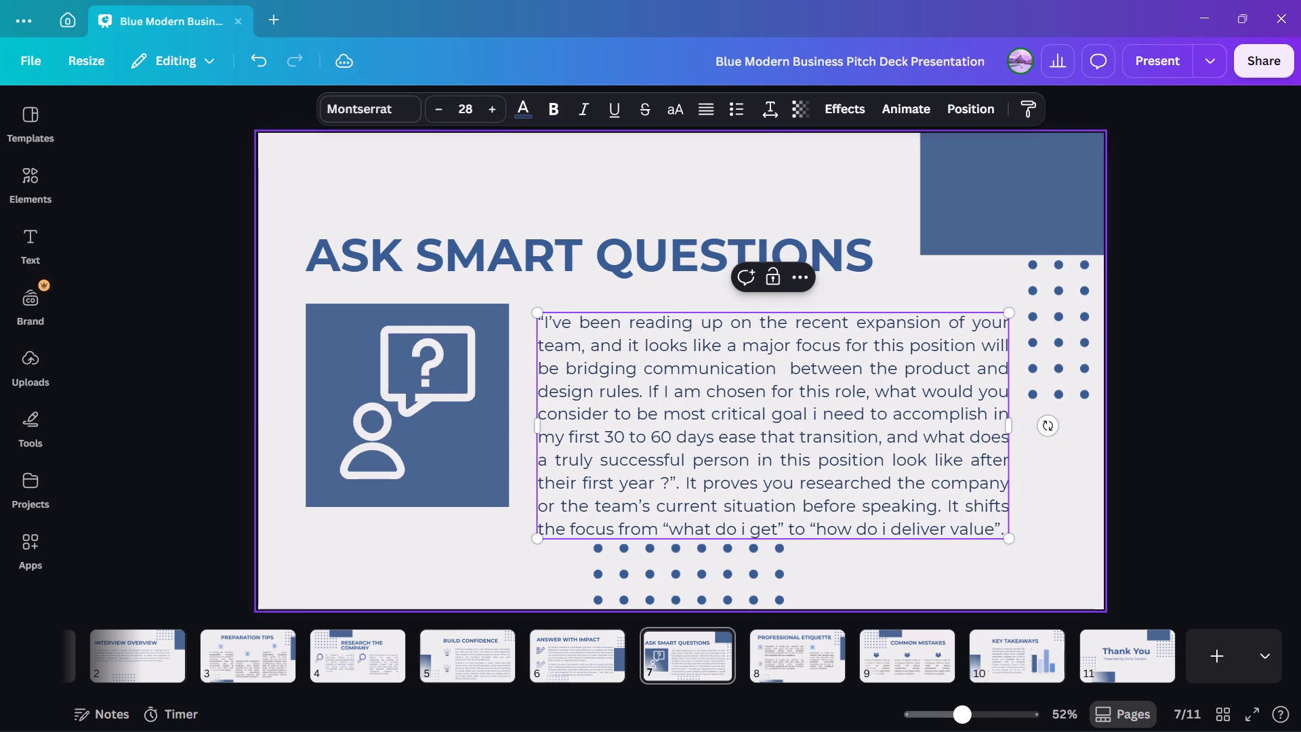
Clear the placeholder paragraph beside number 1 on the "Professional Etiquette" slide.
click(825, 651)
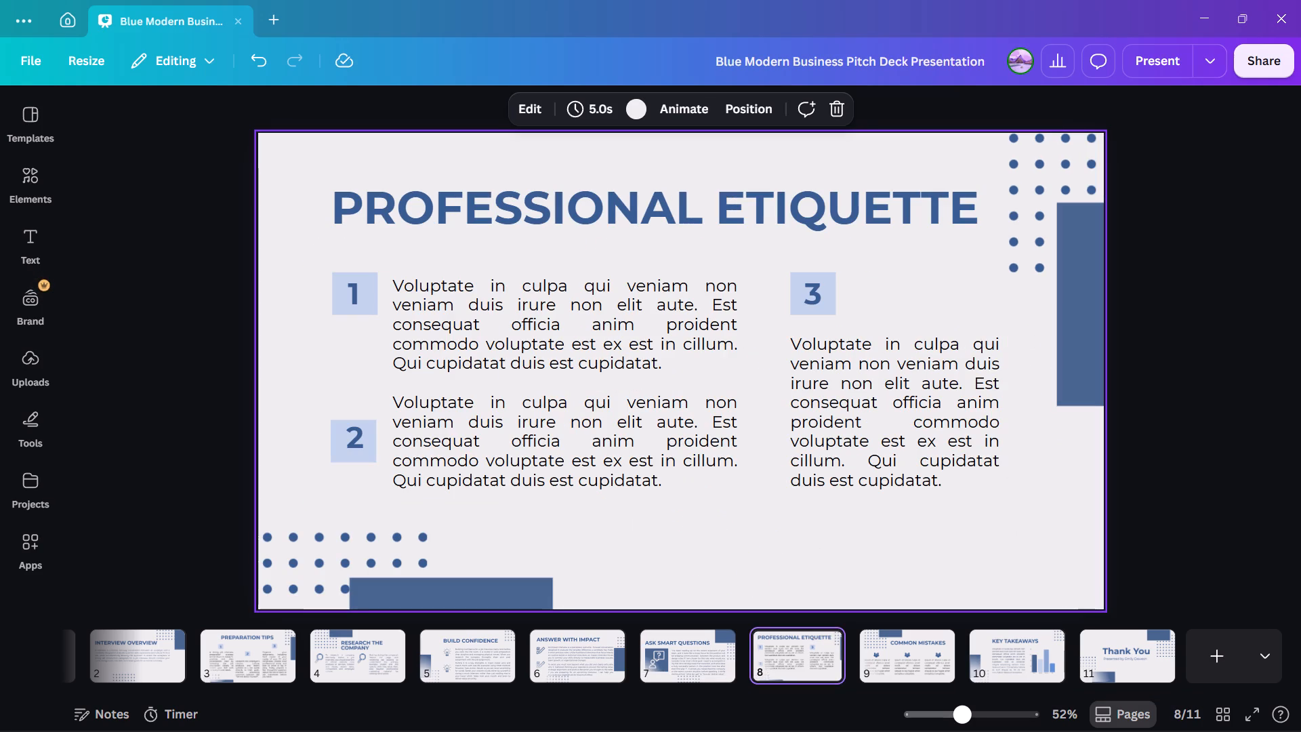
double_click(575, 363)
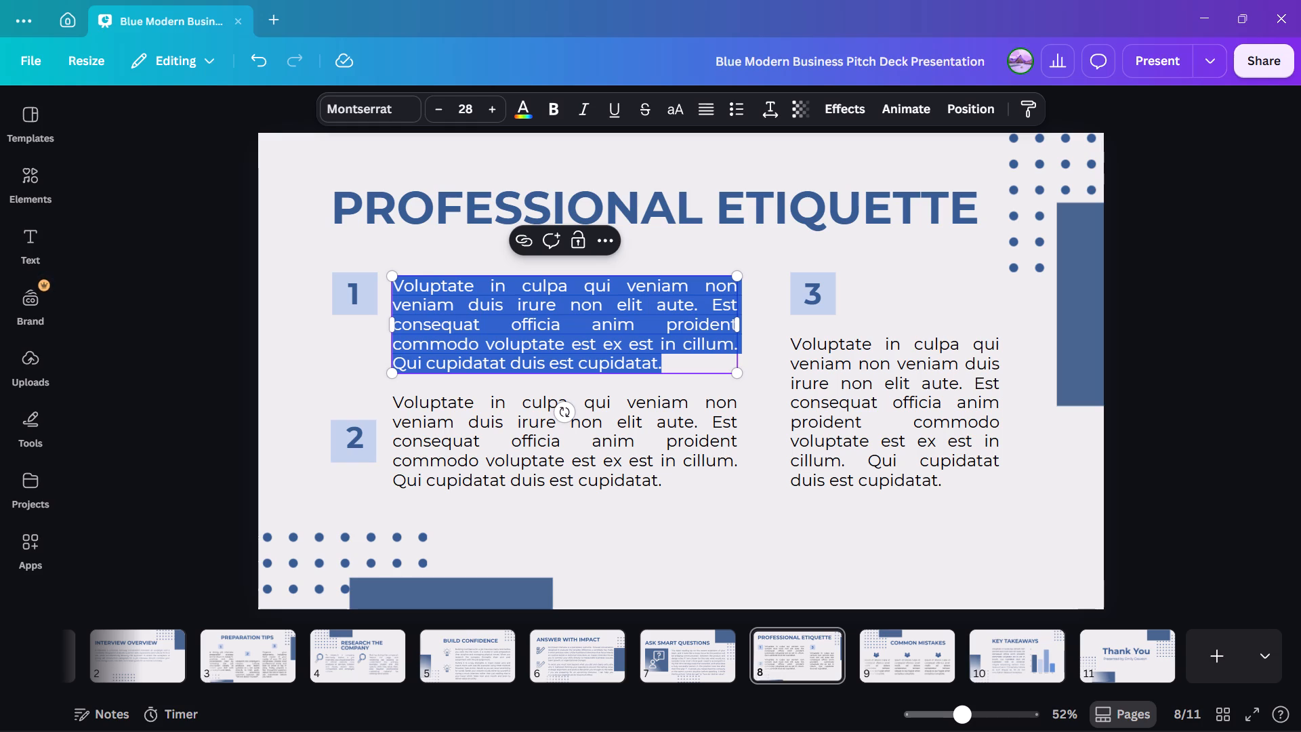
double_click(575, 363)
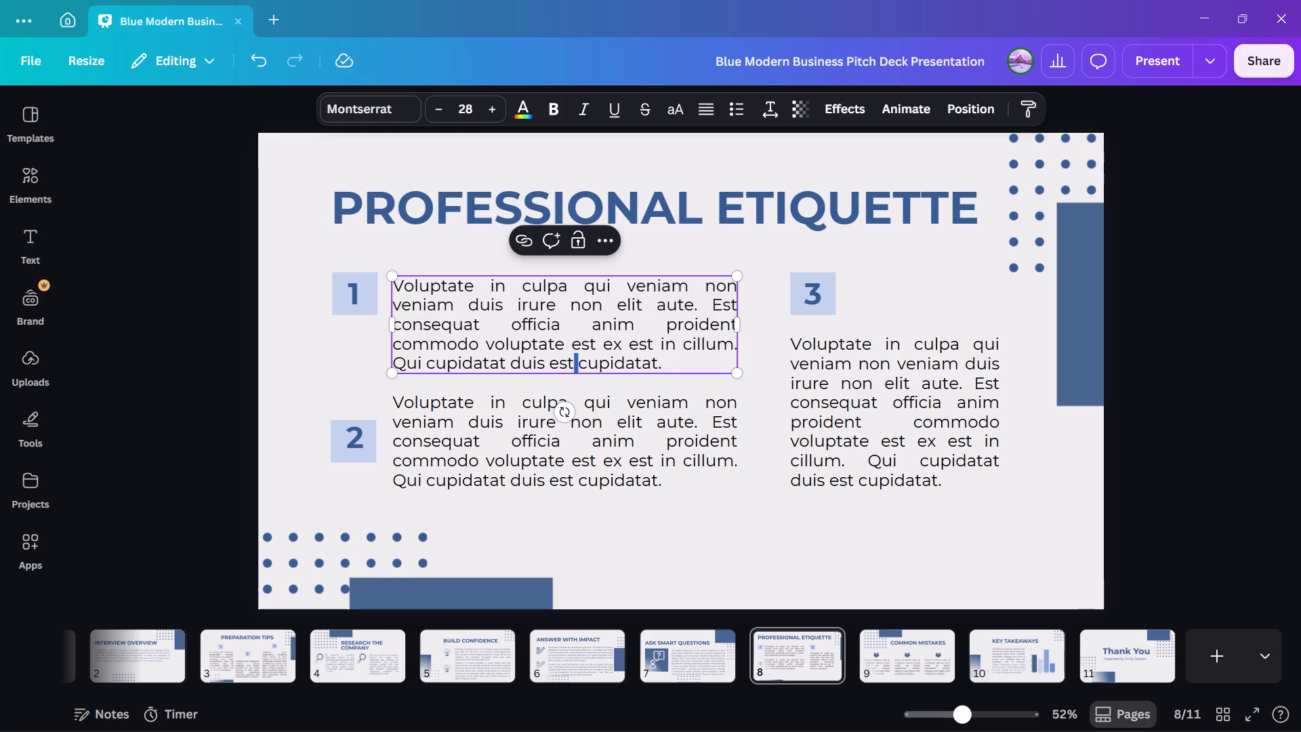
double_click(575, 363)
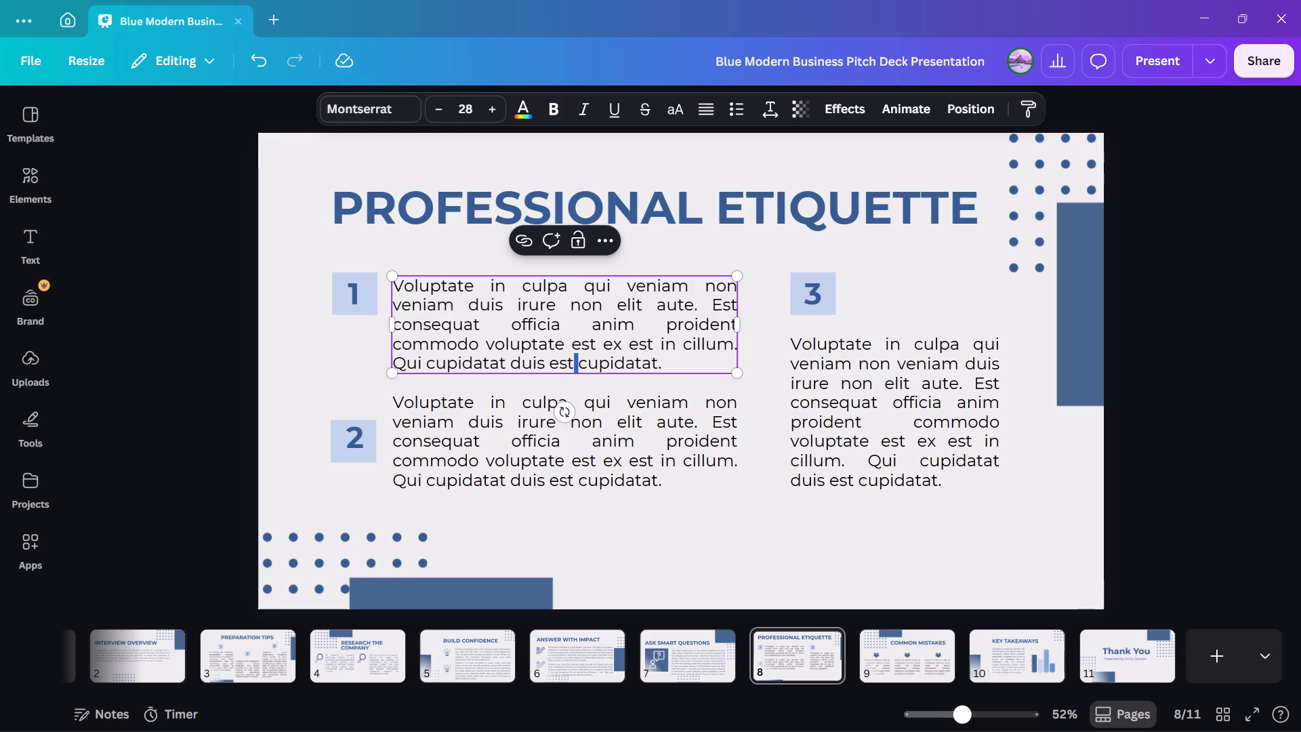
triple_click(659, 352)
key(BackSpace)
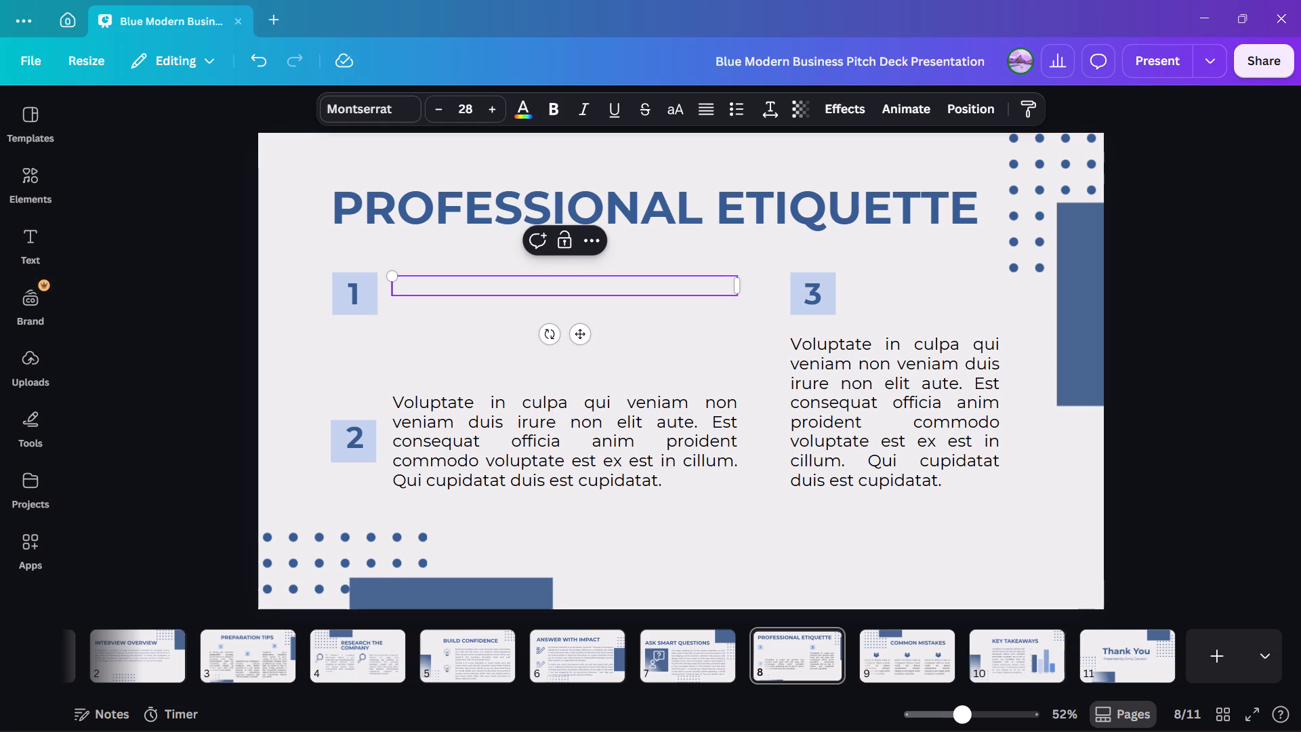
Begin the paragraph for point 1 with "Professional interview etiquette begins".
text(Professional)
key(space)
text(interview)
key(space)
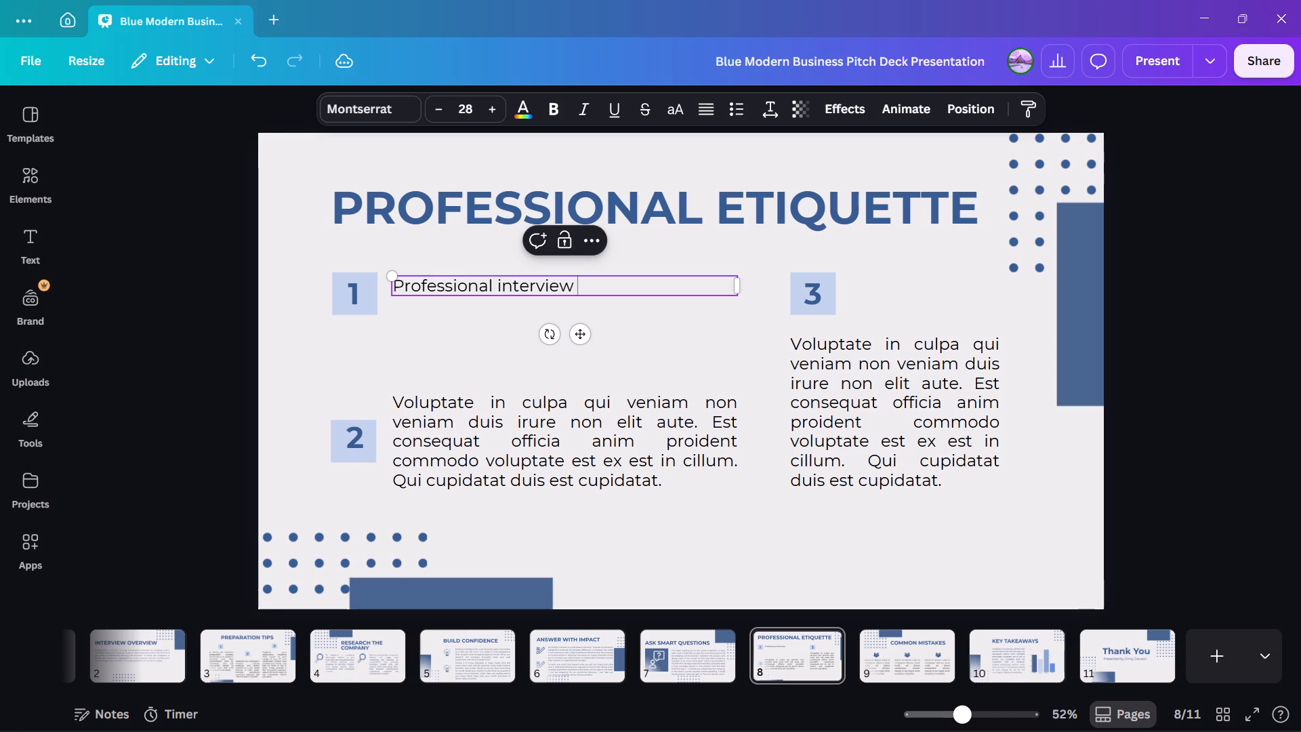
text(eti)
text(quette)
key(space)
text(begins)
key(space)
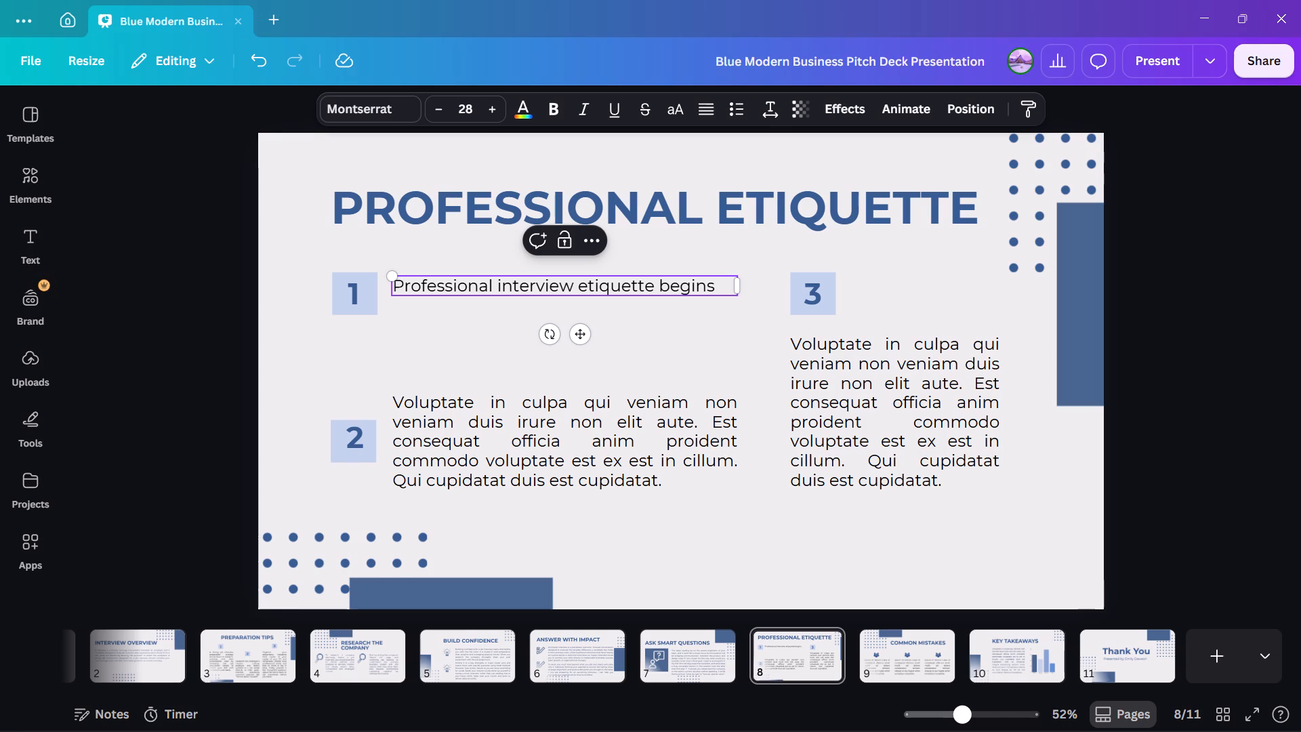
Continue the point 1 sentence with "longs before you step into the room".
text(longs before)
key(space)
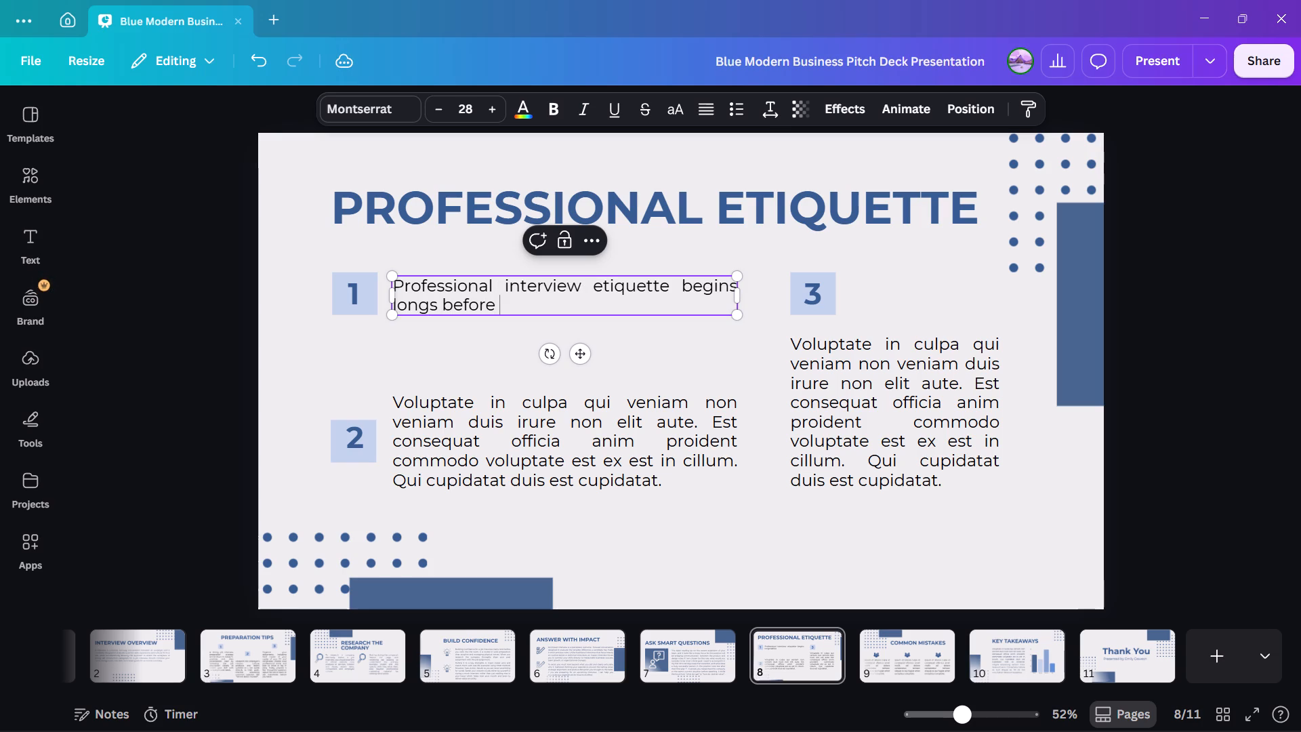
text(you ste)
text(p)
key(space)
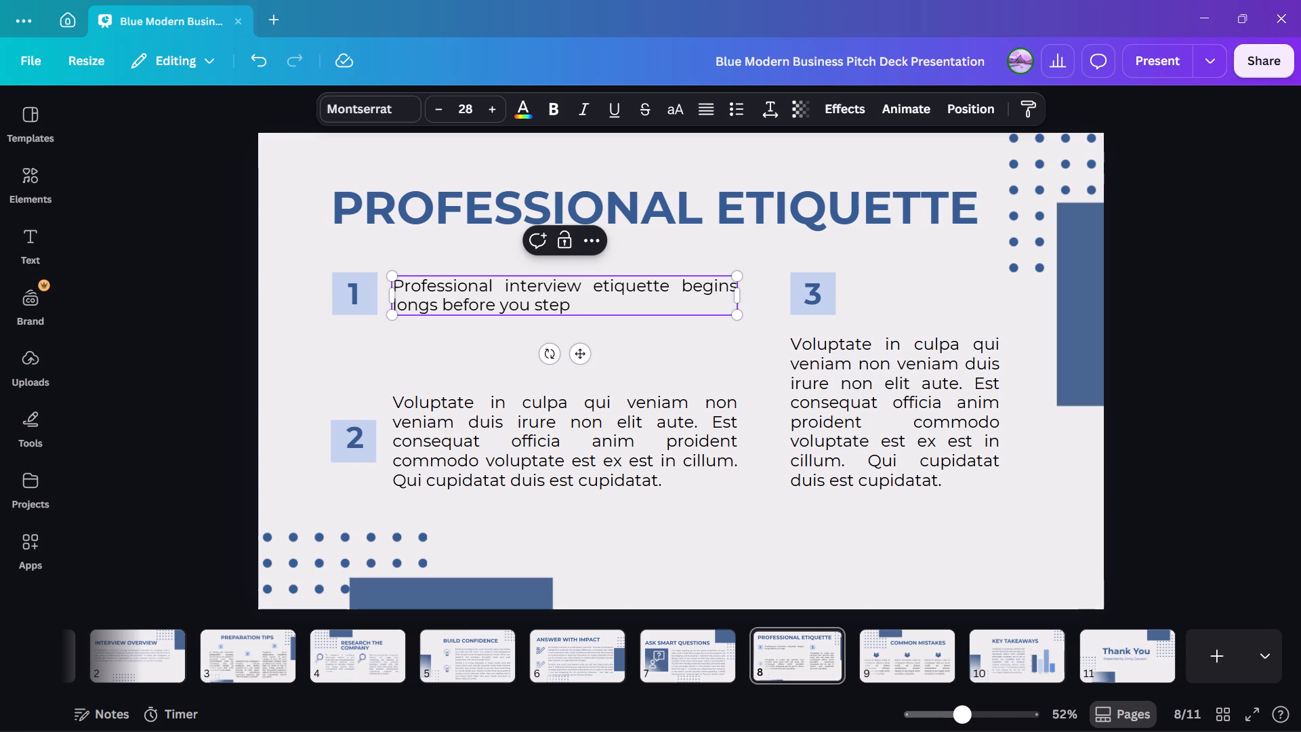
text(into)
key(space)
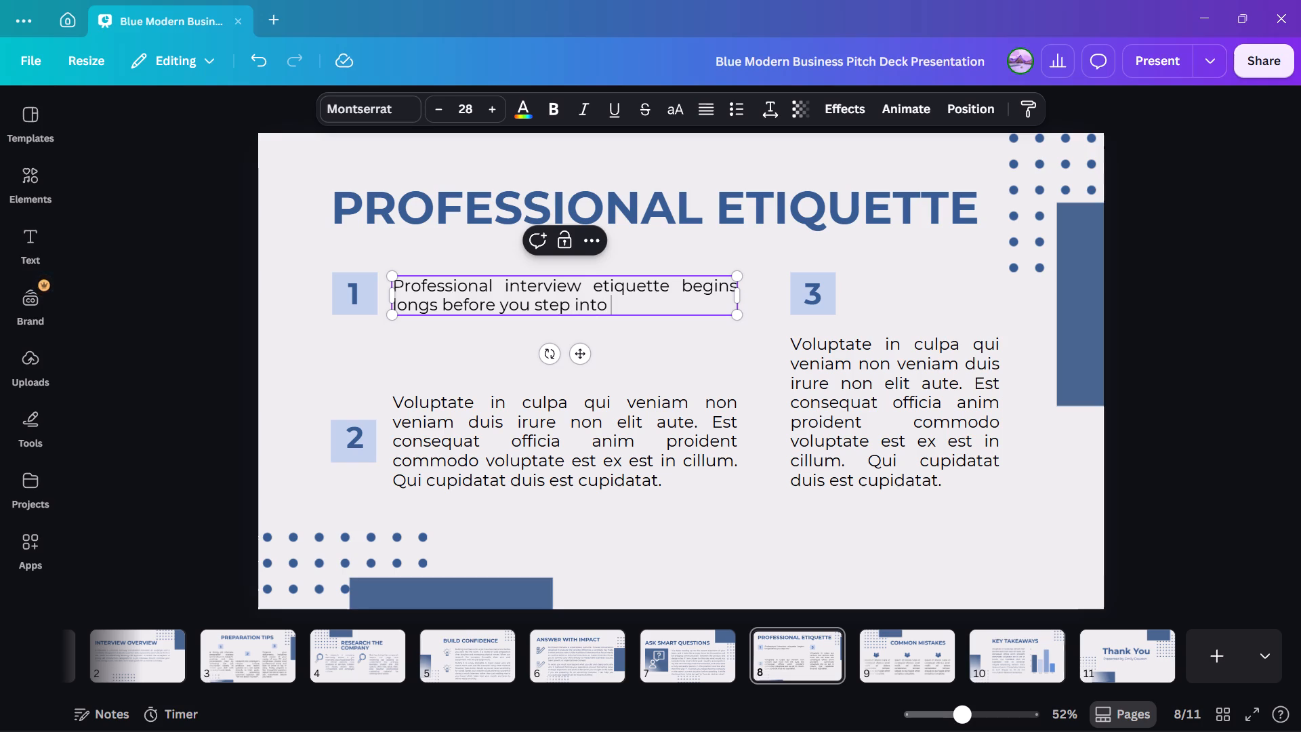
key(t)
text(he room)
Continue the point 1 sentence with "and covers every detail of your".
key(space)
text(and covers)
key(space)
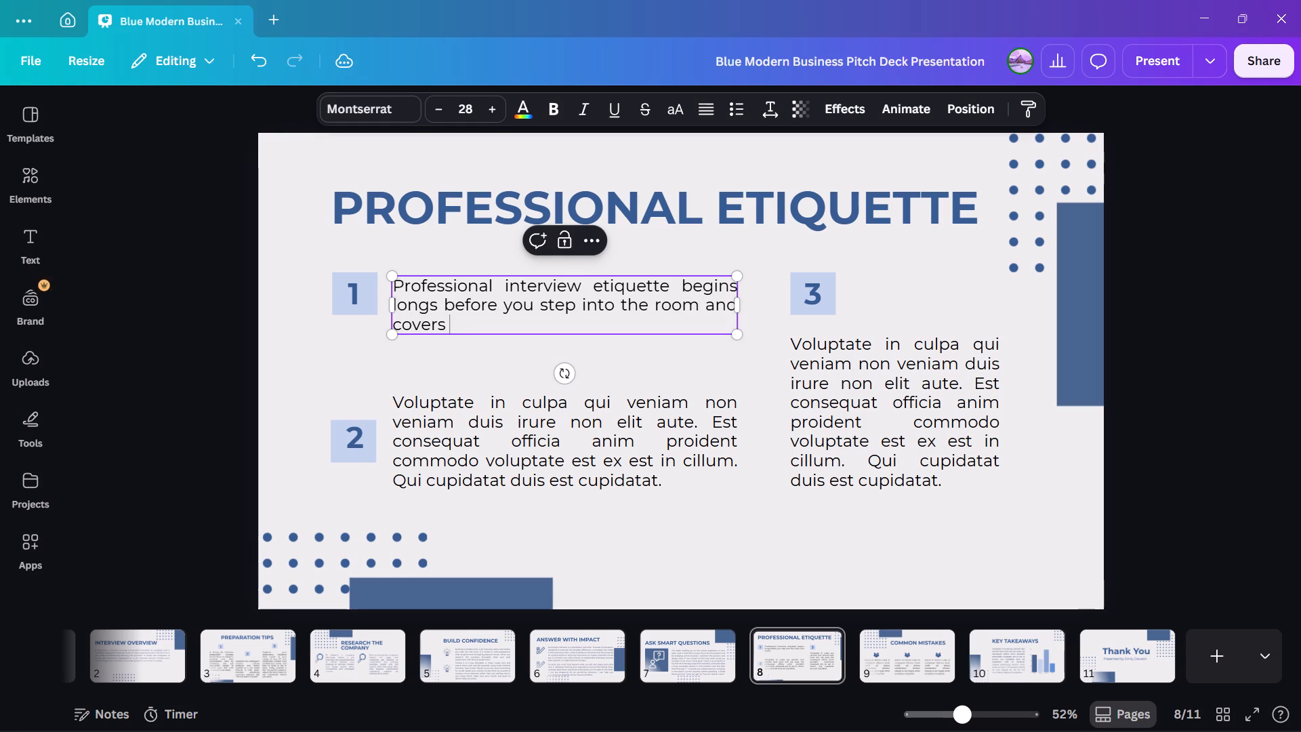
text(every detail)
key(space)
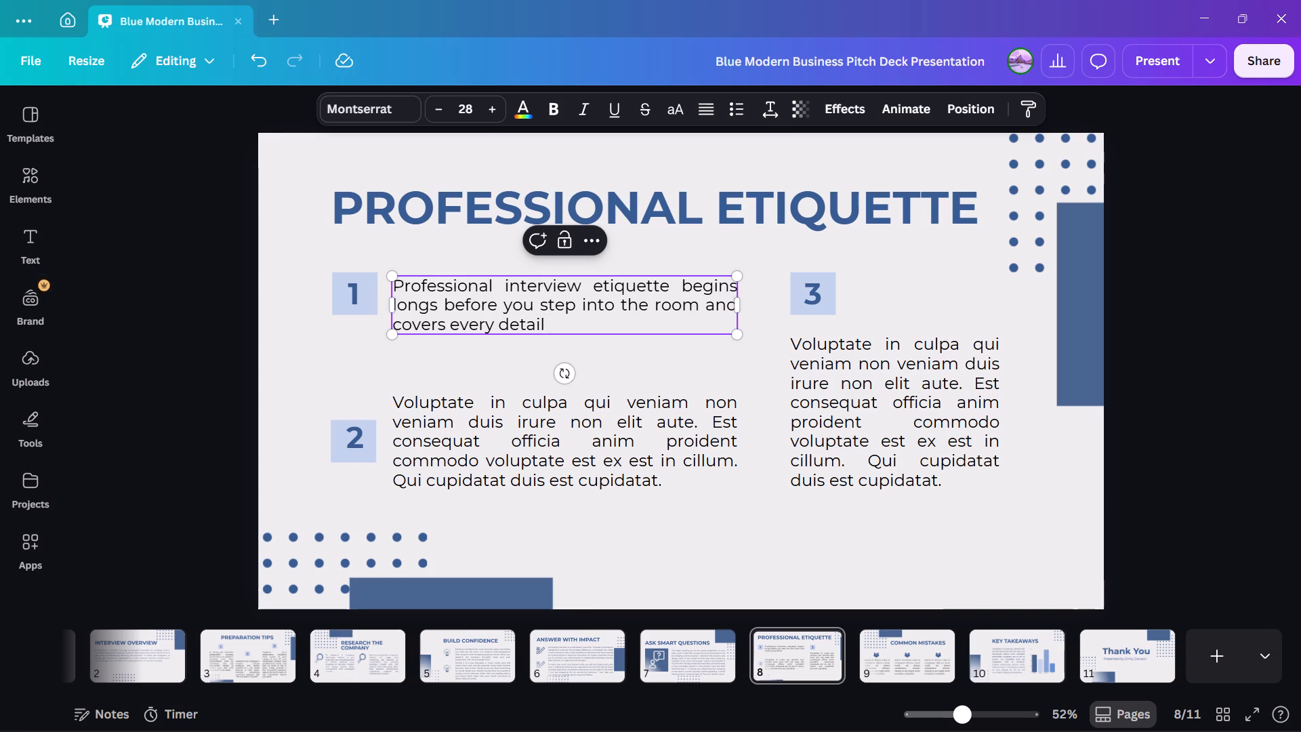
text(od)
key(BackSpace)
text(f your e)
key(BackSpace)
Finish the first sentence of point 1 with "appearence, behaviour, and communication.".
text(appear)
text(ence,)
key(space)
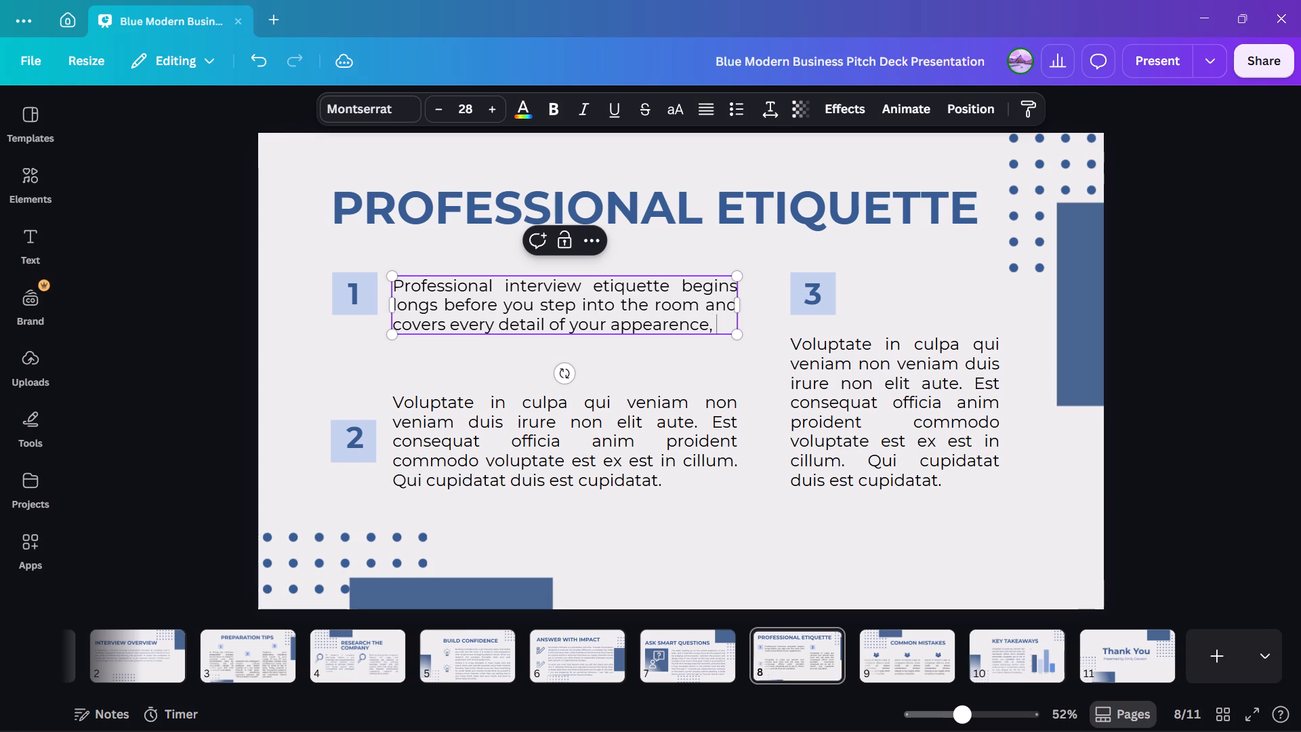
text(behaviour,)
key(space)
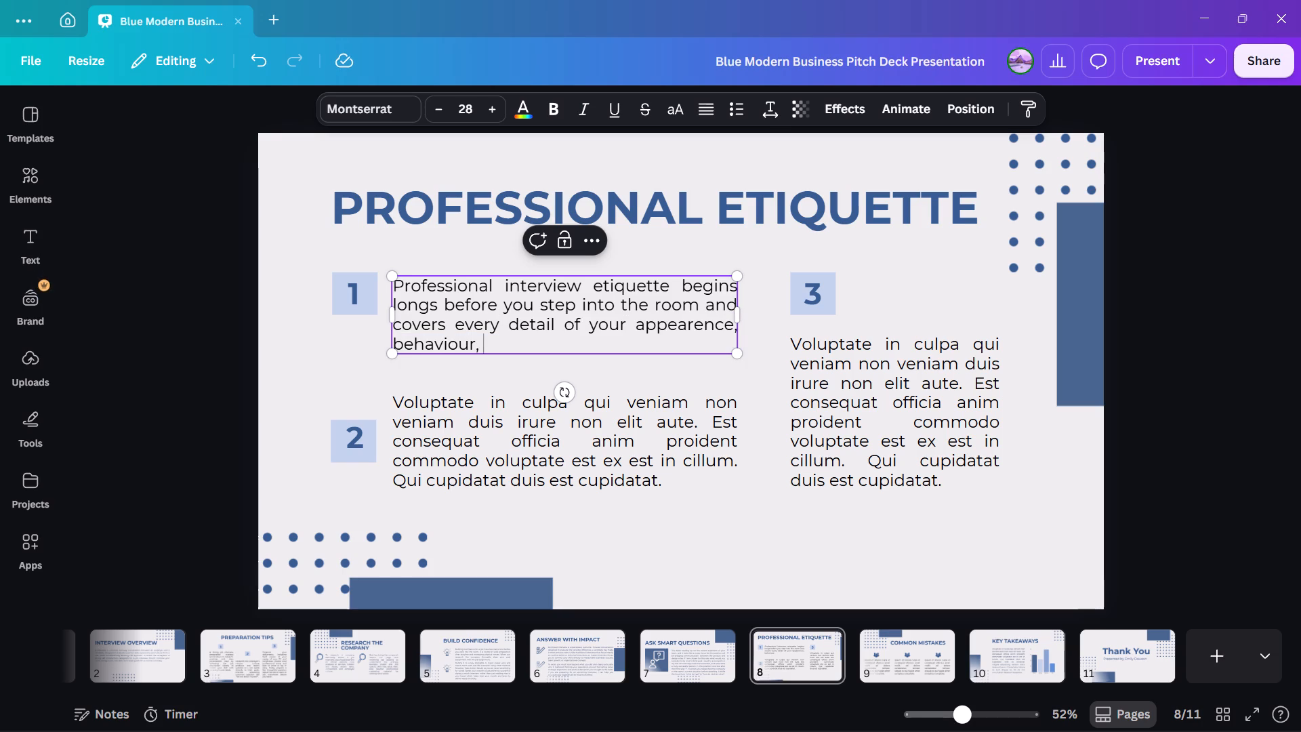
text(and)
key(space)
text(coo)
key(BackSpace)
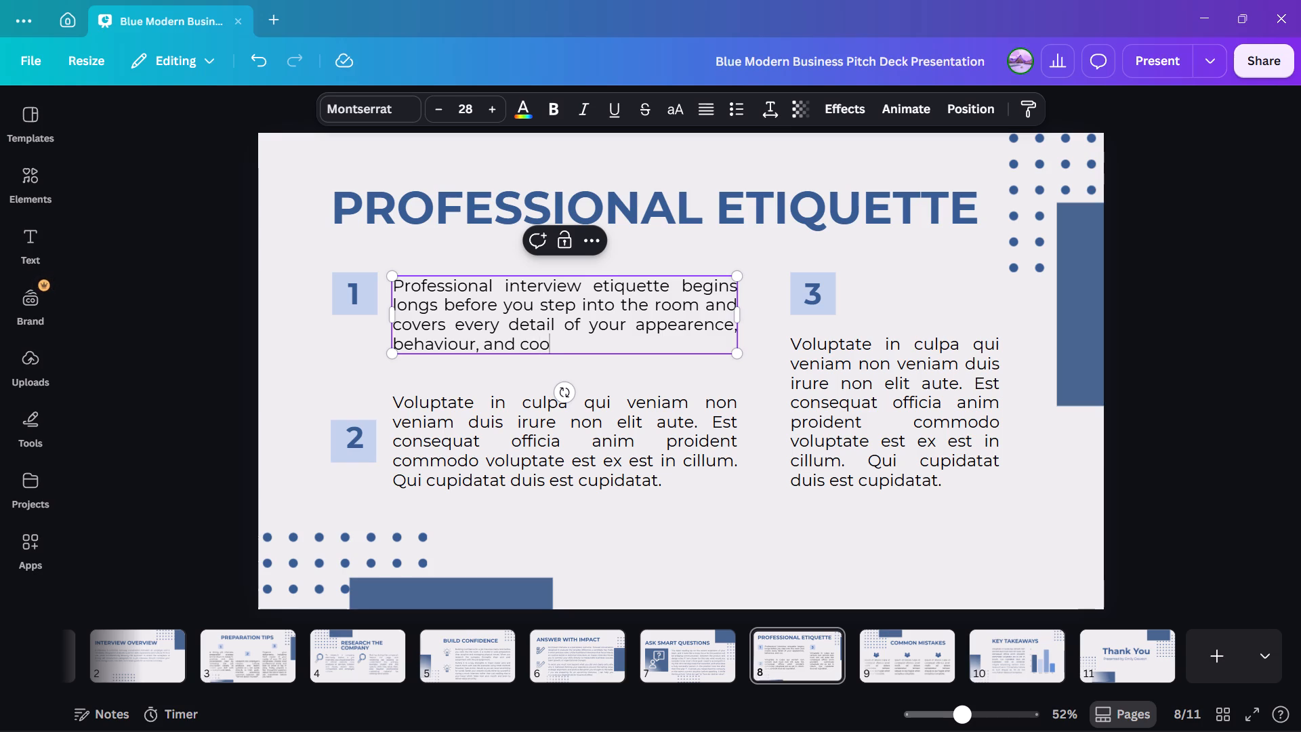
text(mmunication)
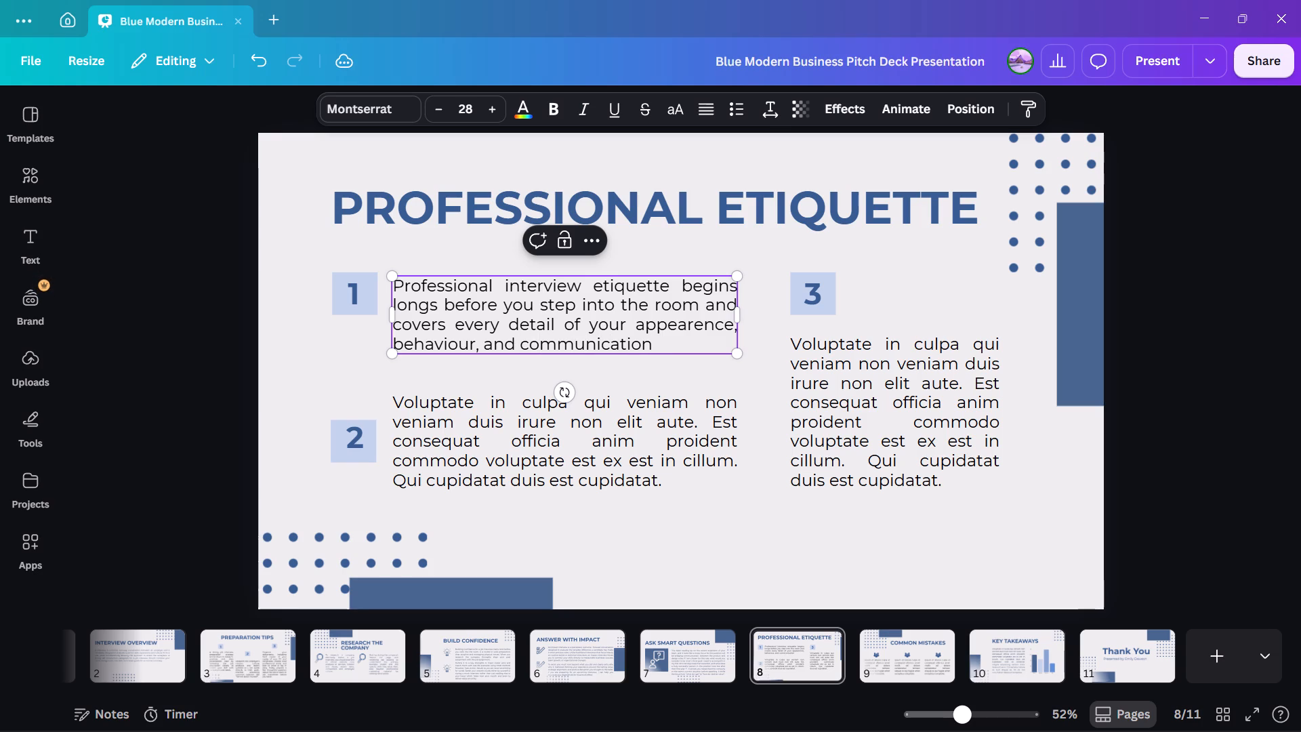
text(.)
key(space)
Start a second sentence in the point 1 paragraph with "You should arrive".
text(Yo)
text(u muts)
key(BackSpace)
key(BackSpace)
text(st)
key(space)
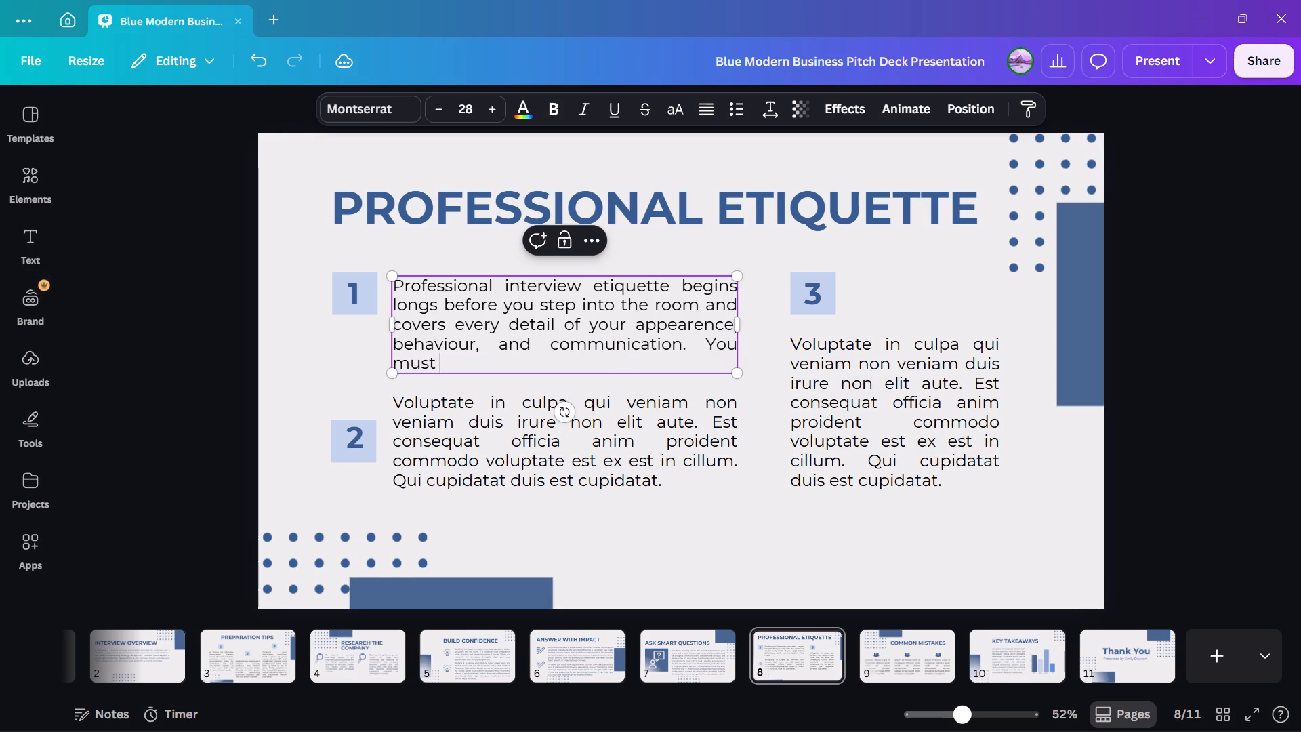
key(BackSpace)
key(BackSpace)
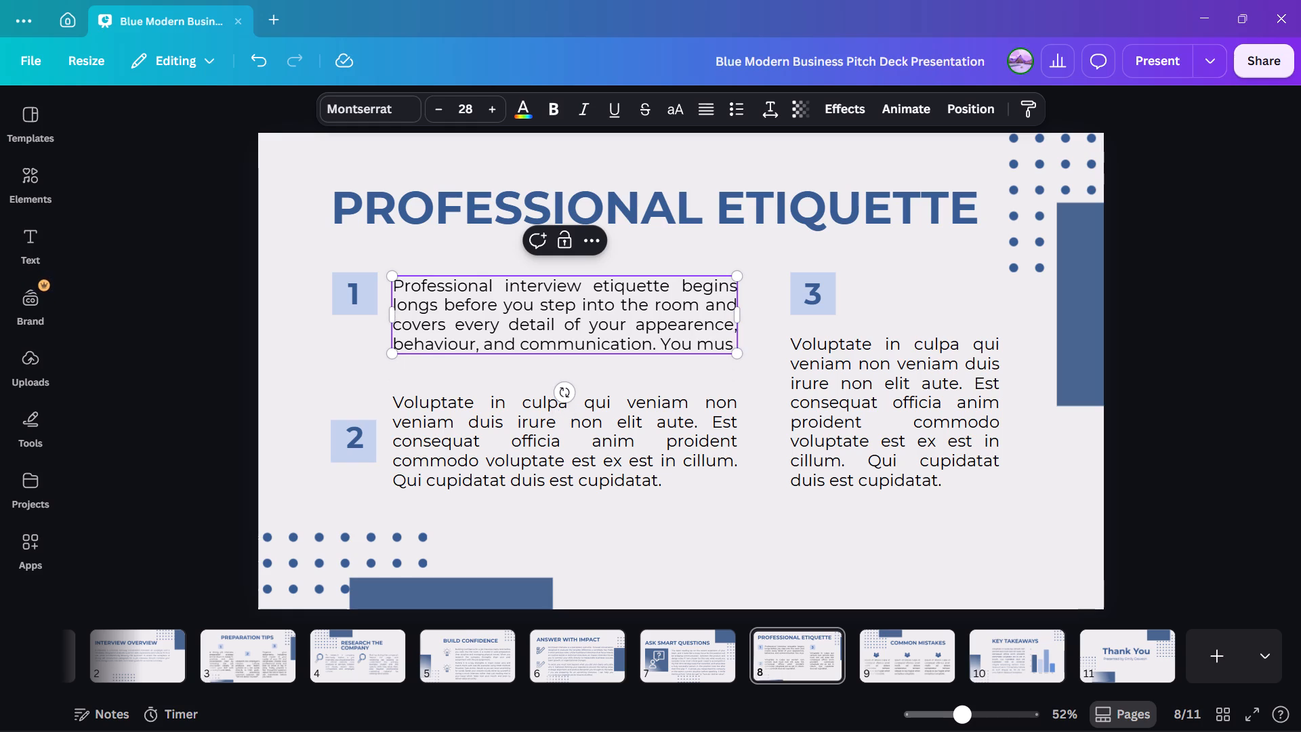
key(BackSpace)
key(BackSpace)
key(BackSpace)
text(should arrive)
key(space)
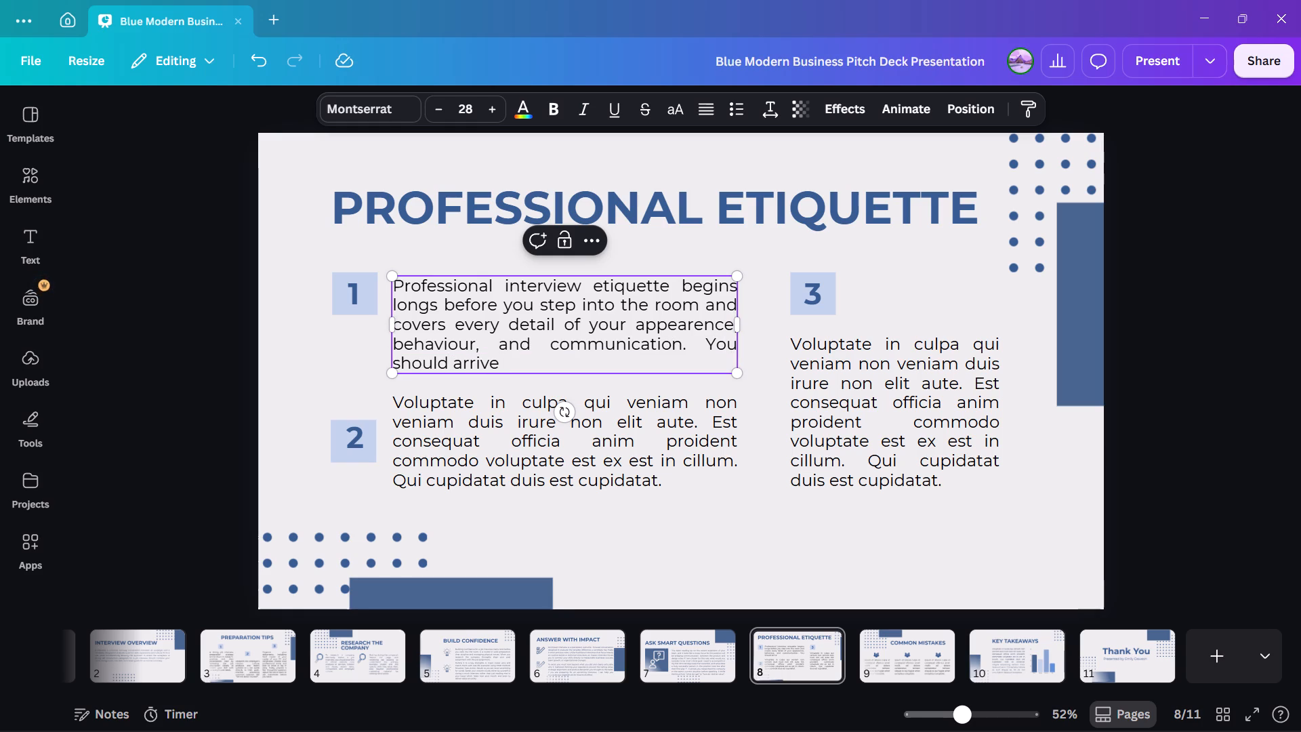
Continue the second sentence of point 1 with "10 to 15 mins early".
text(10 to 15)
key(space)
text(mins before)
key(space)
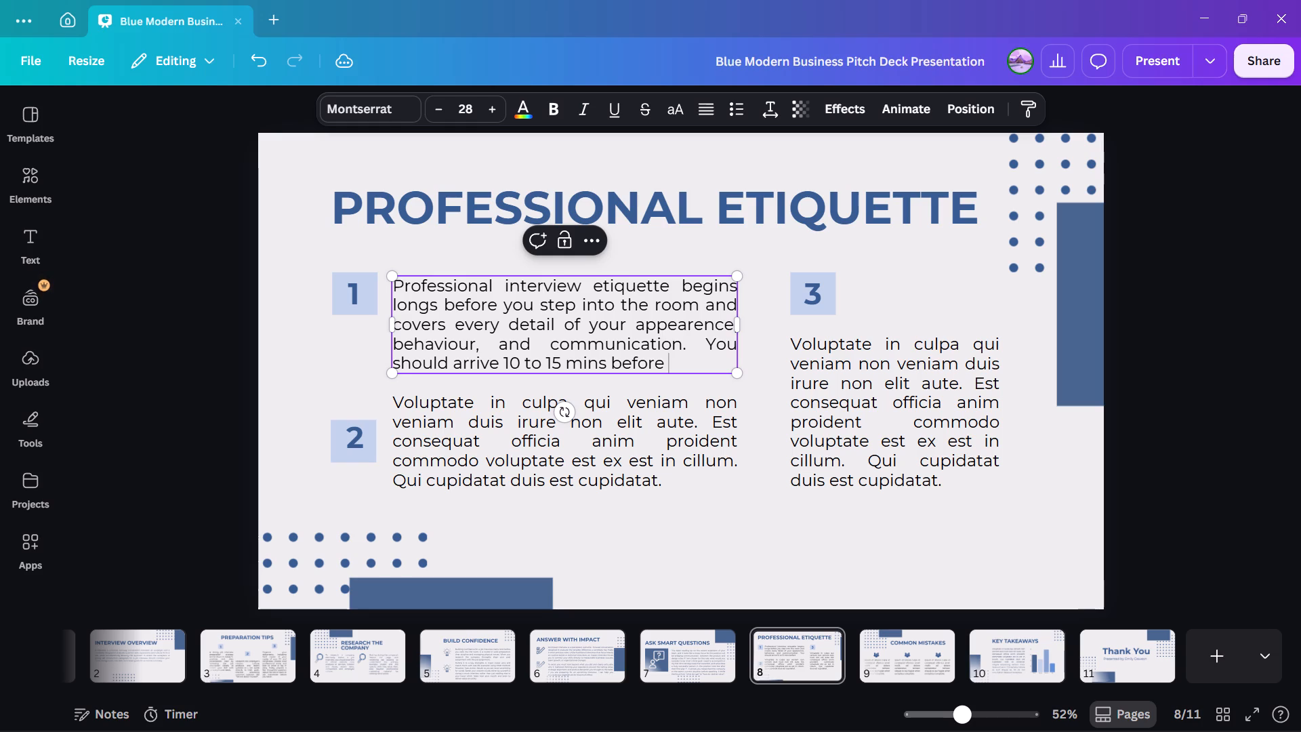
key(BackSpace)
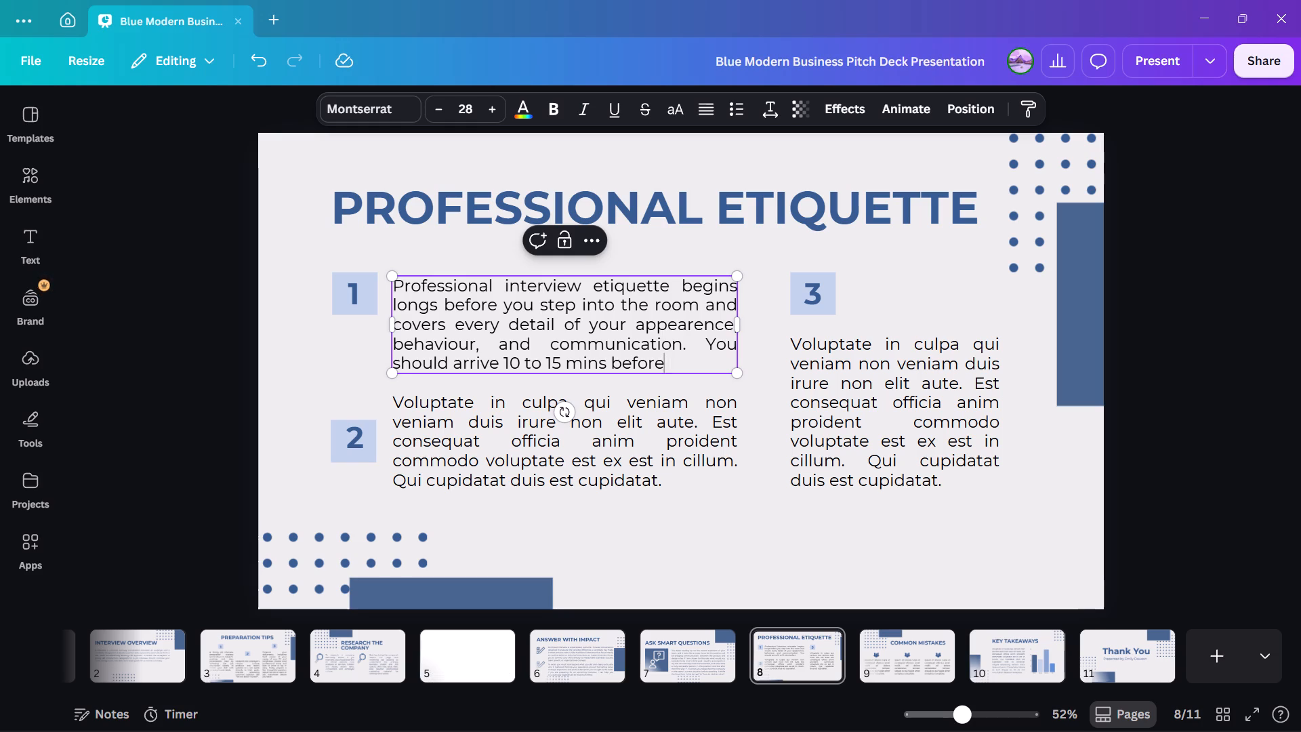
key(BackSpace)
key(BackSpace)
key(BackSpace)
key(BackSpace)
key(BackSpace)
key(BackSpace)
text(ea)
text(rly)
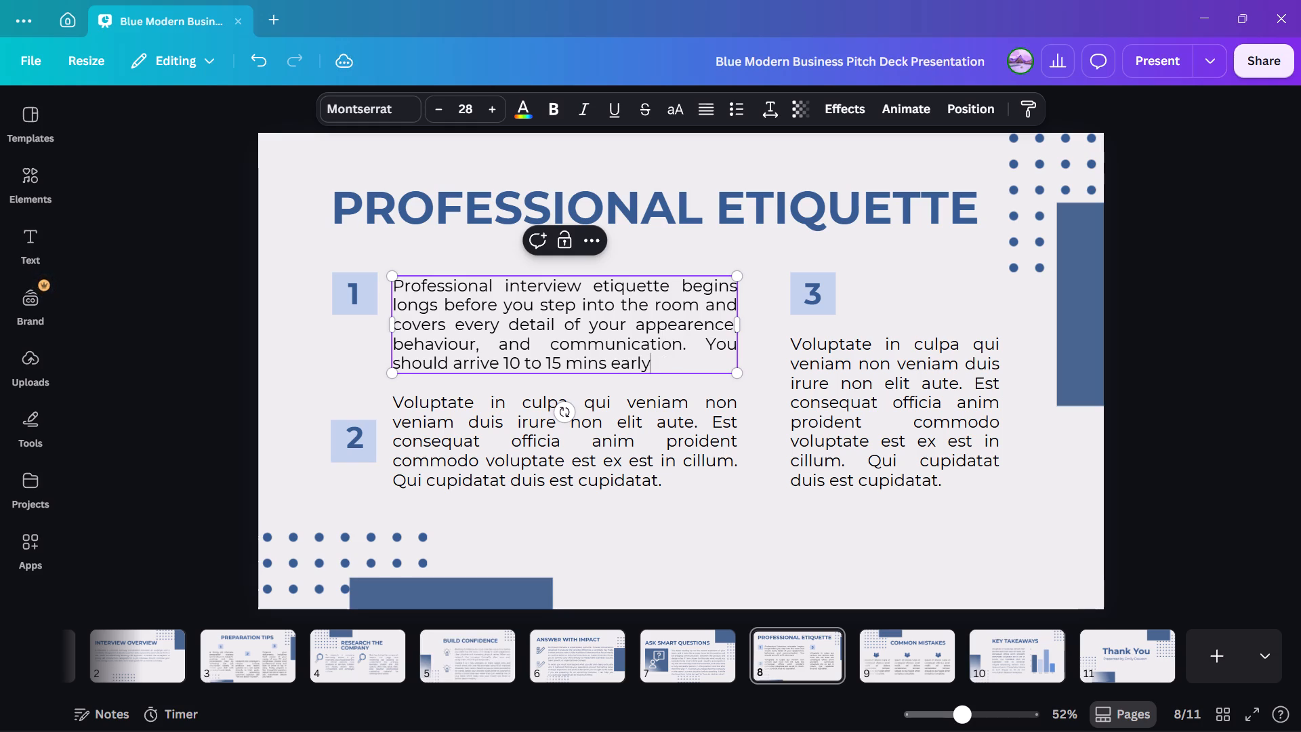
Complete the second sentence of point 1 with ", dress in clean, polished, and conservative attire.".
text(, dress)
key(space)
text(in clean)
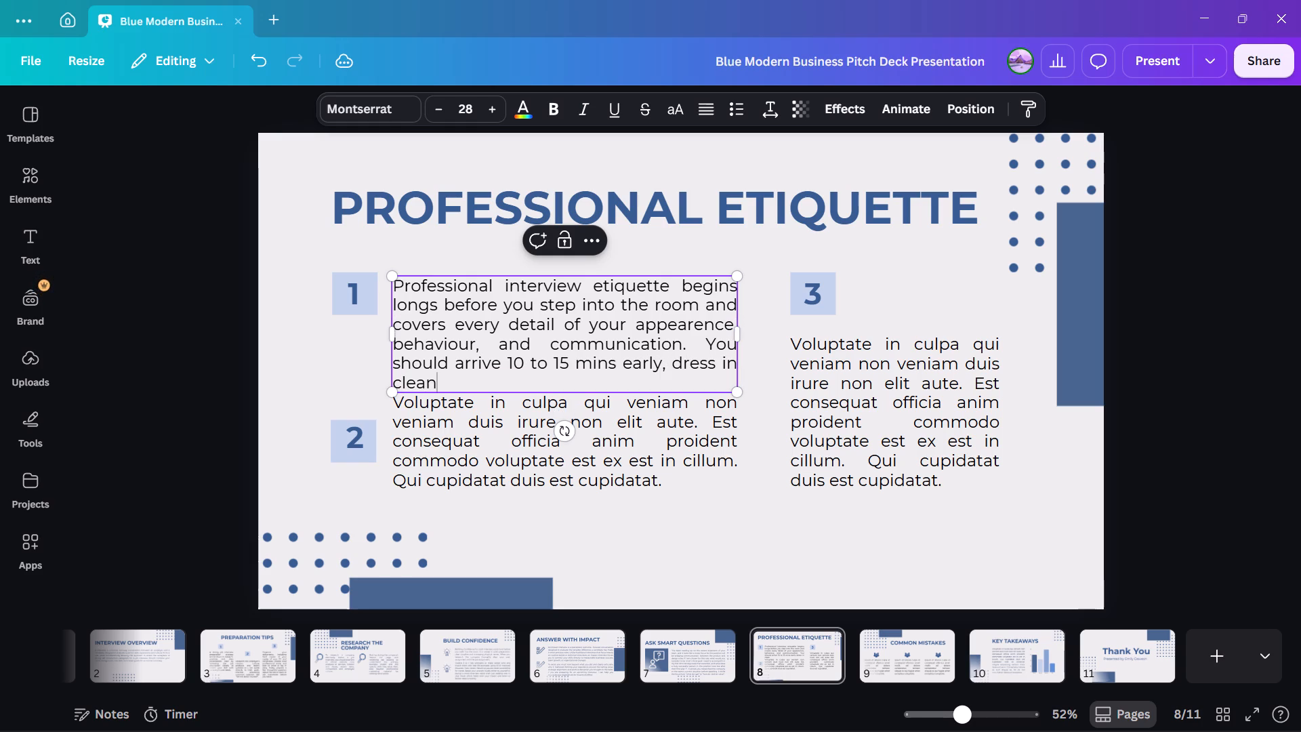
key(comma)
key(space)
text(polished)
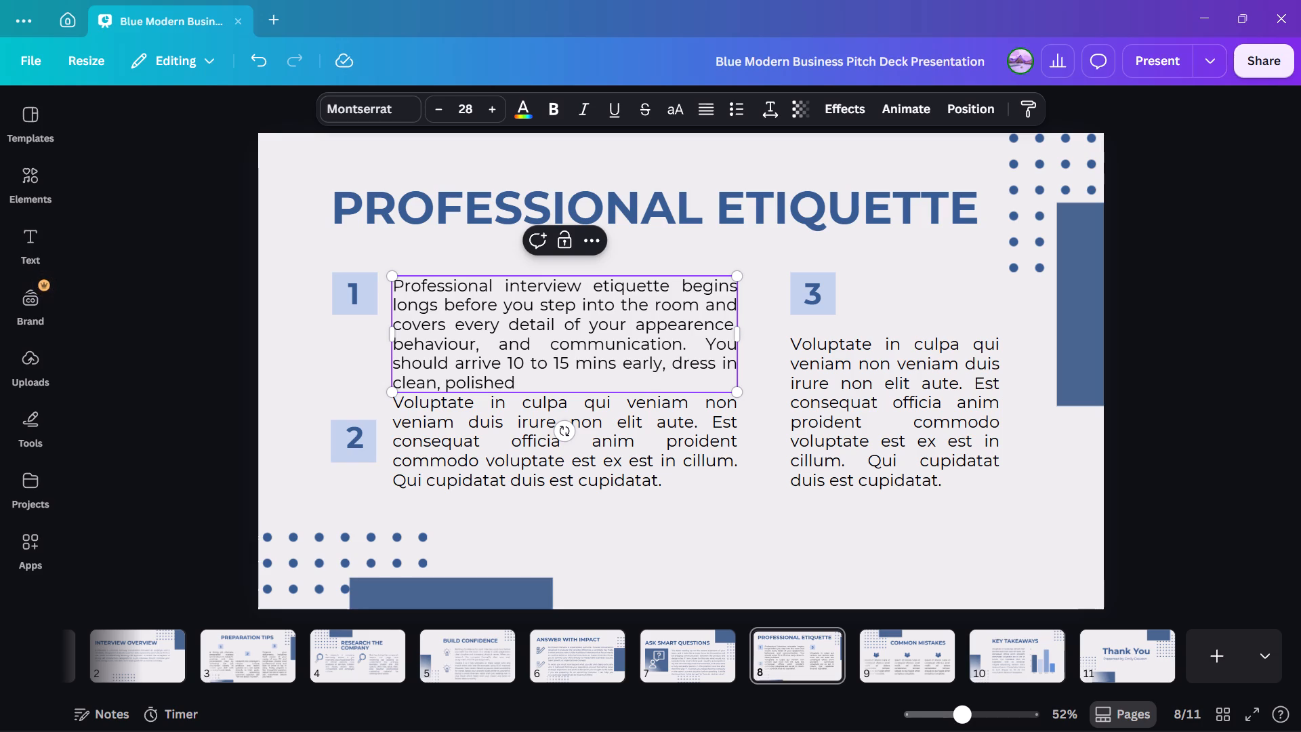
text(, and)
key(space)
text(conservative ar)
key(BackSpace)
text(ttire)
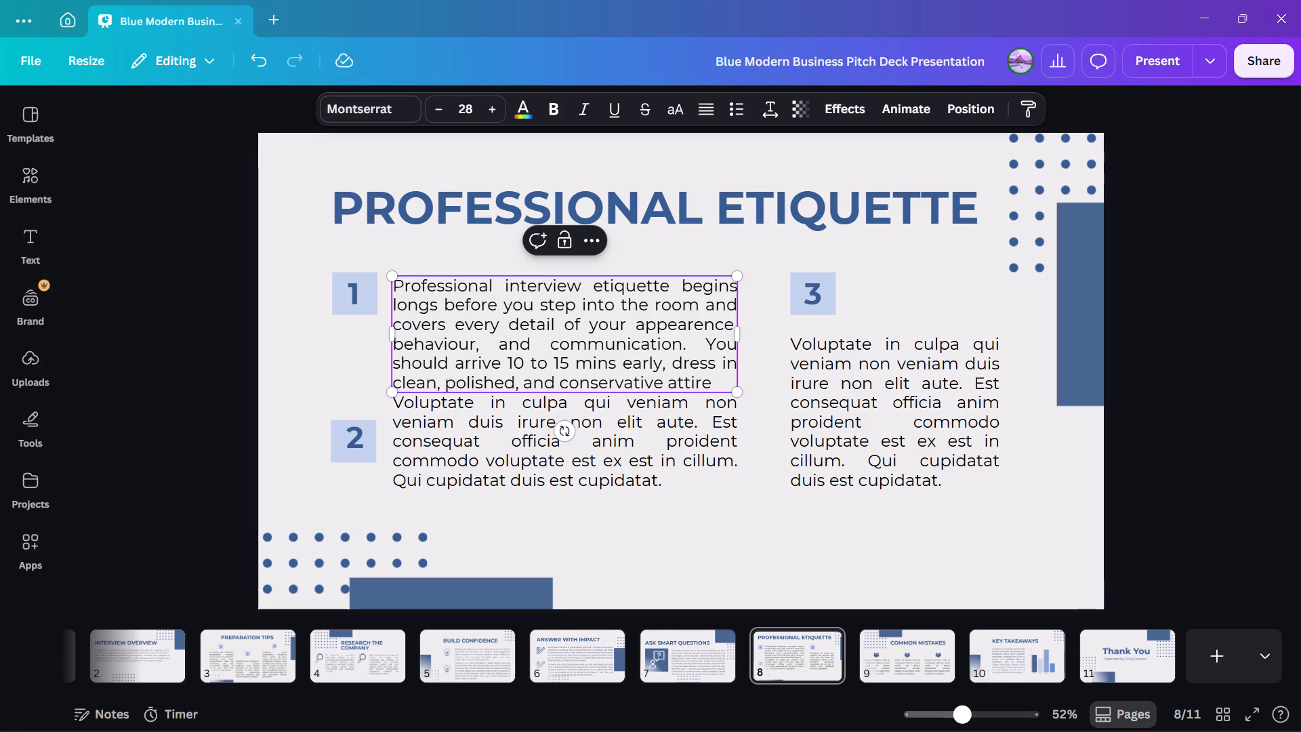
key(period)
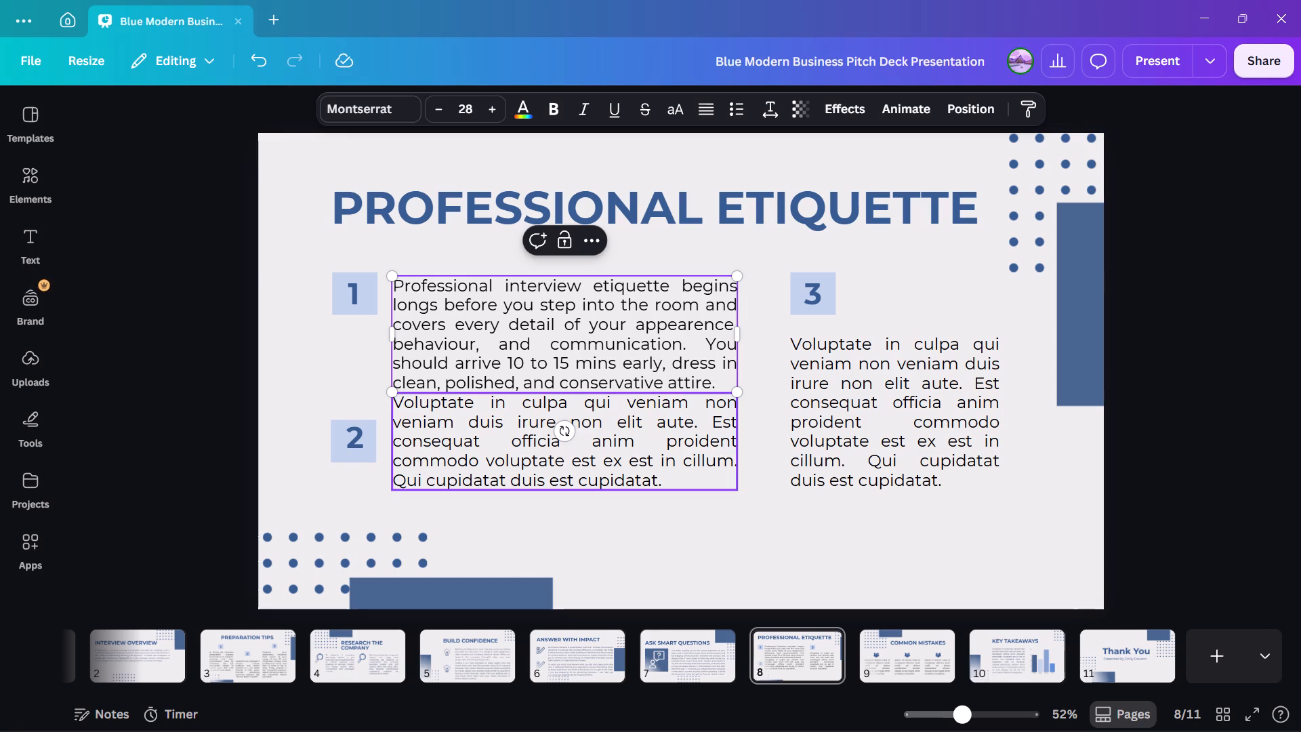
Move the placeholder paragraph of point 2 slightly down to leave a gap below the point 1 text.
click(647, 447)
drag(647, 447, 642, 490)
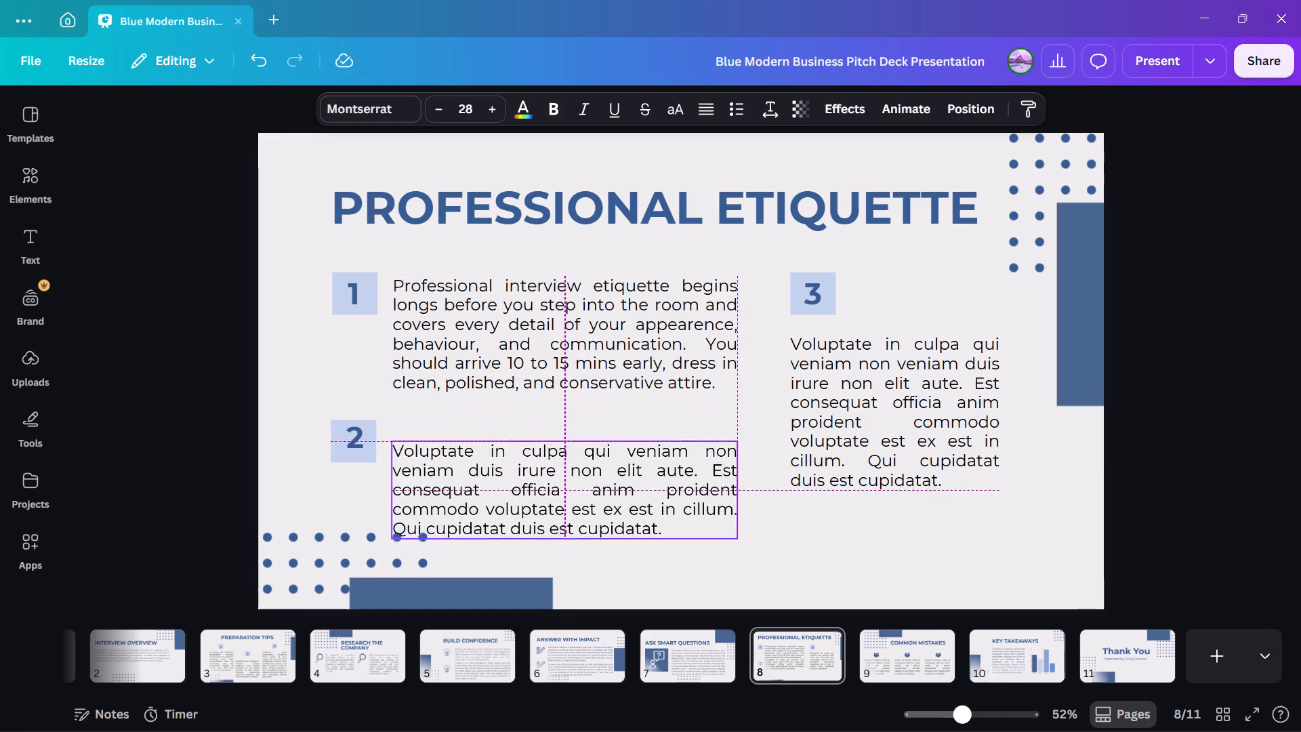
drag(642, 490, 643, 470)
Move the number 2 and its light blue square down to line up with the point 2 paragraph.
drag(352, 430, 352, 443)
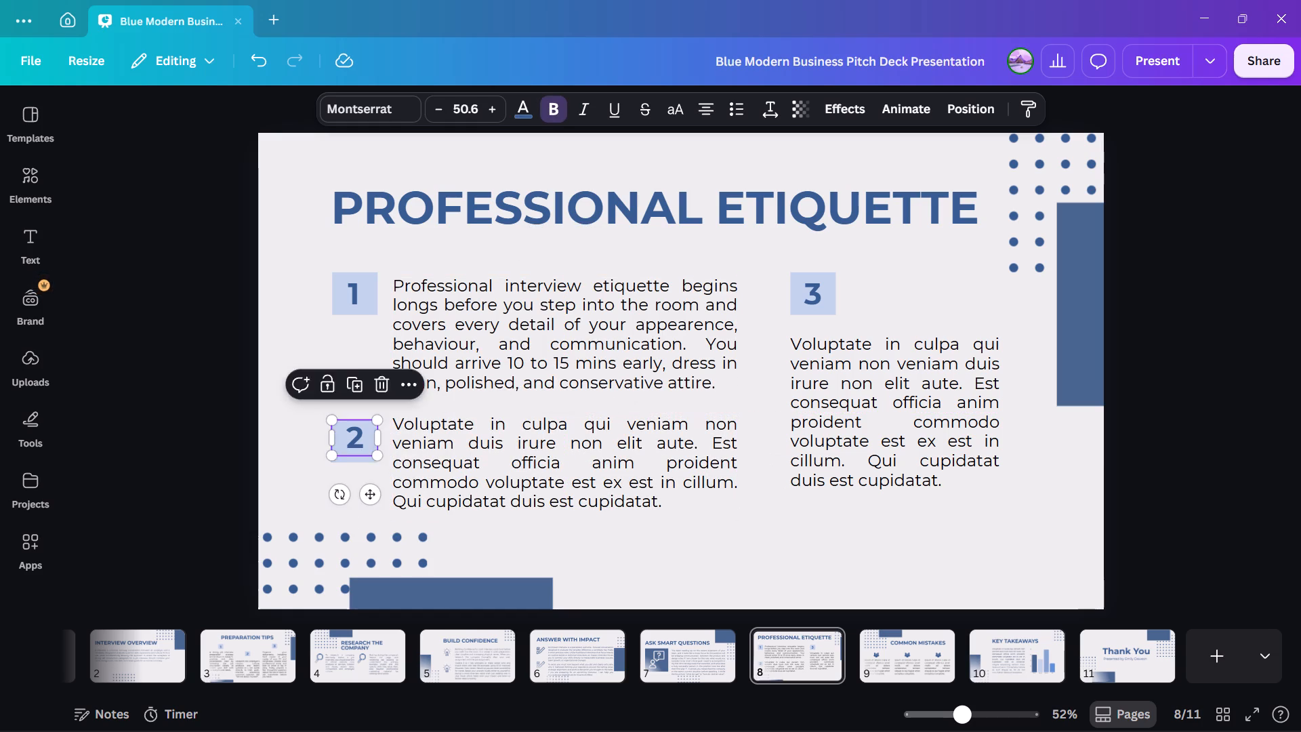
drag(352, 443, 352, 444)
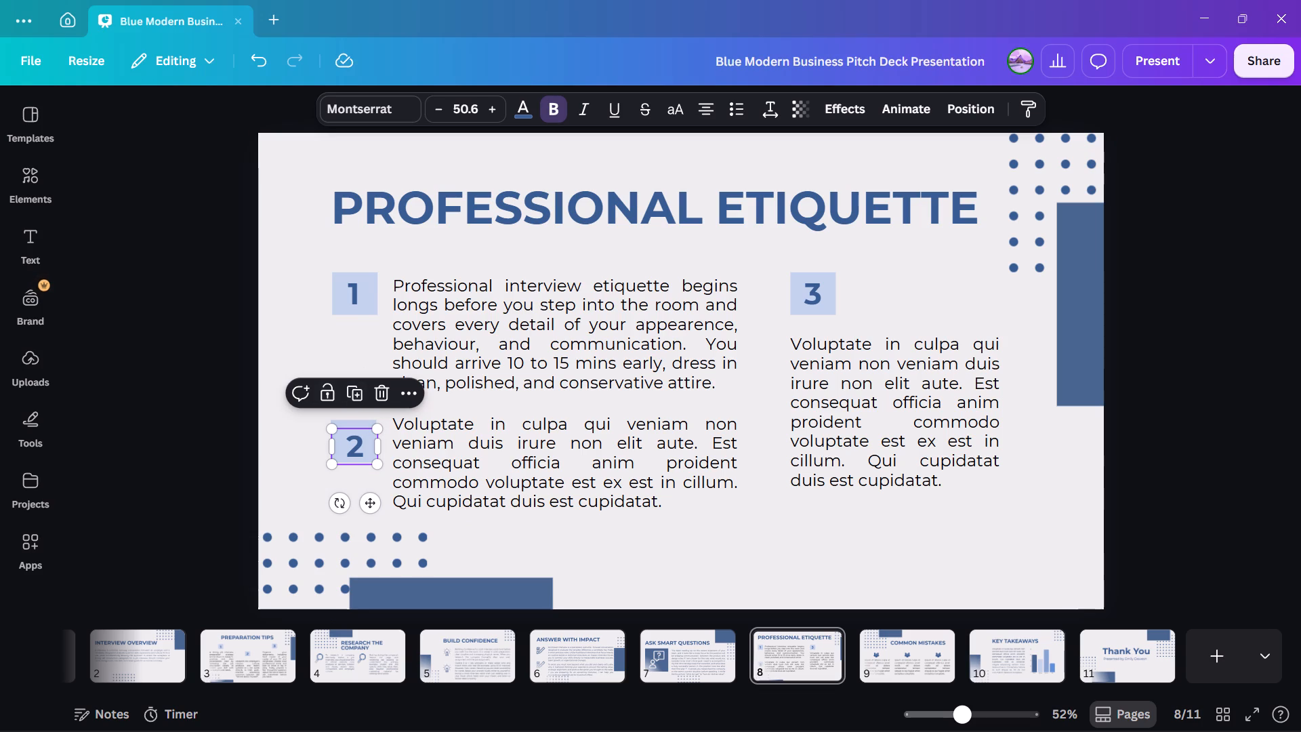
click(321, 344)
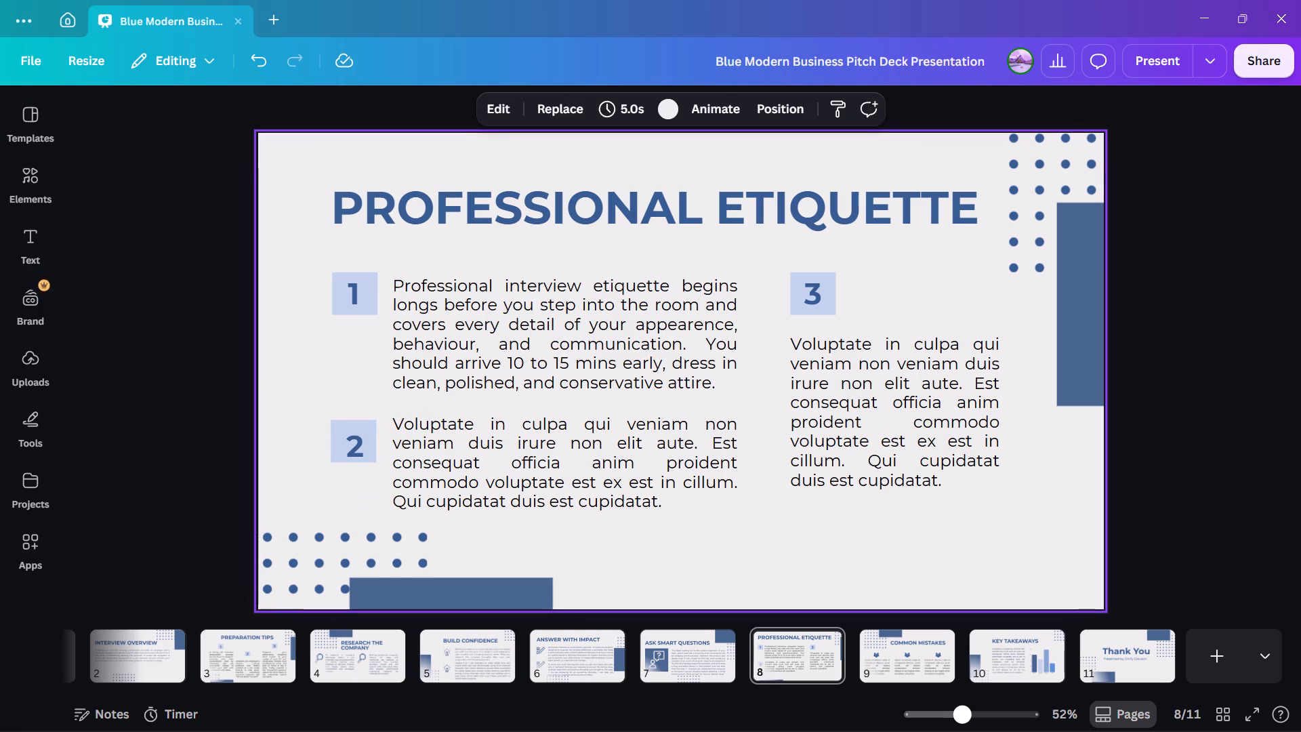
drag(350, 422, 350, 429)
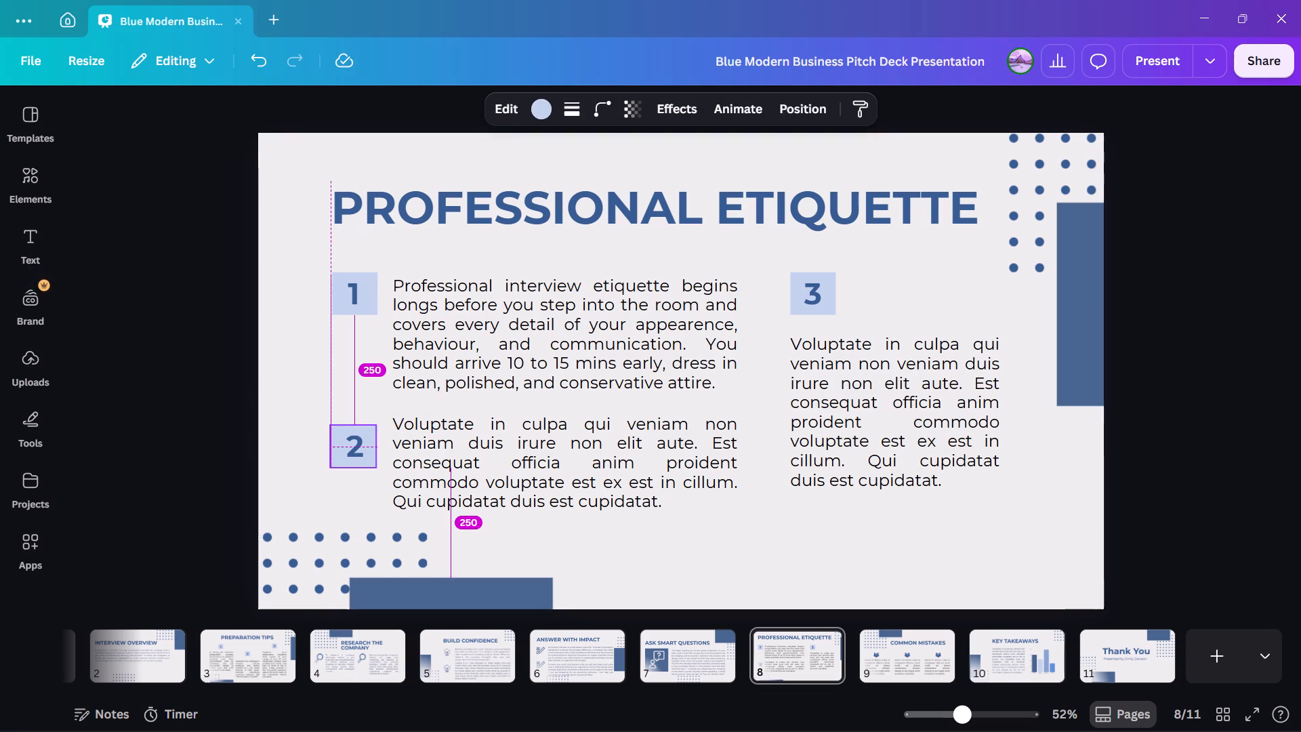
drag(350, 429, 350, 430)
click(299, 410)
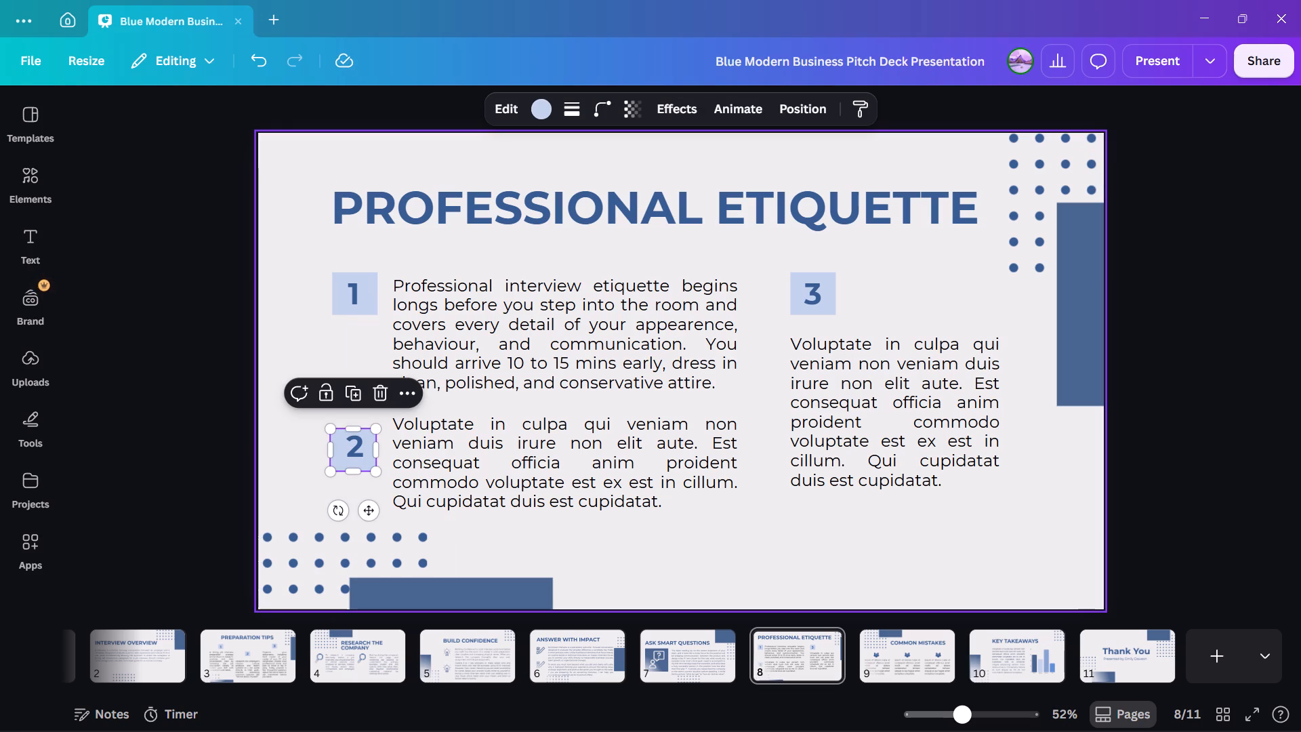
click(367, 468)
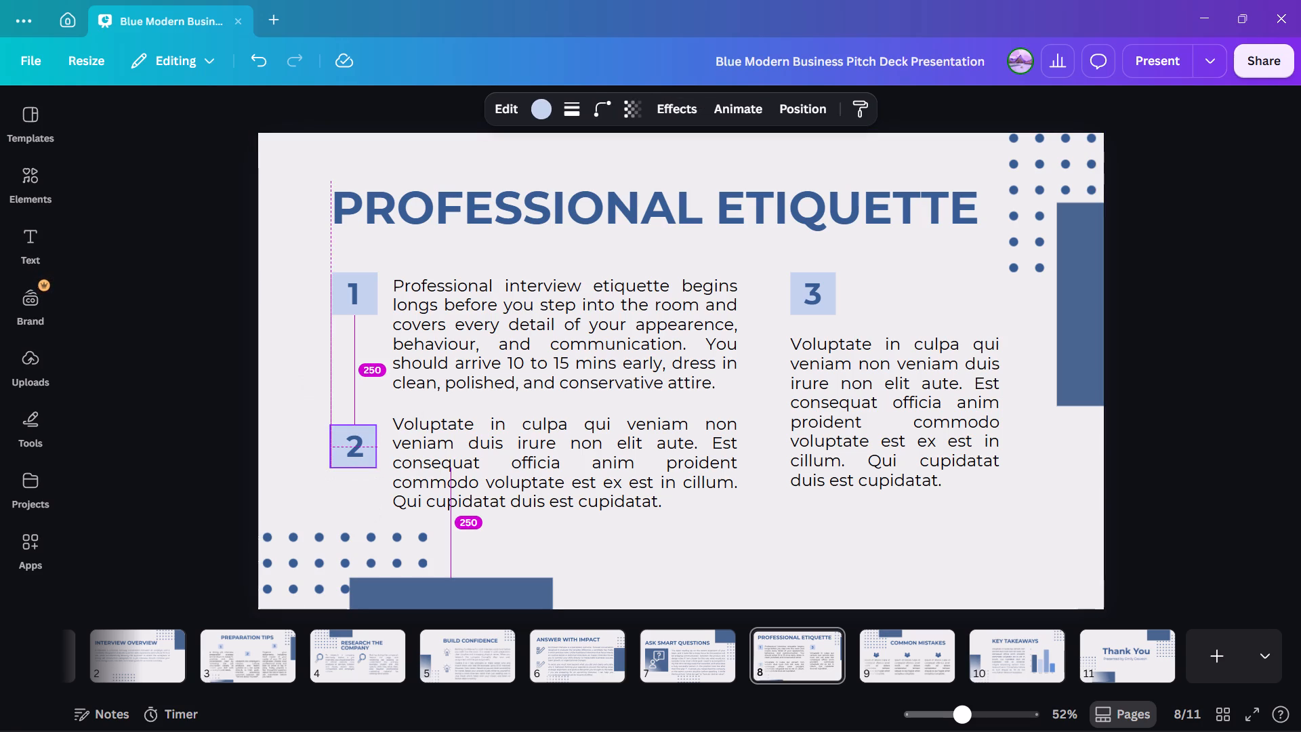
click(302, 457)
Clear the placeholder paragraph beside number 2.
double_click(479, 439)
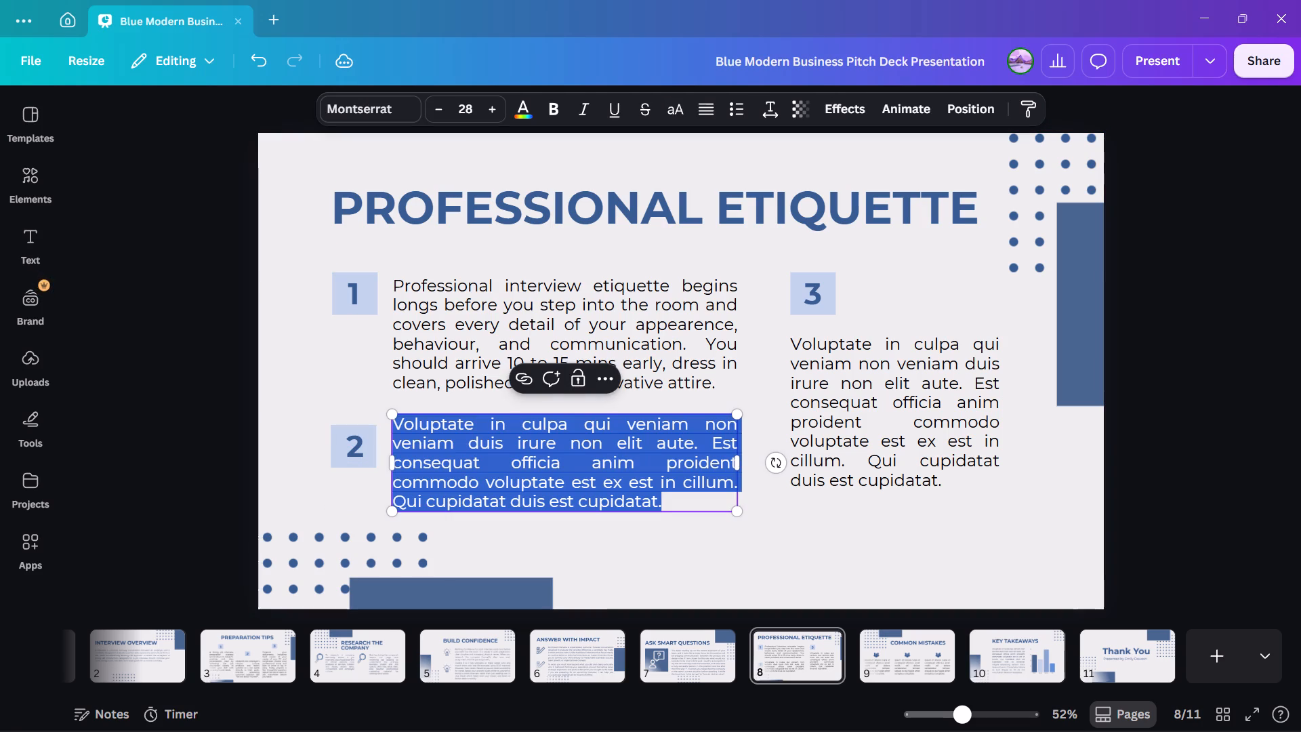
key(BackSpace)
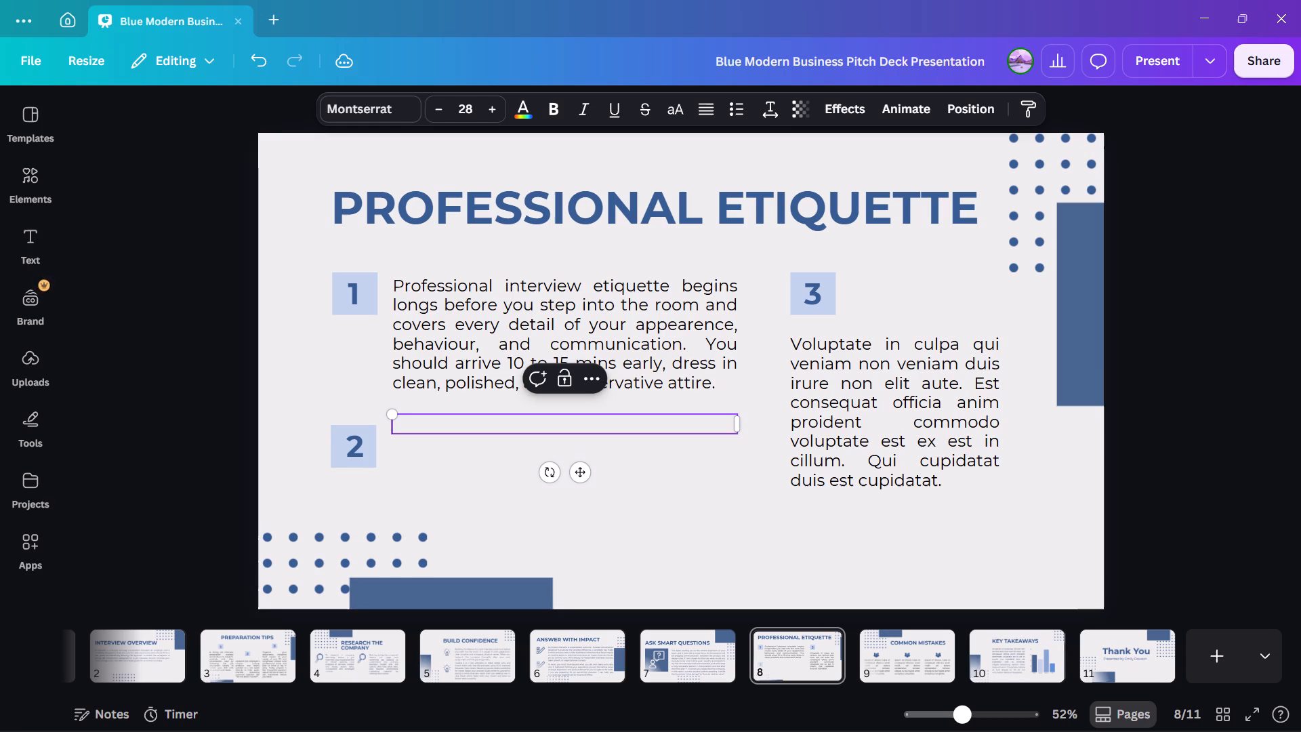
Start the point 2 paragraph with "When greeting your interviews, offer a firm handsake".
text(When)
key(space)
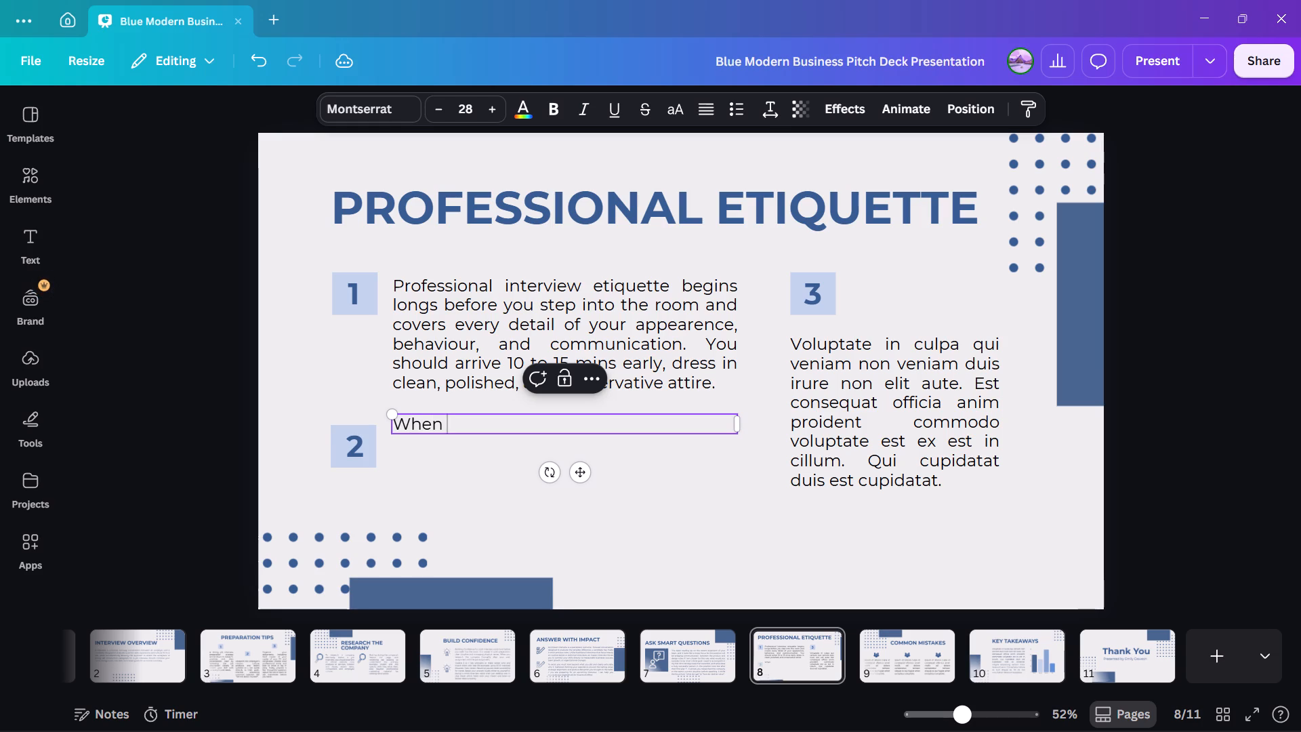
text(greeting your)
key(space)
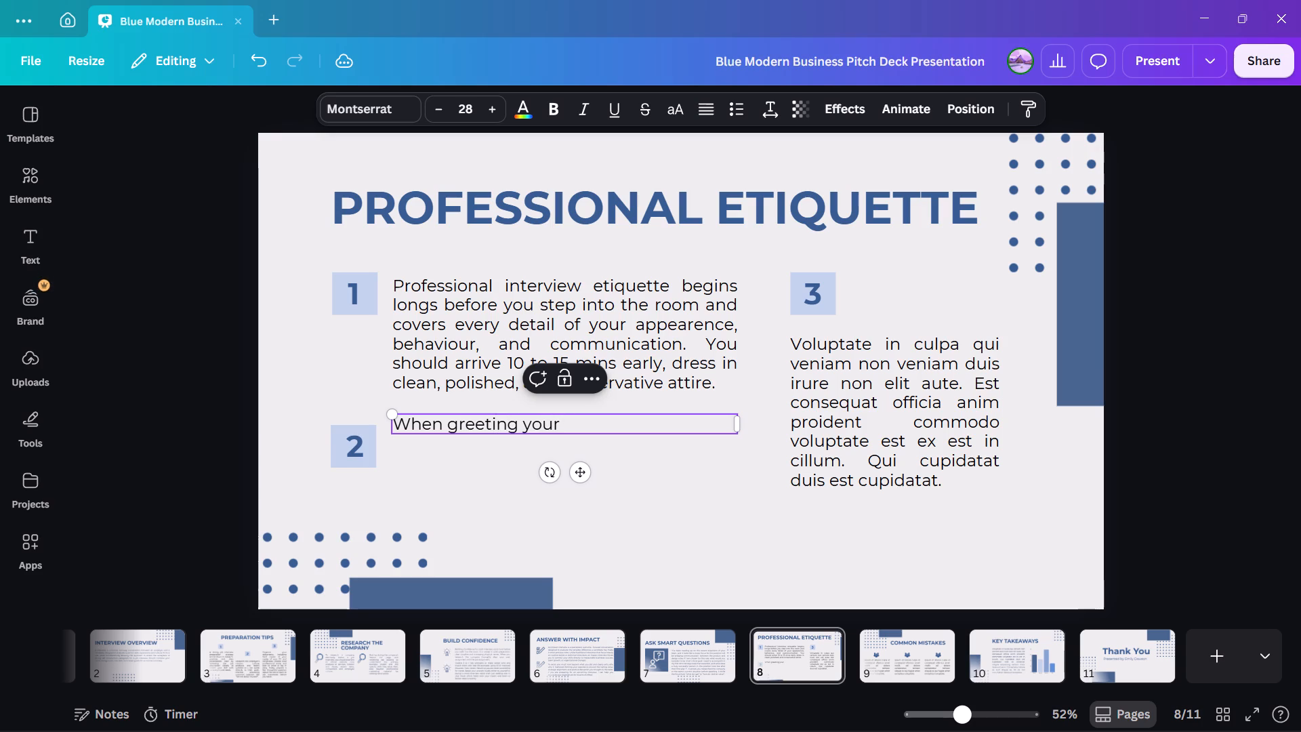
text(interview)
key(s)
key(comma)
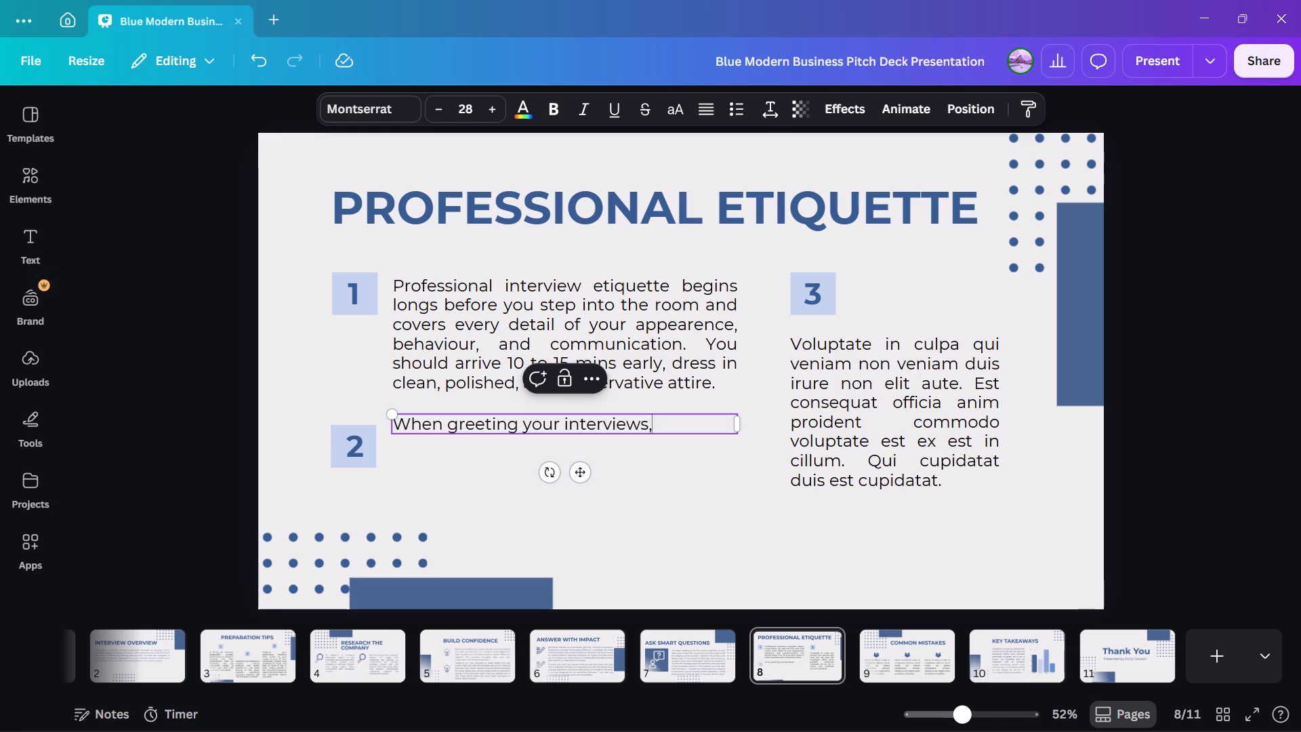
key(space)
text(offer a)
key(space)
text(firm)
key(space)
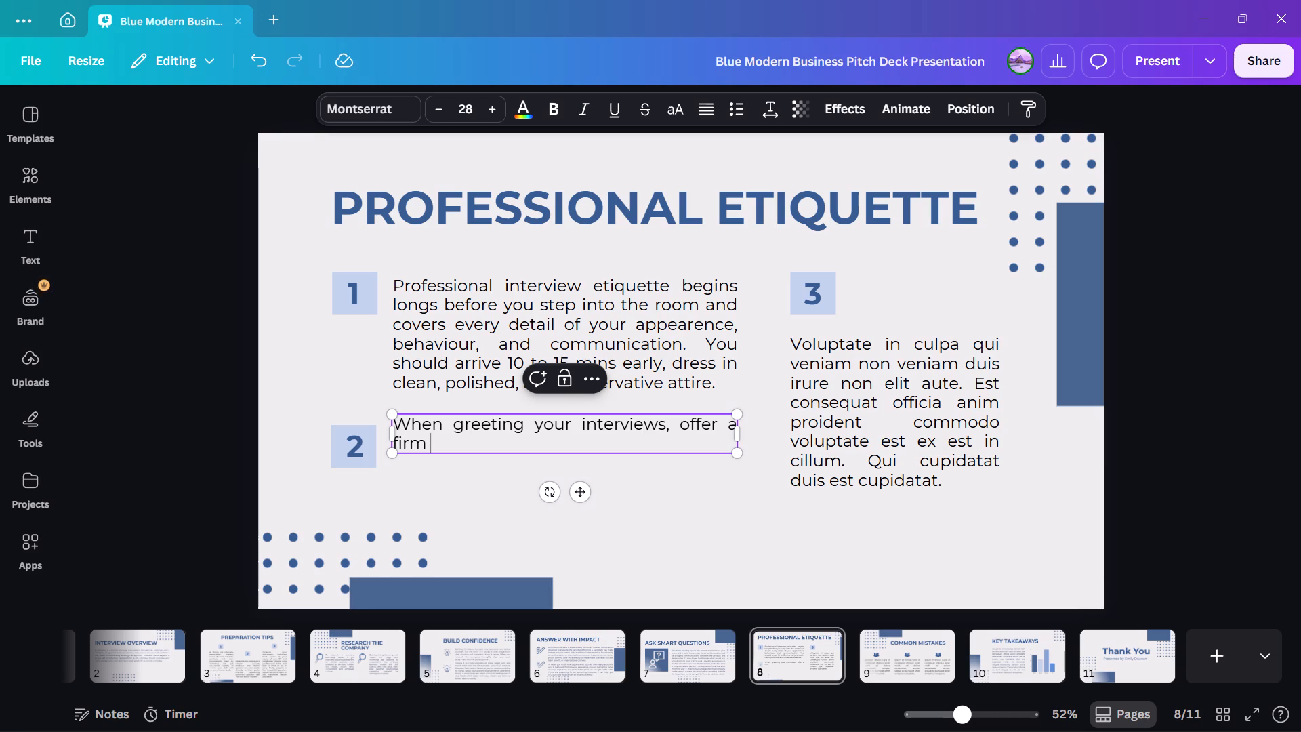
text(handsakes)
key(BackSpace)
key(space)
Continue the point 2 sentence with "with direct eye contact,".
text(with)
key(space)
text(a)
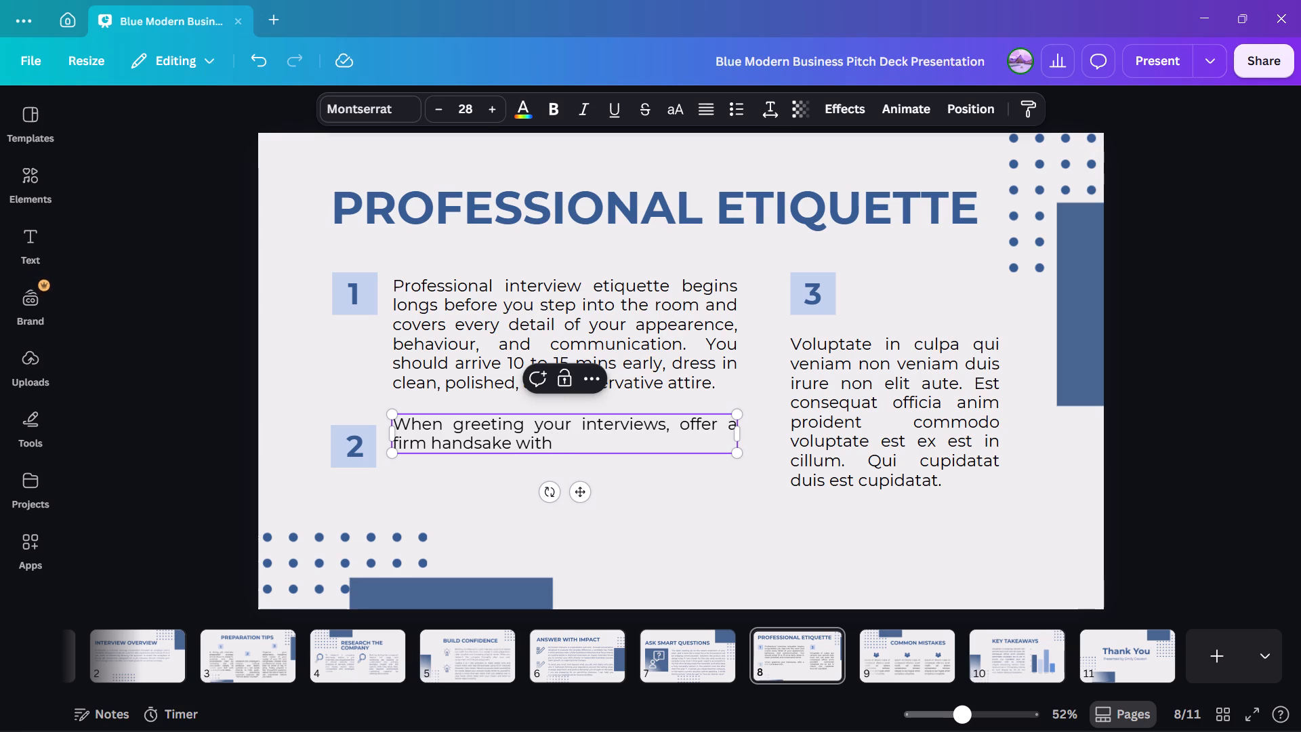
key(space)
key(BackSpace)
key(BackSpace)
text(direct eu)
key(BackSpace)
text(ye)
key(space)
text(contact)
key(space)
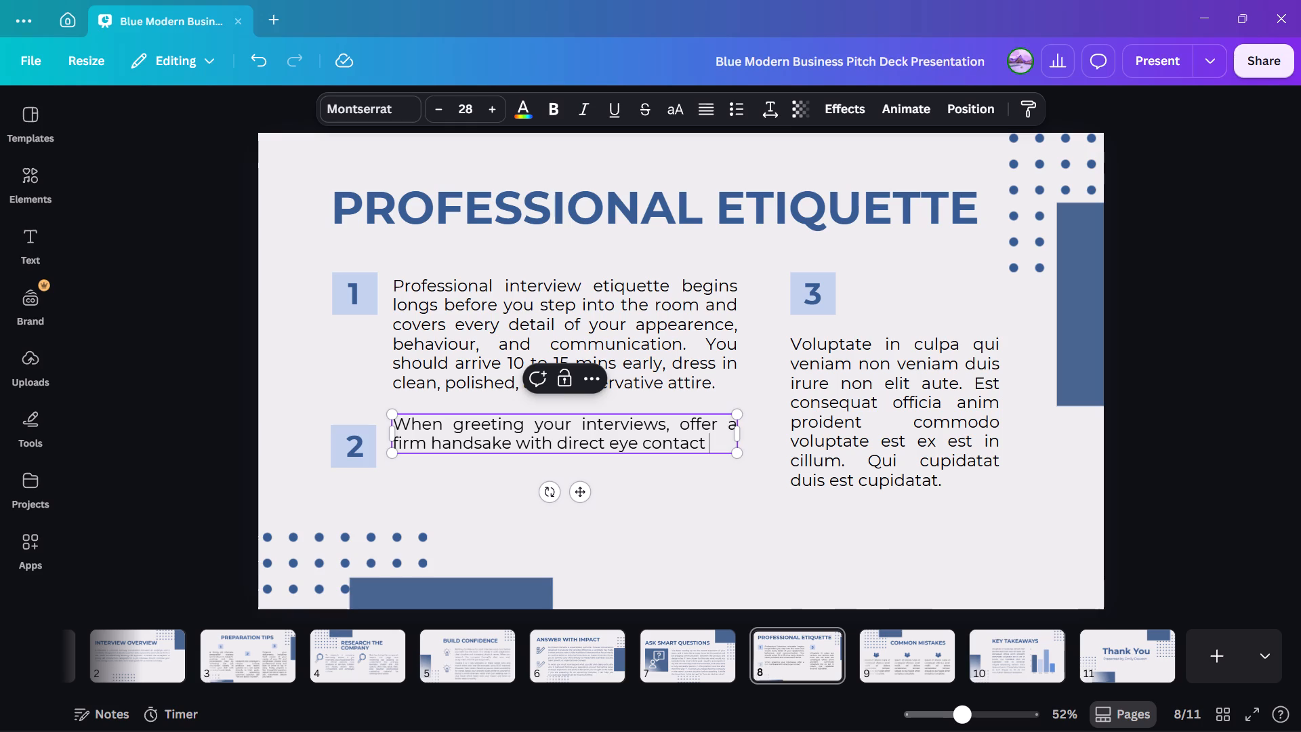
key(BackSpace)
text(,)
key(space)
Continue the point 2 sentence with "wait to be imvited".
text(wait)
key(space)
text(ti)
key(space)
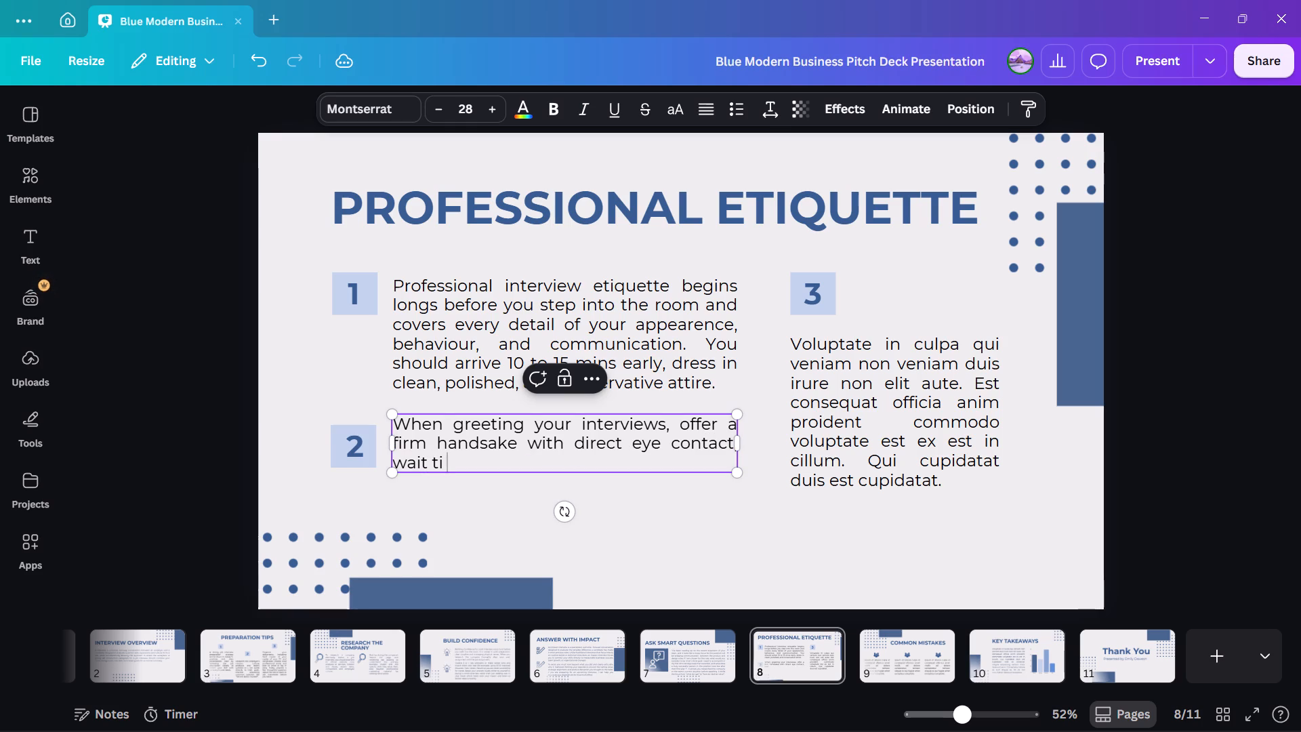
key(BackSpace)
key(BackSpace)
text(o be)
key(space)
text(imvited)
key(space)
Correct the misspelt word "imvited" to "invited" in the point 2 paragraph.
key(Left)
key(Left)
key(Left)
key(Left)
key(Left)
key(Left)
key(BackSpace)
key(n)
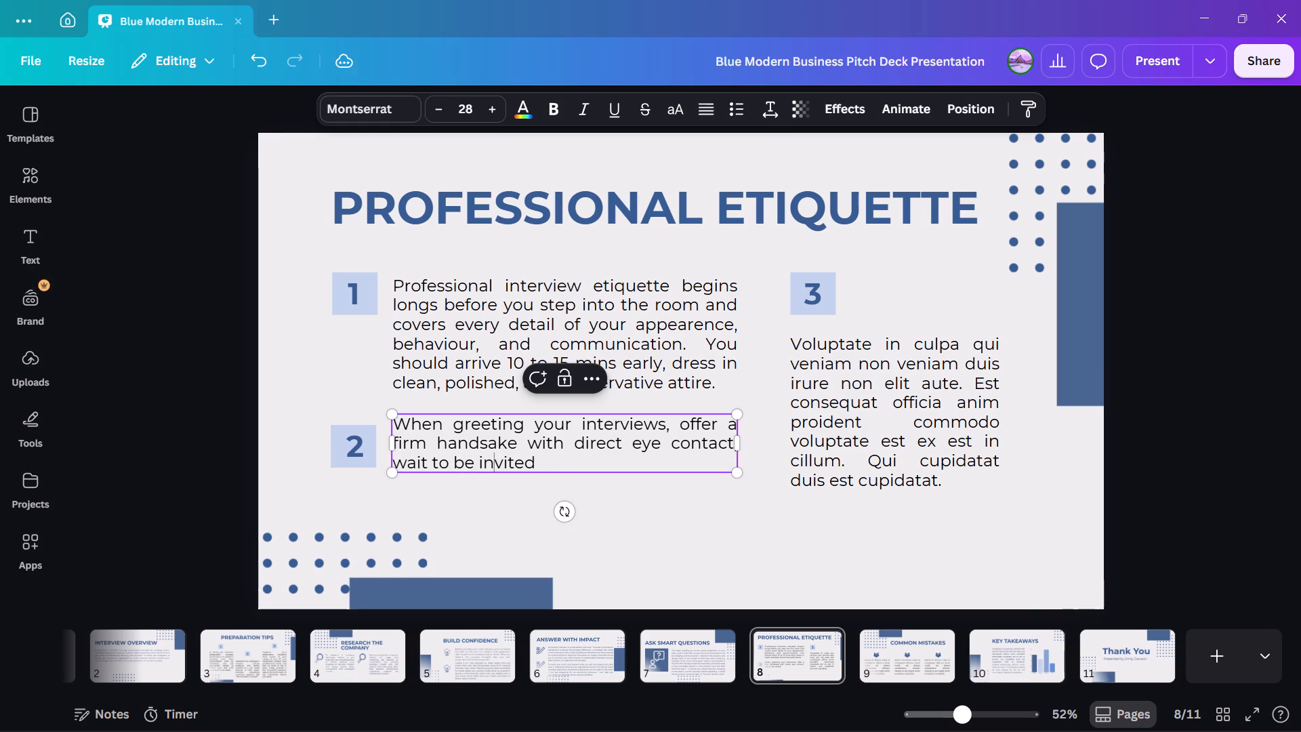
key(Right)
key(Right)
key(Right)
key(Right)
key(Right)
key(Right)
Continue the point 2 sentence with "or politely ask before sitting down".
text(or)
key(space)
text(politely ask before)
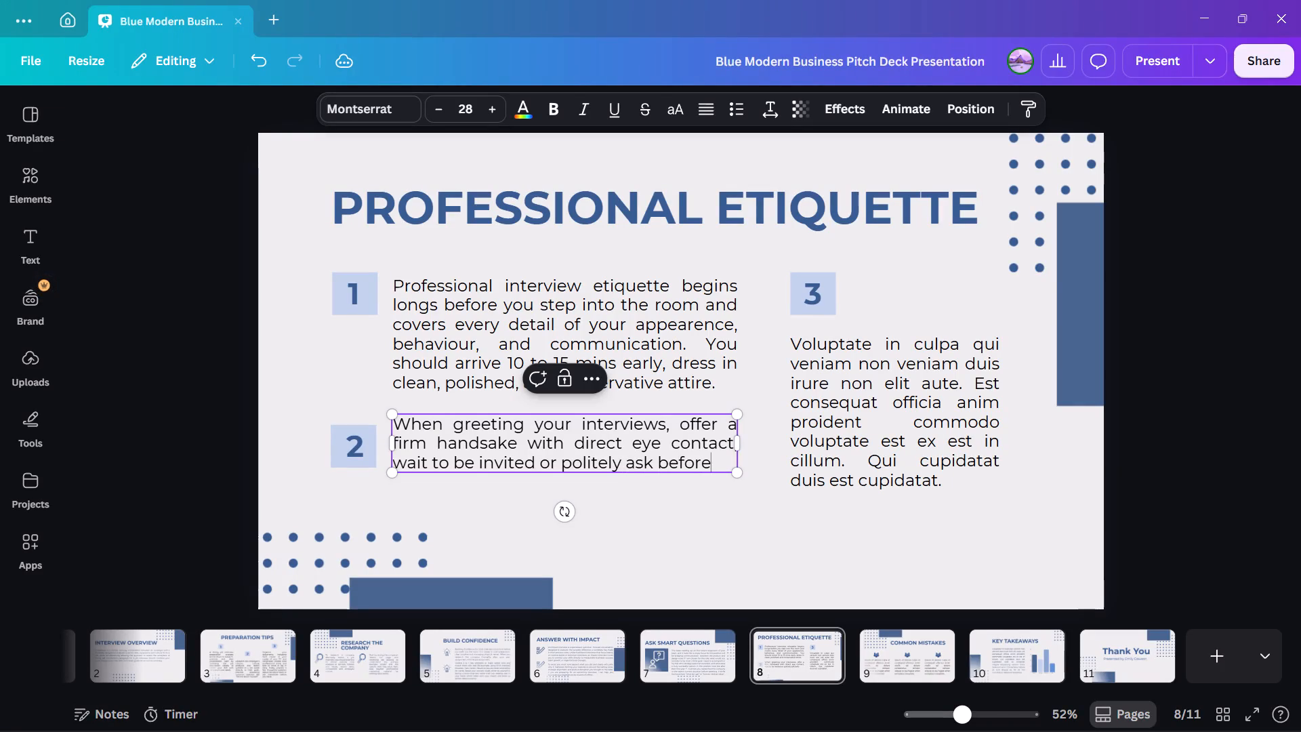
key(space)
text(sitti)
text(nf)
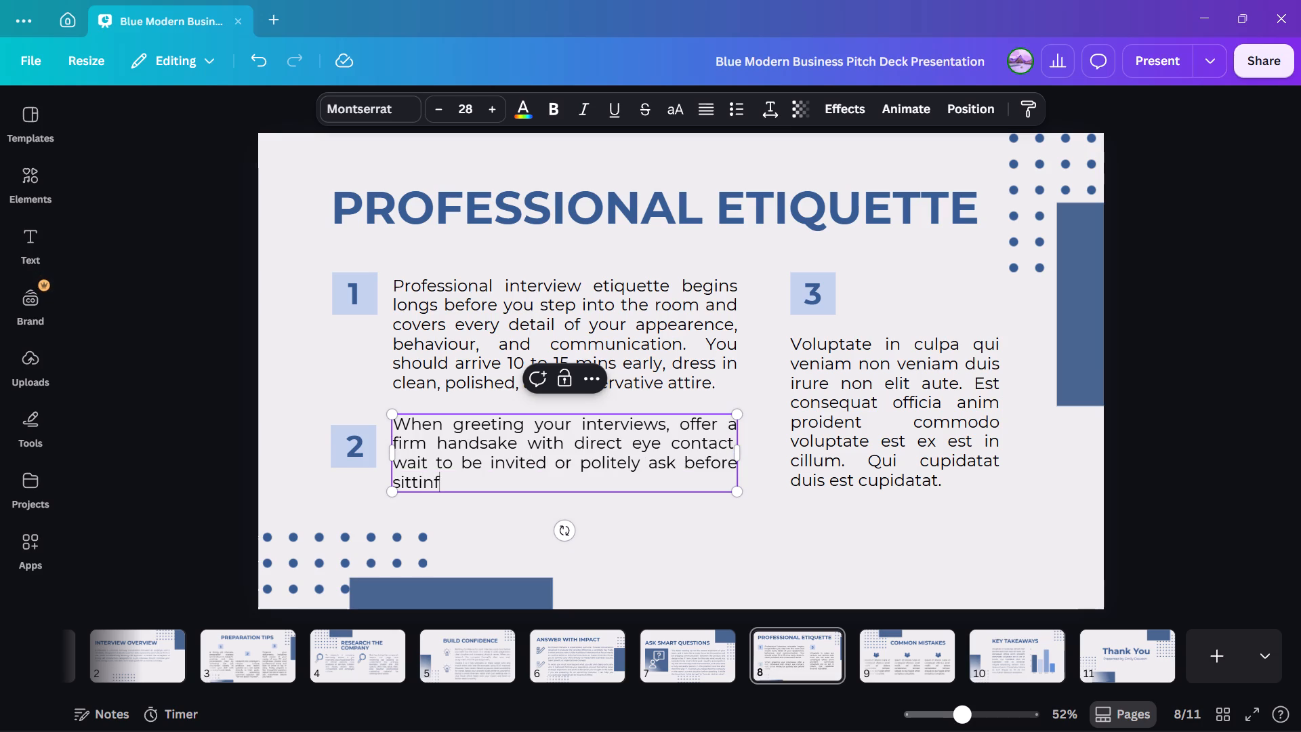
key(BackSpace)
text(g)
key(space)
text(do)
text(wn)
key(space)
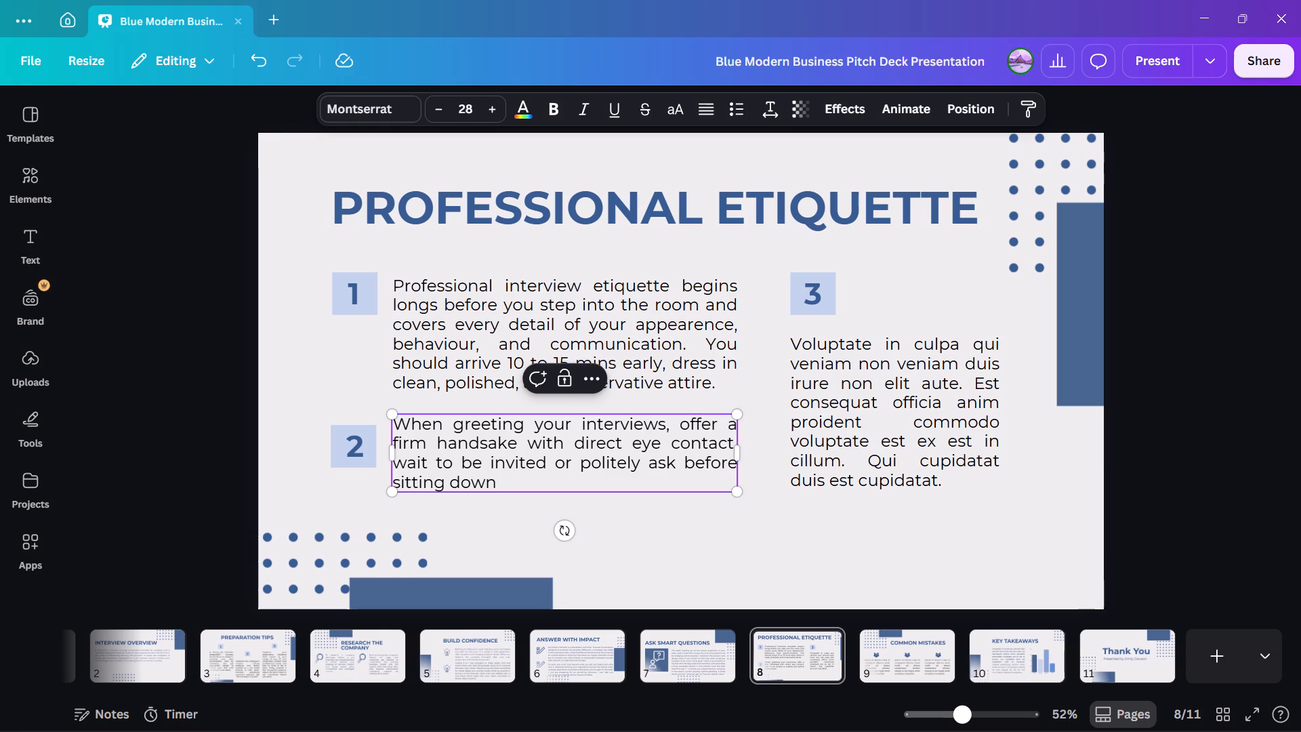
Extend the point 2 sentence with "and maintain upright, confident posture".
text(and maintain u)
text(pr)
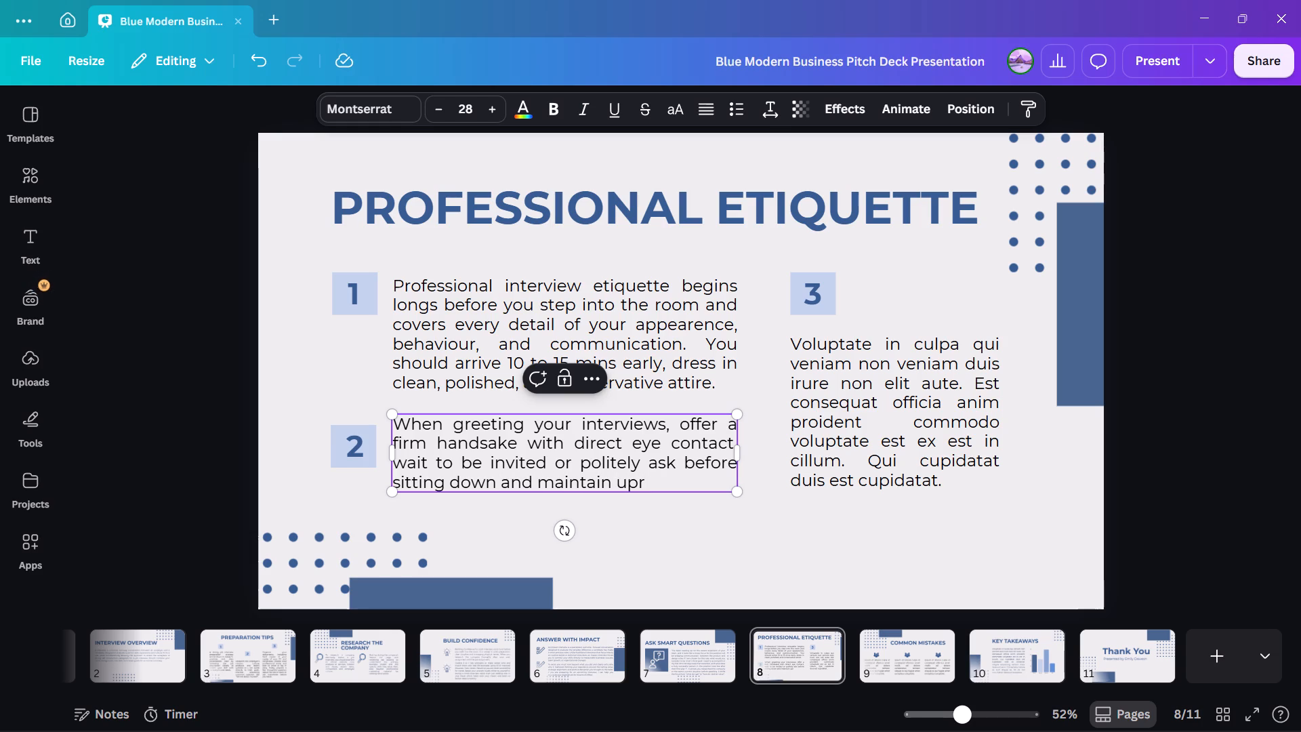
text(ight)
key(space)
key(BackSpace)
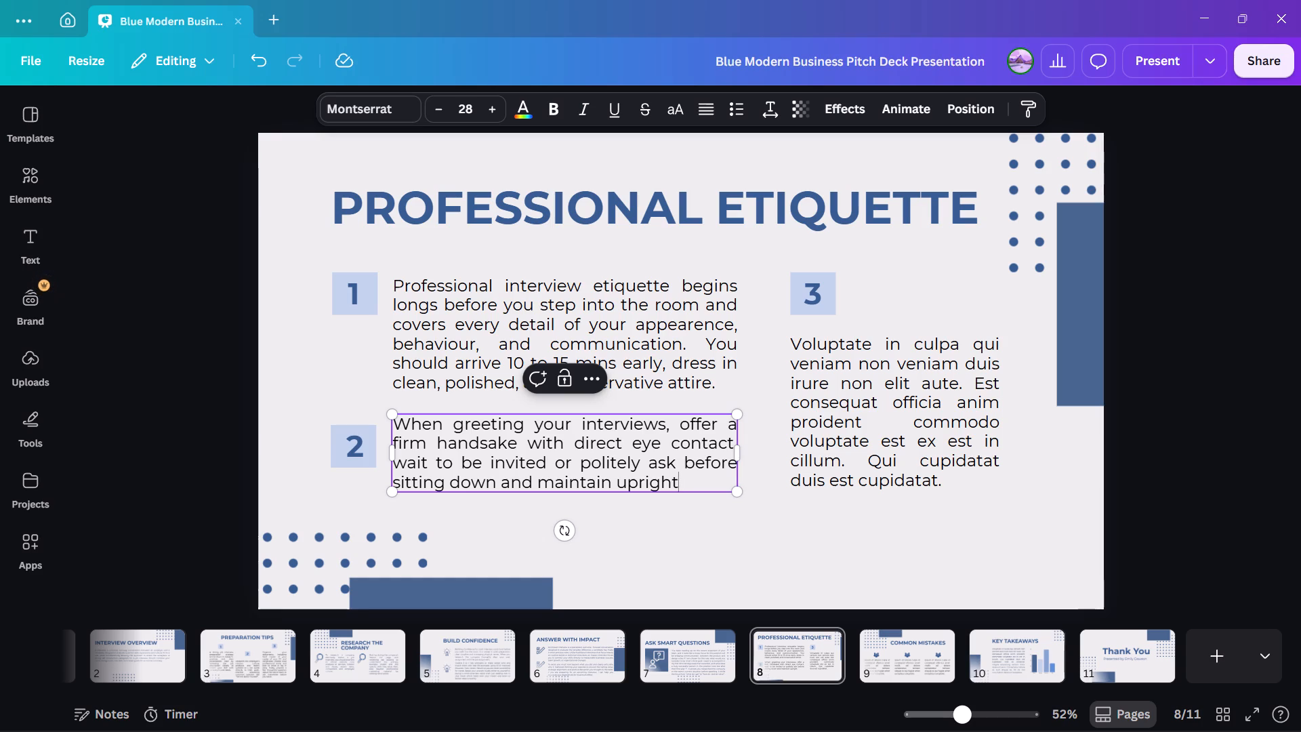
text(,)
key(space)
text(confident)
key(space)
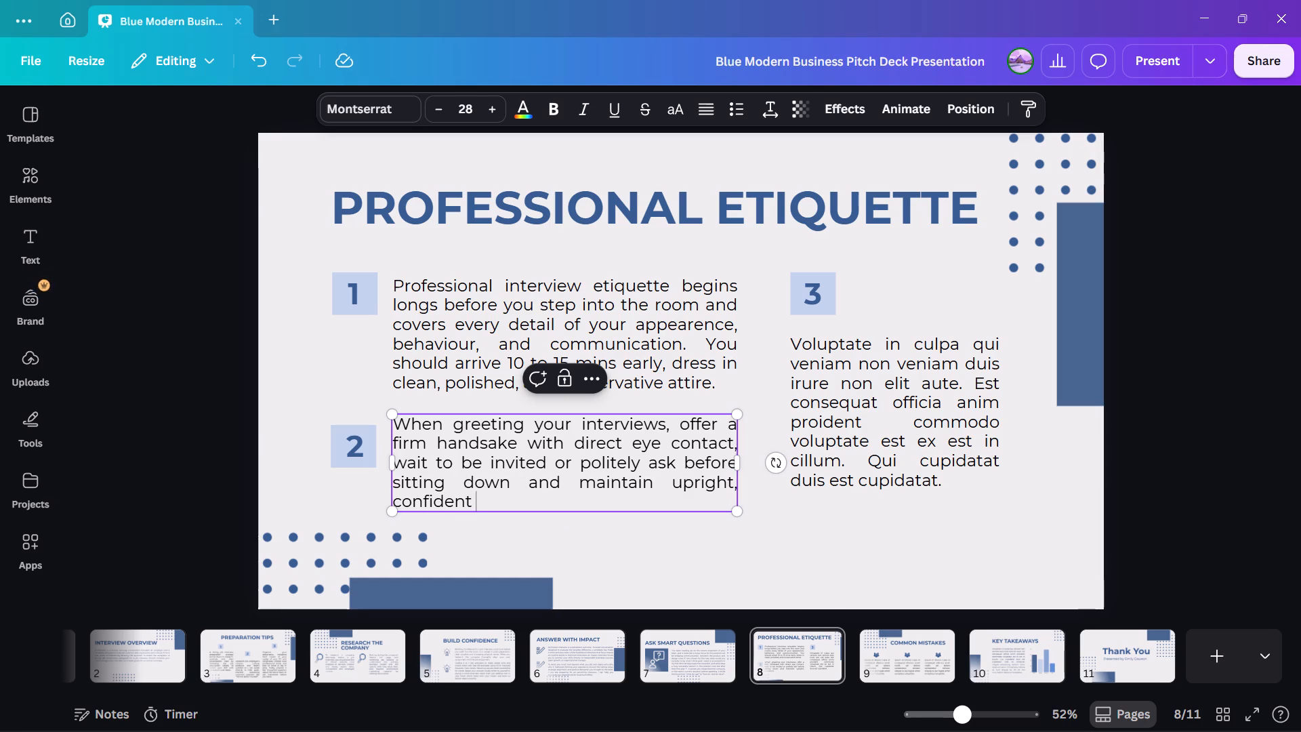
text(posture)
key(space)
Finish the point 2 paragraph with "throughout the conversation.".
text(throughout)
key(space)
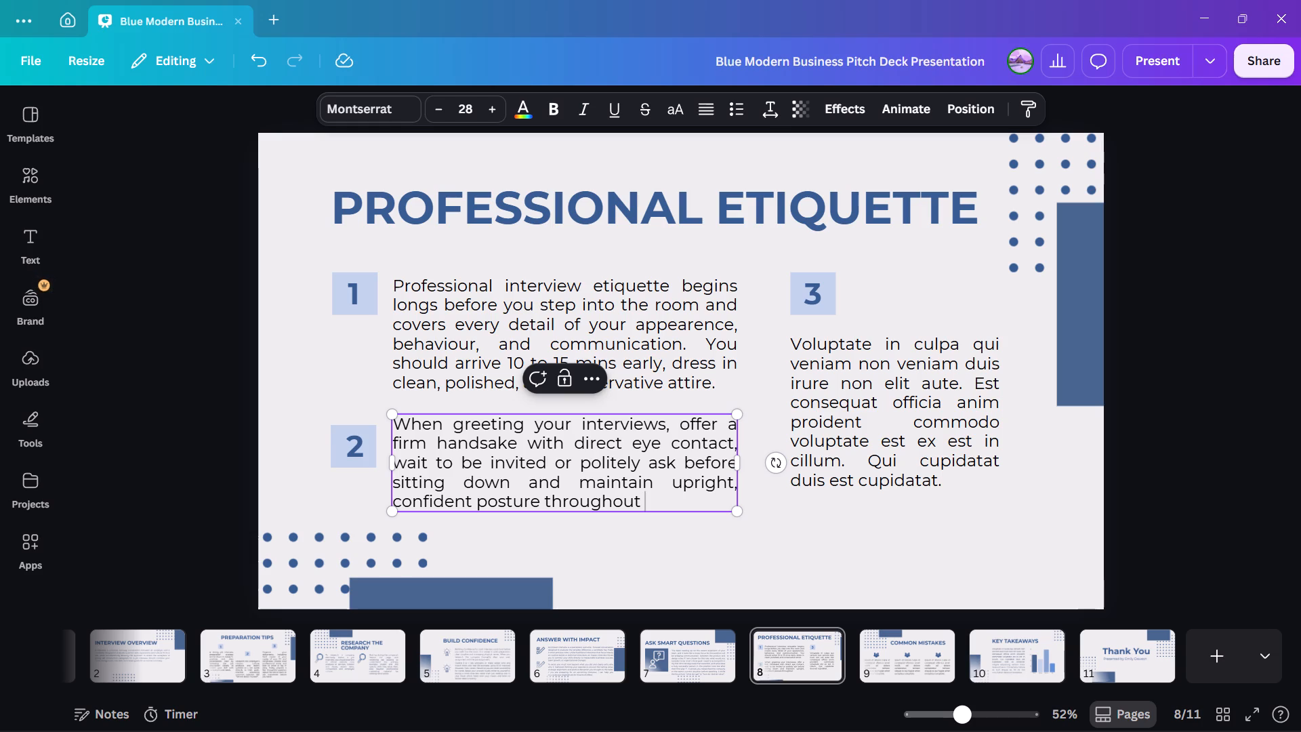
key(y)
key(BackSpace)
text(the conversation)
key(space)
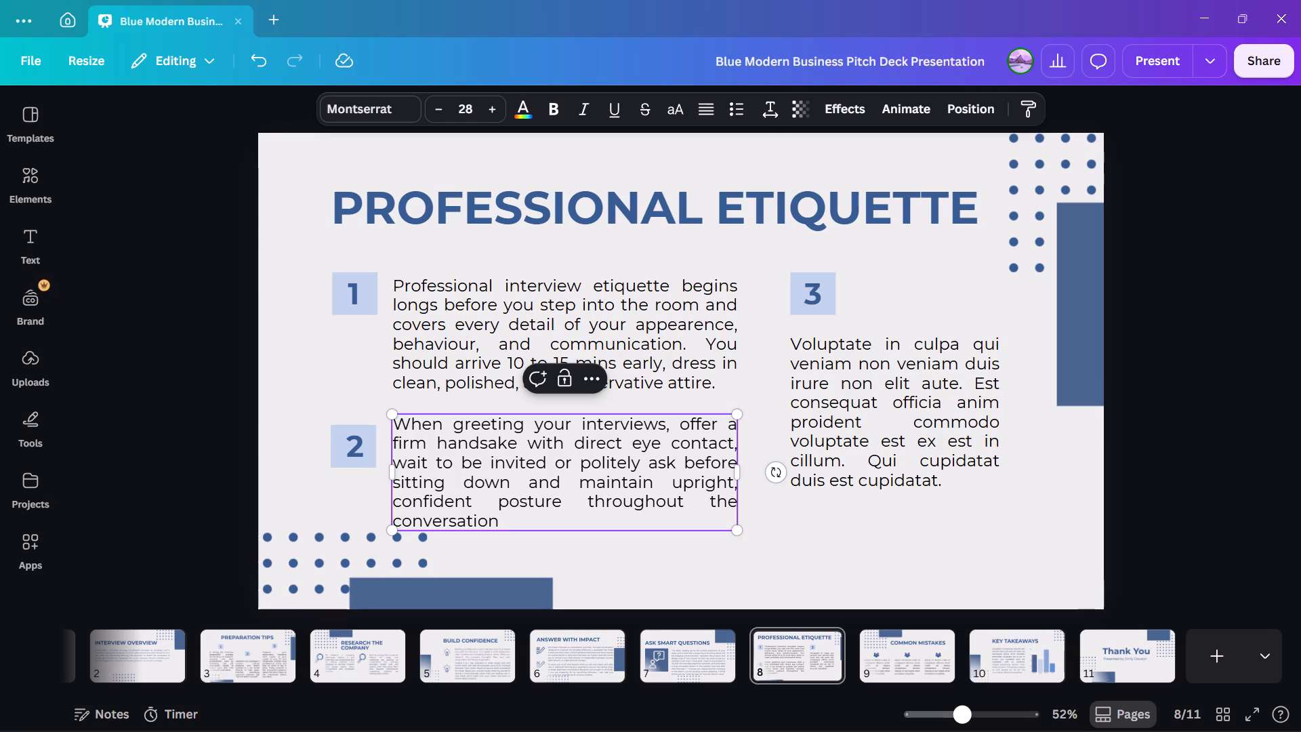
key(BackSpace)
key(period)
Replace the point 3 placeholder paragraph with "During the discussion, practice active listening".
triple_click(877, 401)
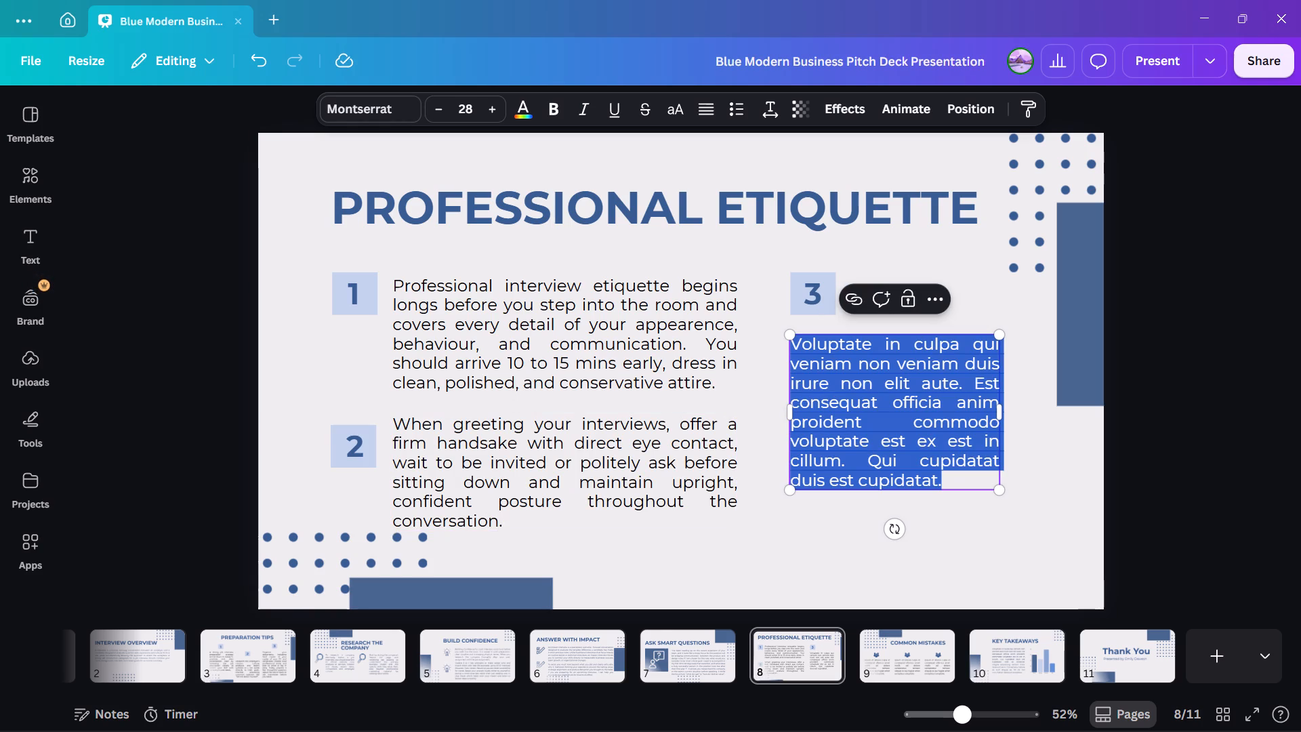
key(BackSpace)
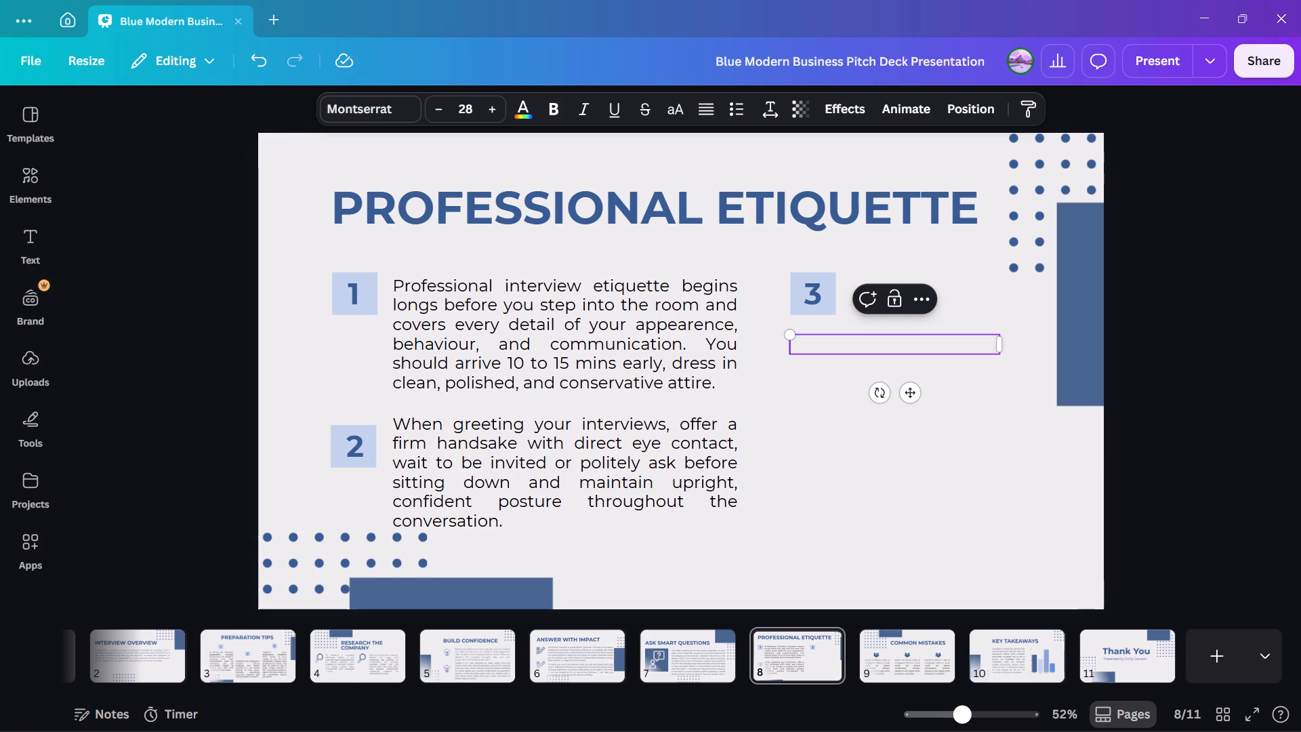
key(shift+d)
text(uring the discussion)
key(space)
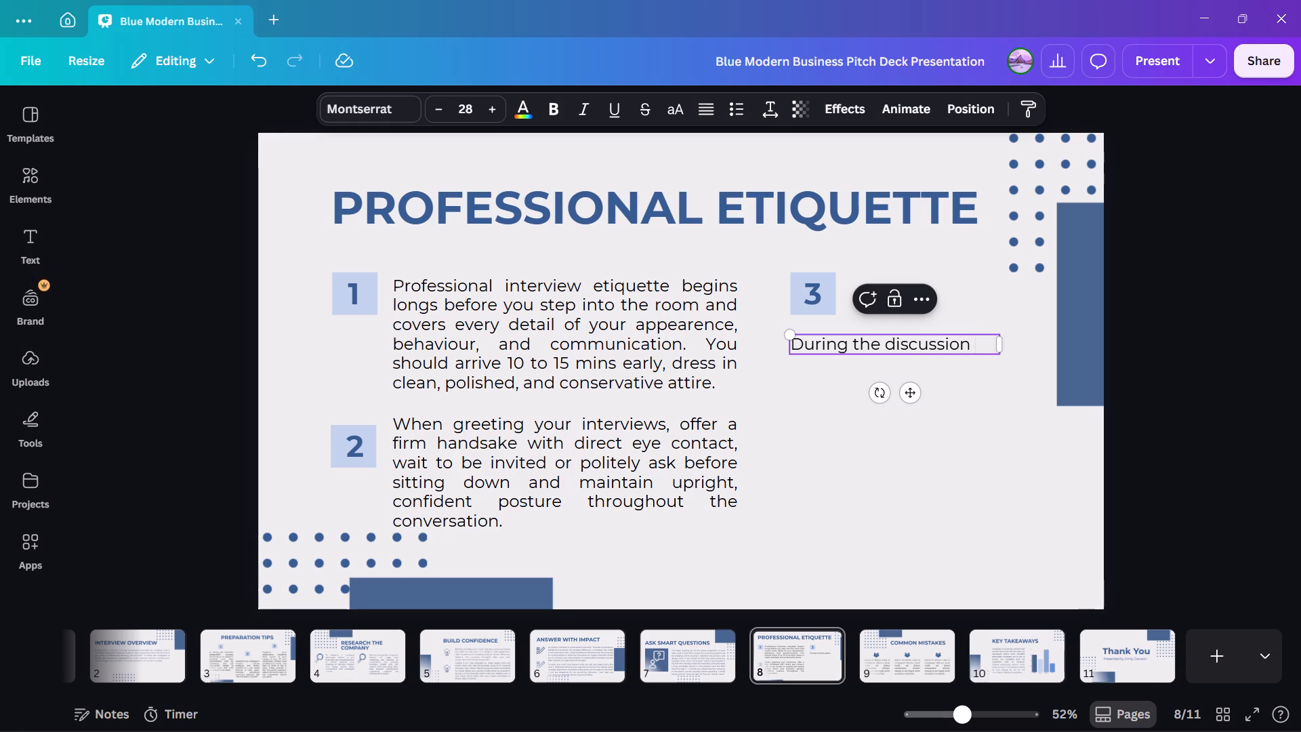
key(BackSpace)
text(,)
key(space)
text(practice)
key(space)
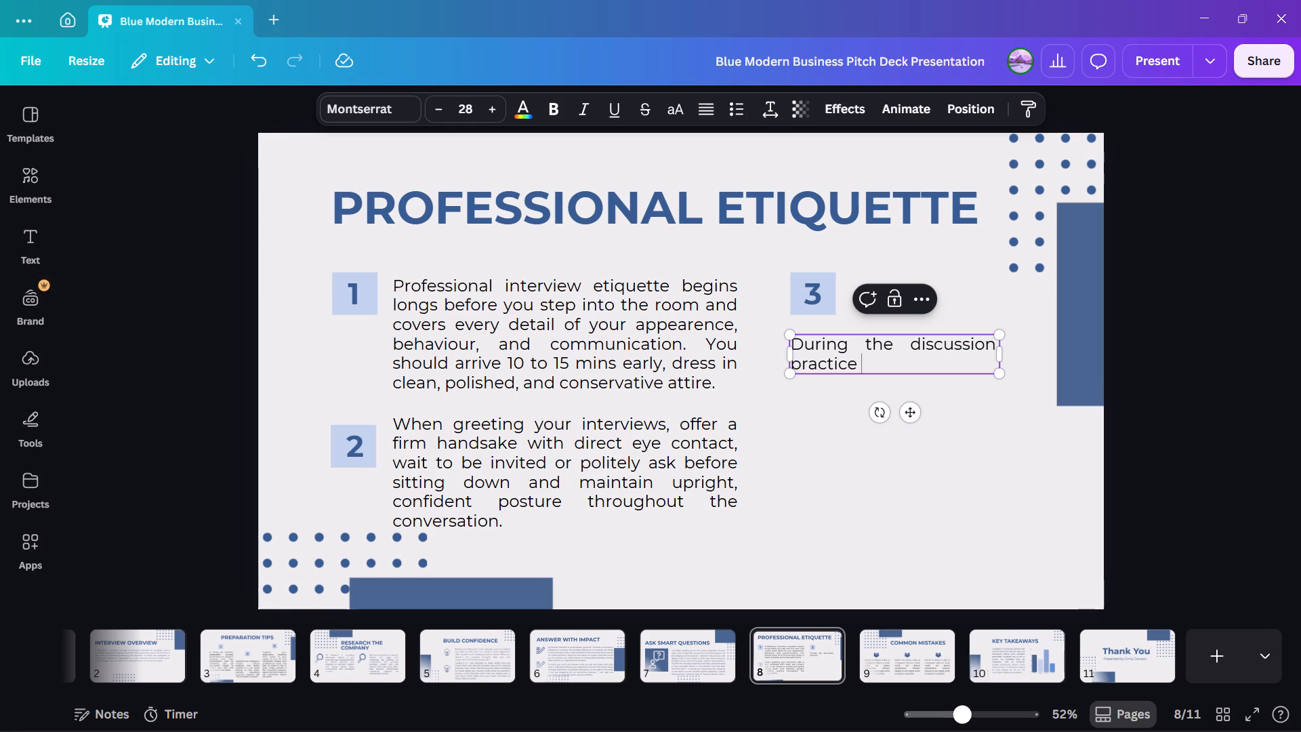
text(active listening)
key(space)
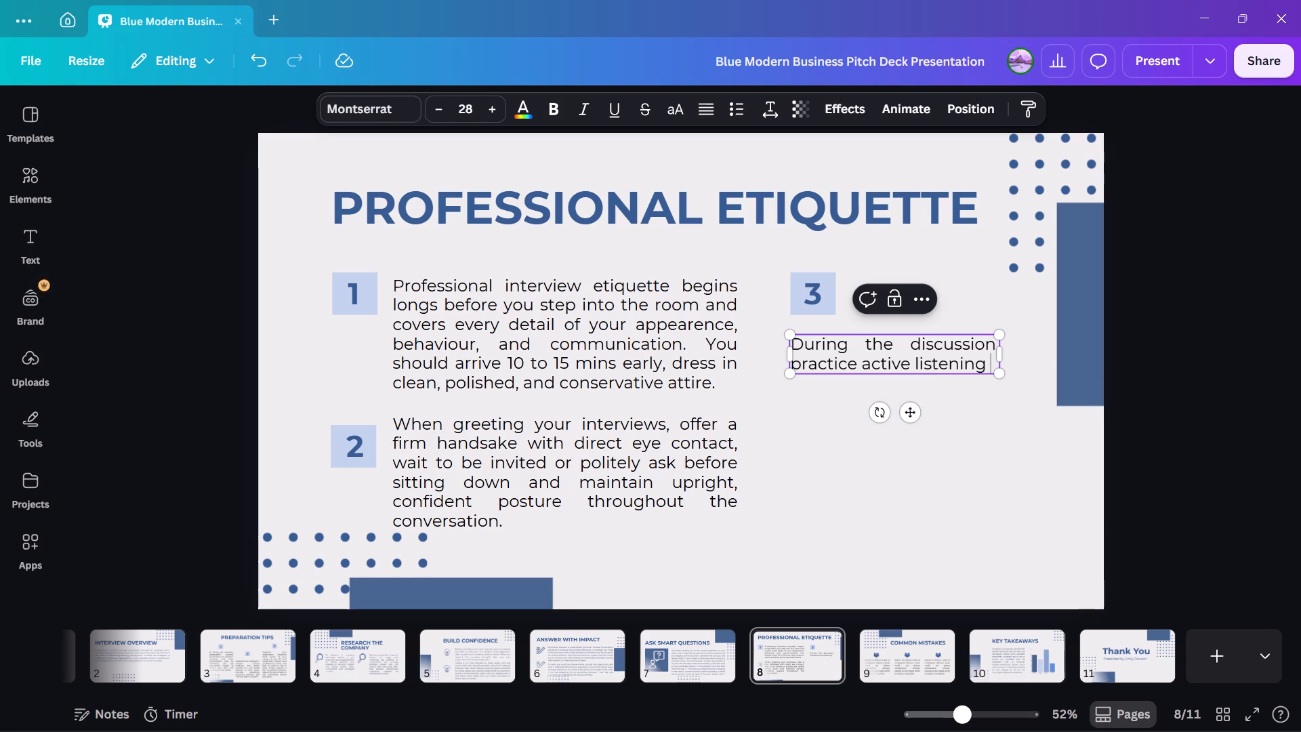
Continue the point 3 sentence with ", answer" directly after "listening".
key(BackSpace)
text(, anse)
key(BackSpace)
text(wew)
key(BackSpace)
text(rr)
key(BackSpace)
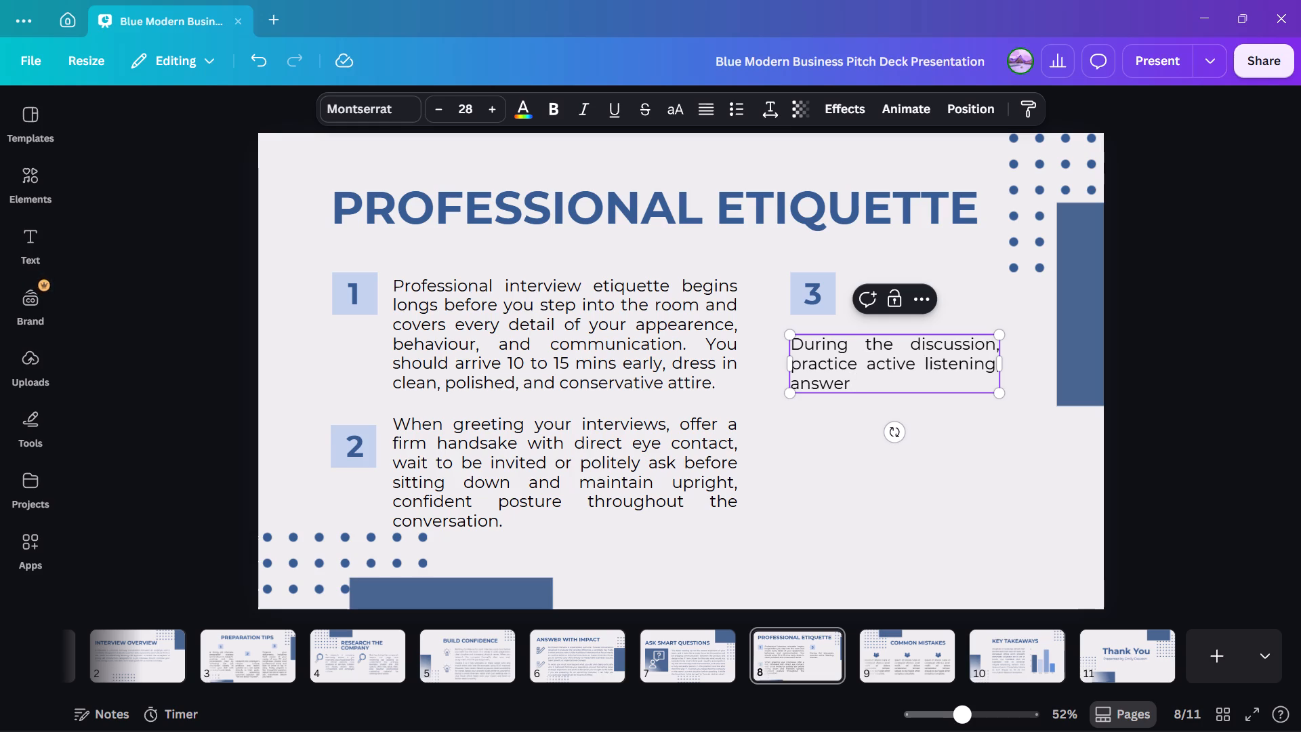
key(space)
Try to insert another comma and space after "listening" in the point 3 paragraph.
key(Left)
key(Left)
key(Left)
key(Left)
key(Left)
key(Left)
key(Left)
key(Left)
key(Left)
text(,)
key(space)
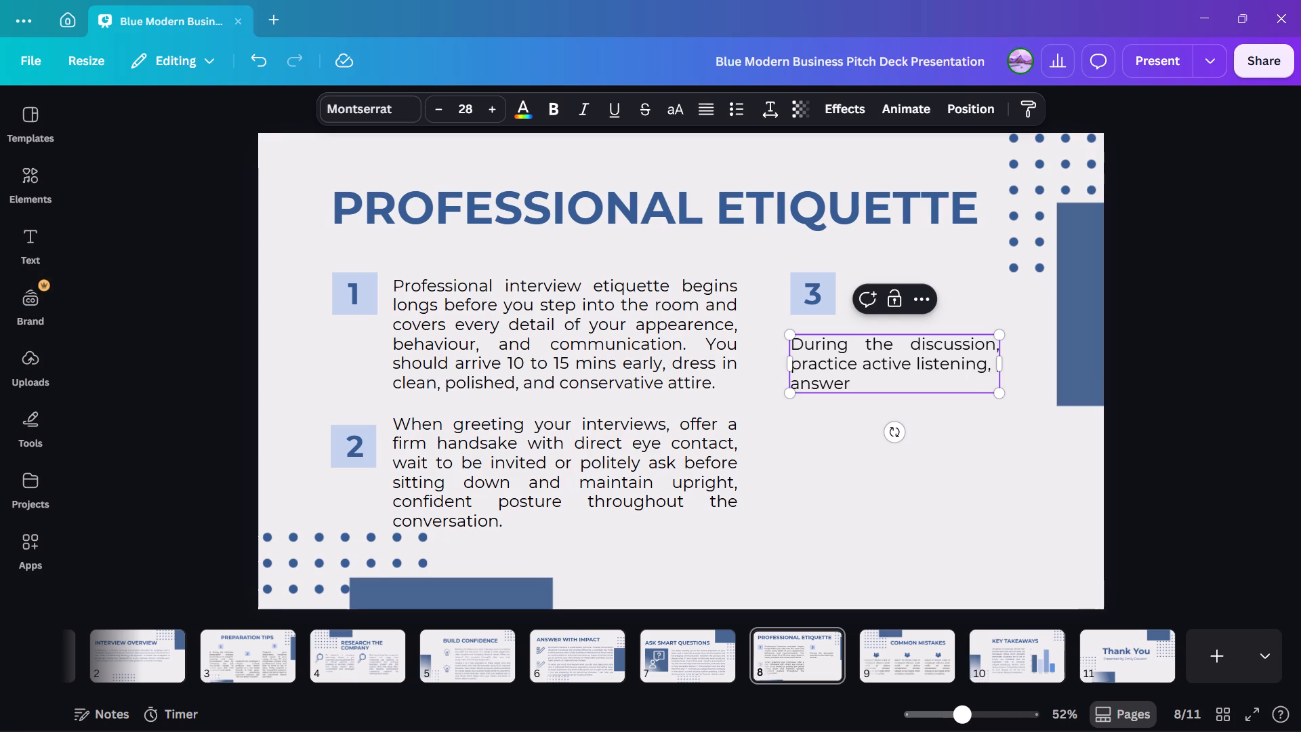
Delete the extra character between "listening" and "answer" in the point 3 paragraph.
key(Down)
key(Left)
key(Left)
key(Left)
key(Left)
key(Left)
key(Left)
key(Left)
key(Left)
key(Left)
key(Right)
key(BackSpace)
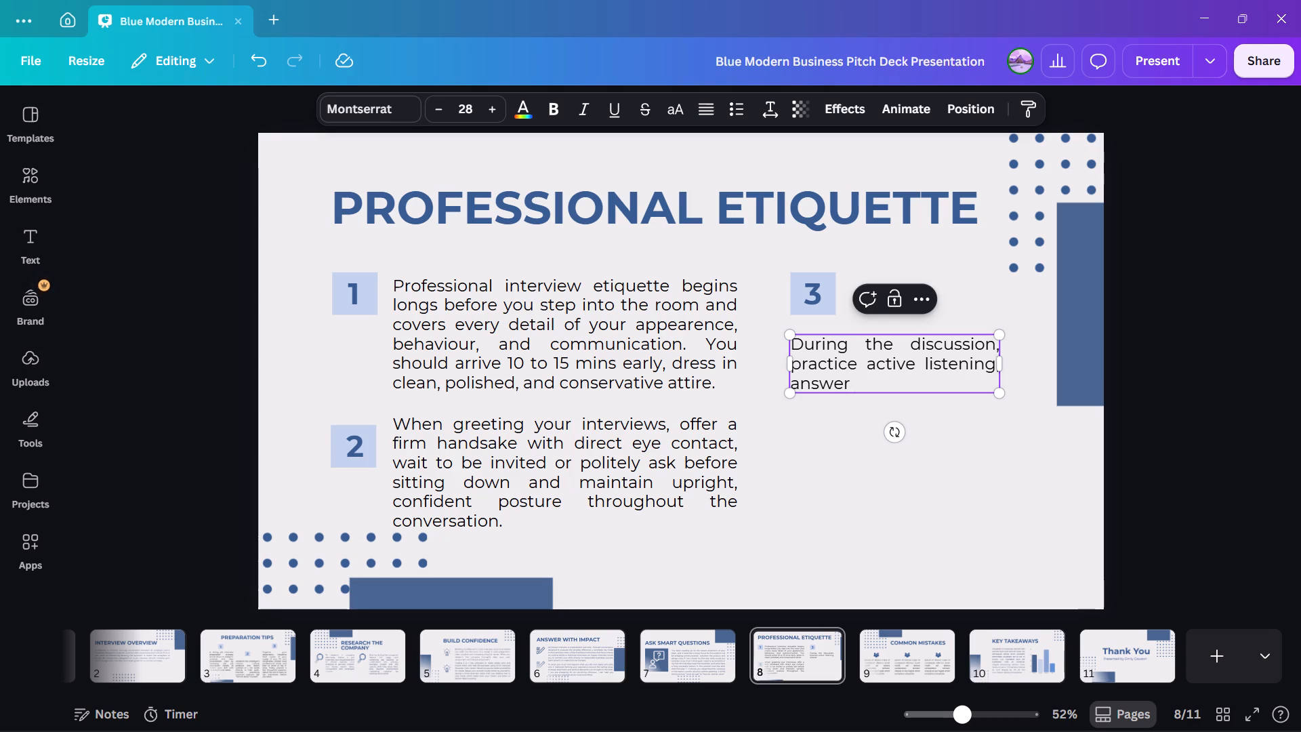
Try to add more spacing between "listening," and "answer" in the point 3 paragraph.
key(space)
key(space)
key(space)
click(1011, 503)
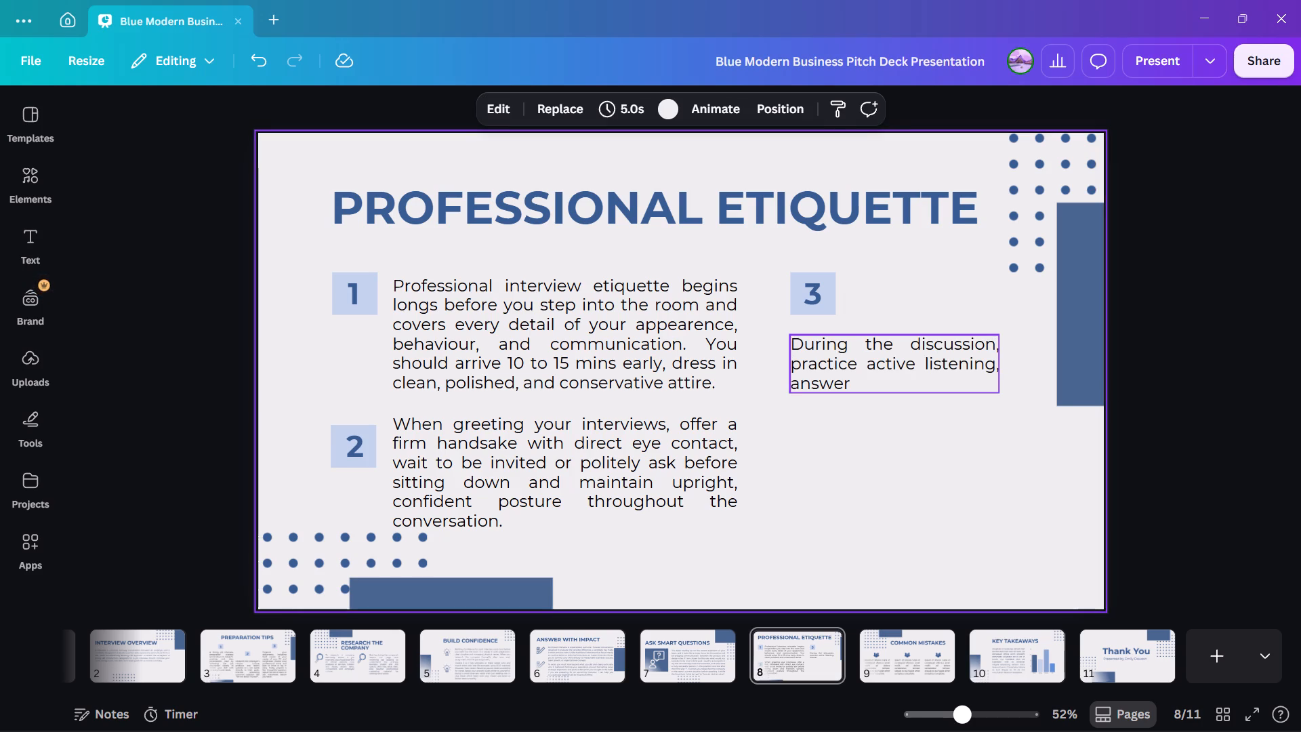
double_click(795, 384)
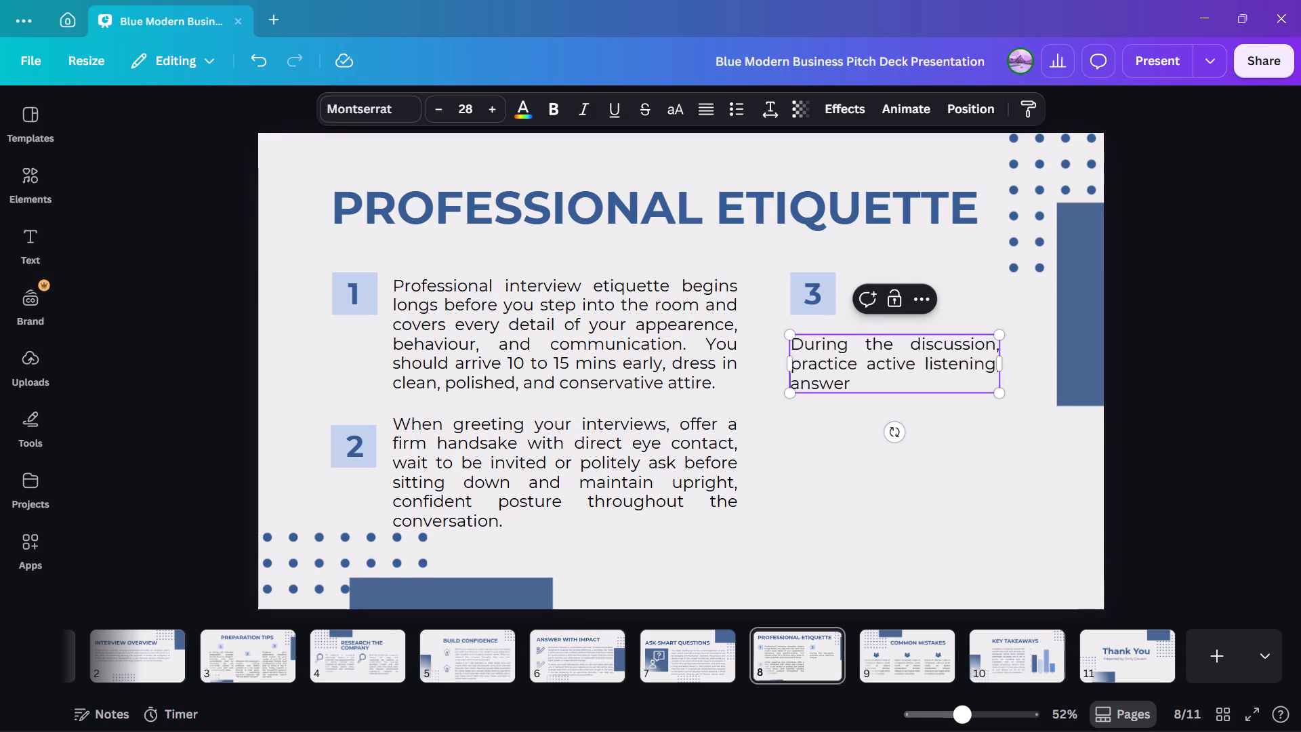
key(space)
Continue the point 3 sentence after "answer" with "question clearly and concisely".
key(Right)
key(Right)
key(Right)
key(Right)
key(Right)
key(Right)
key(Right)
text(question clear)
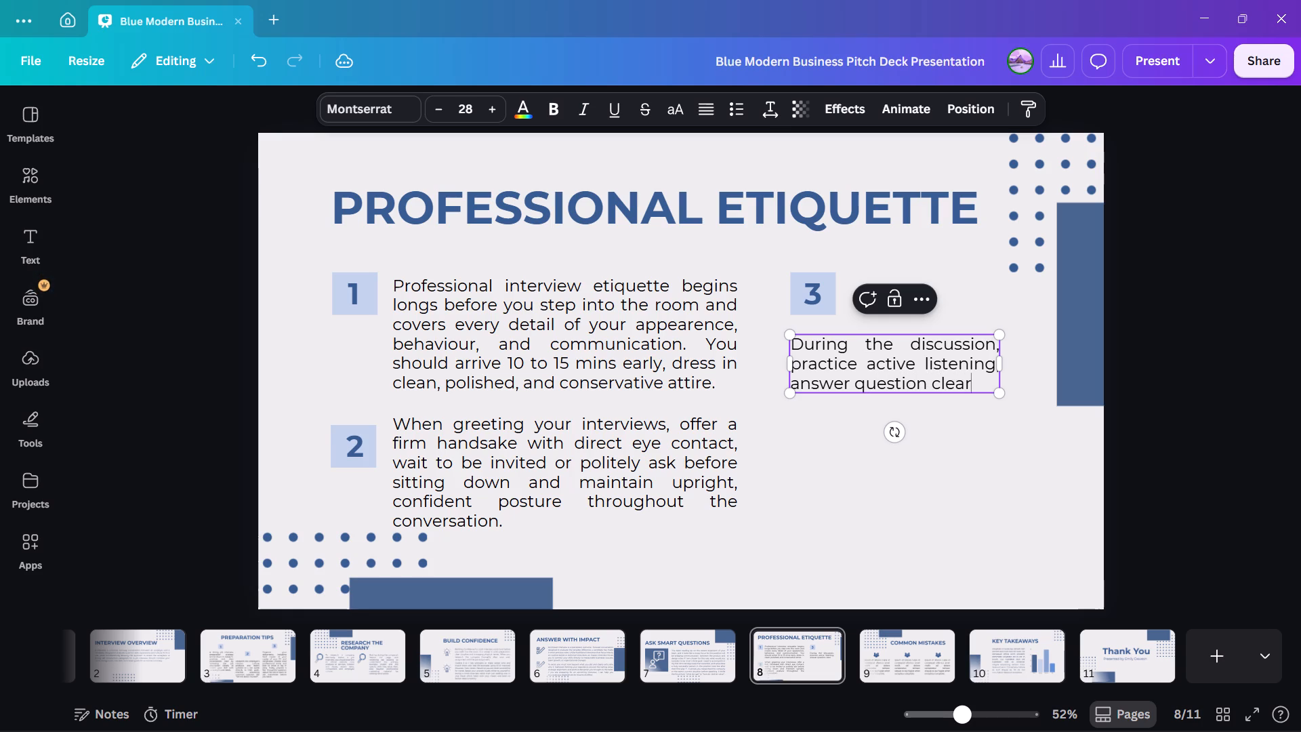
text(ly)
key(space)
text(and concisely)
key(space)
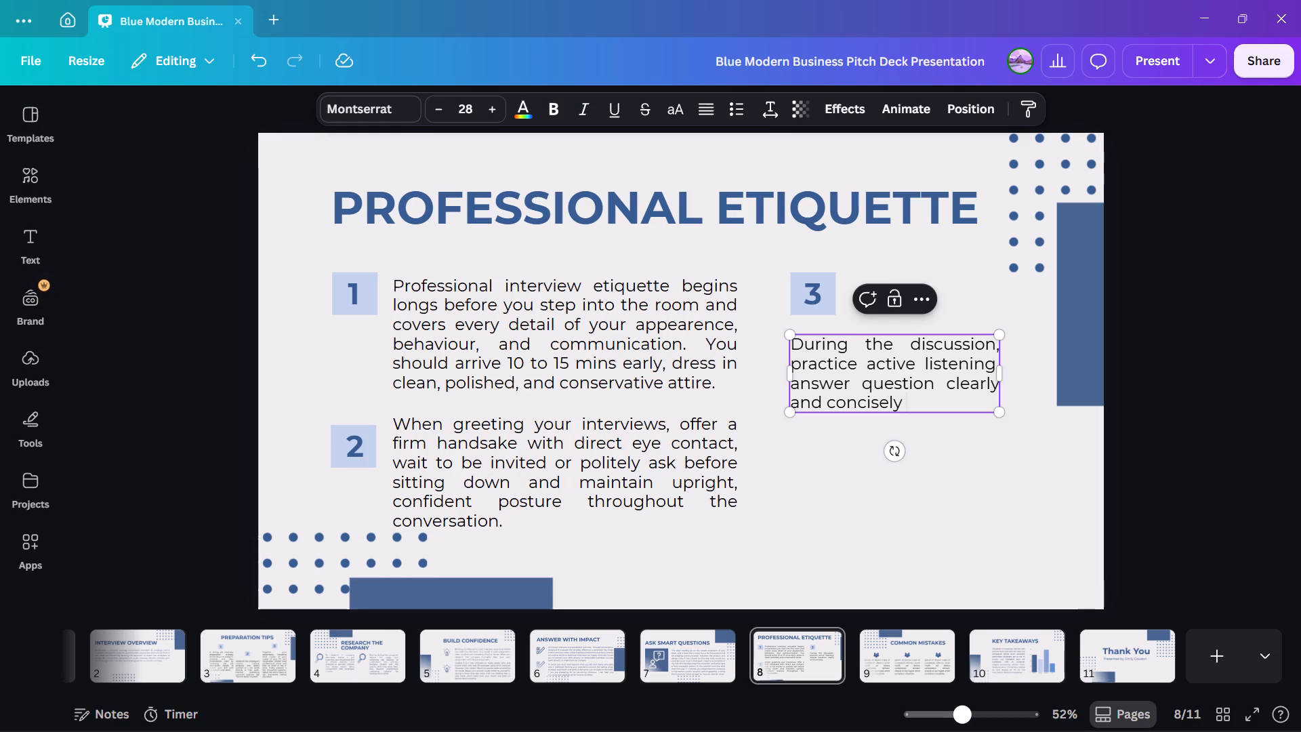
Extend the point 3 sentence with "without interrupting and keep your hands visible on the table".
text(without interr)
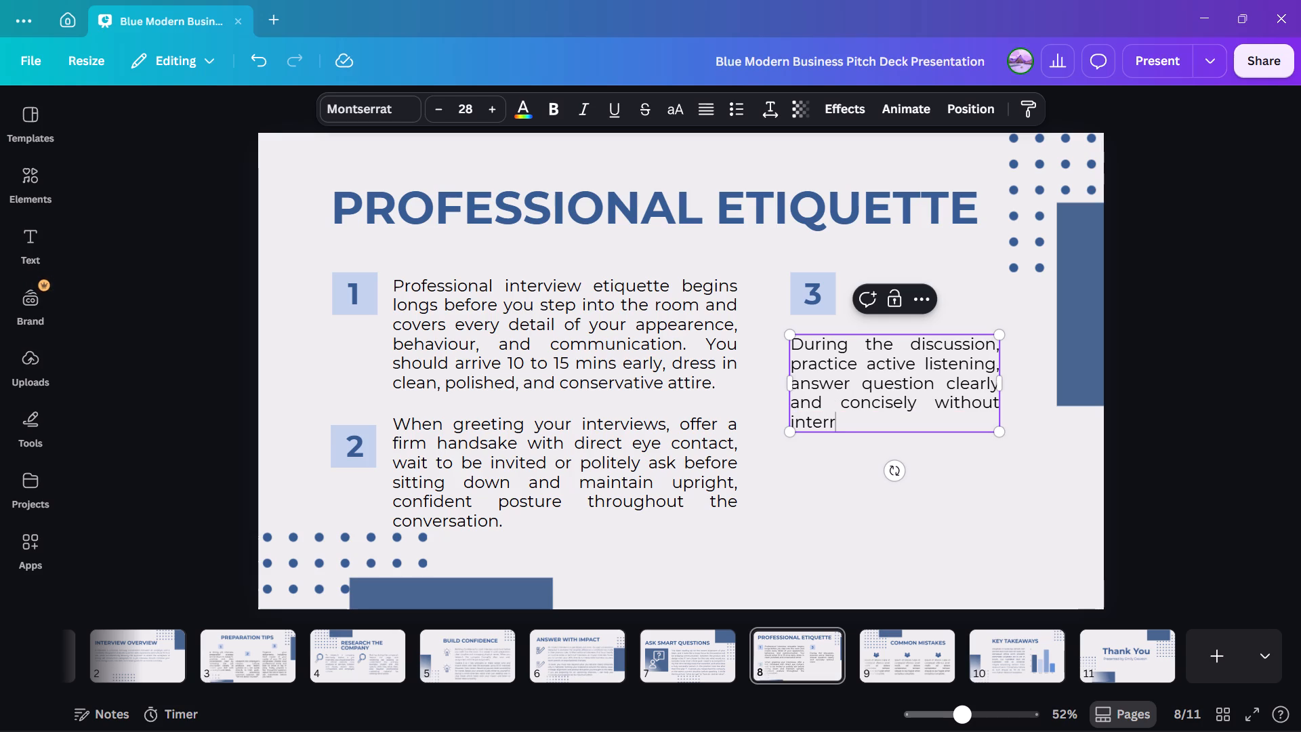
text(upting)
key(space)
text(and keep your hands)
key(space)
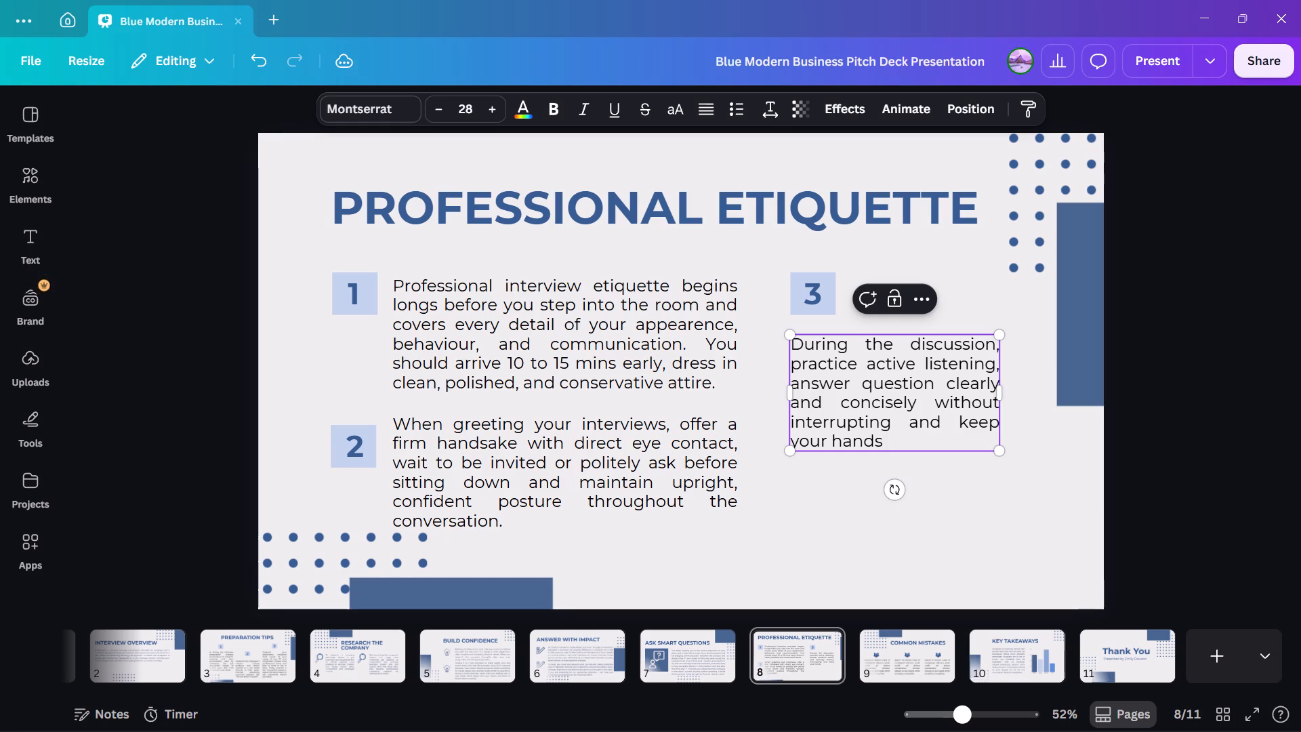
text(visible on)
key(space)
text(the table)
key(space)
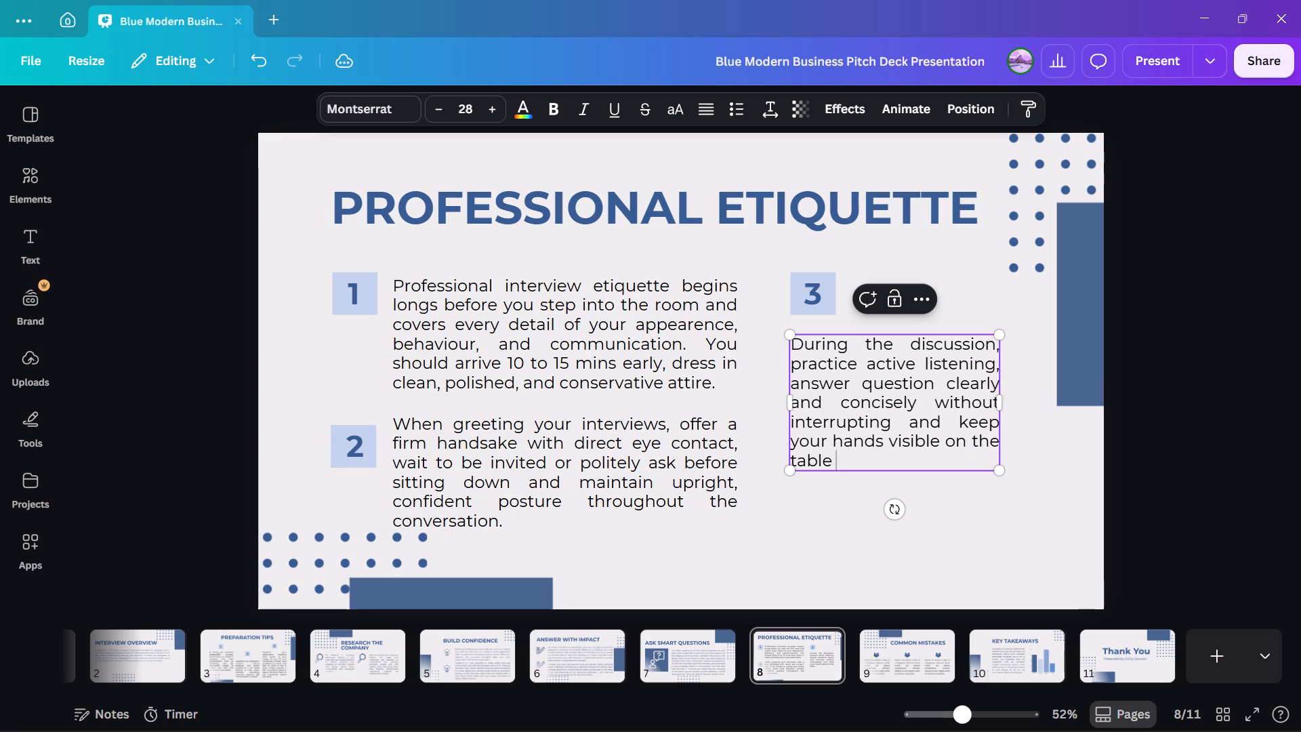
Add "rather than fidgeting" to the point 3 sentence, leaving no stray characters after it.
text(rather than)
key(space)
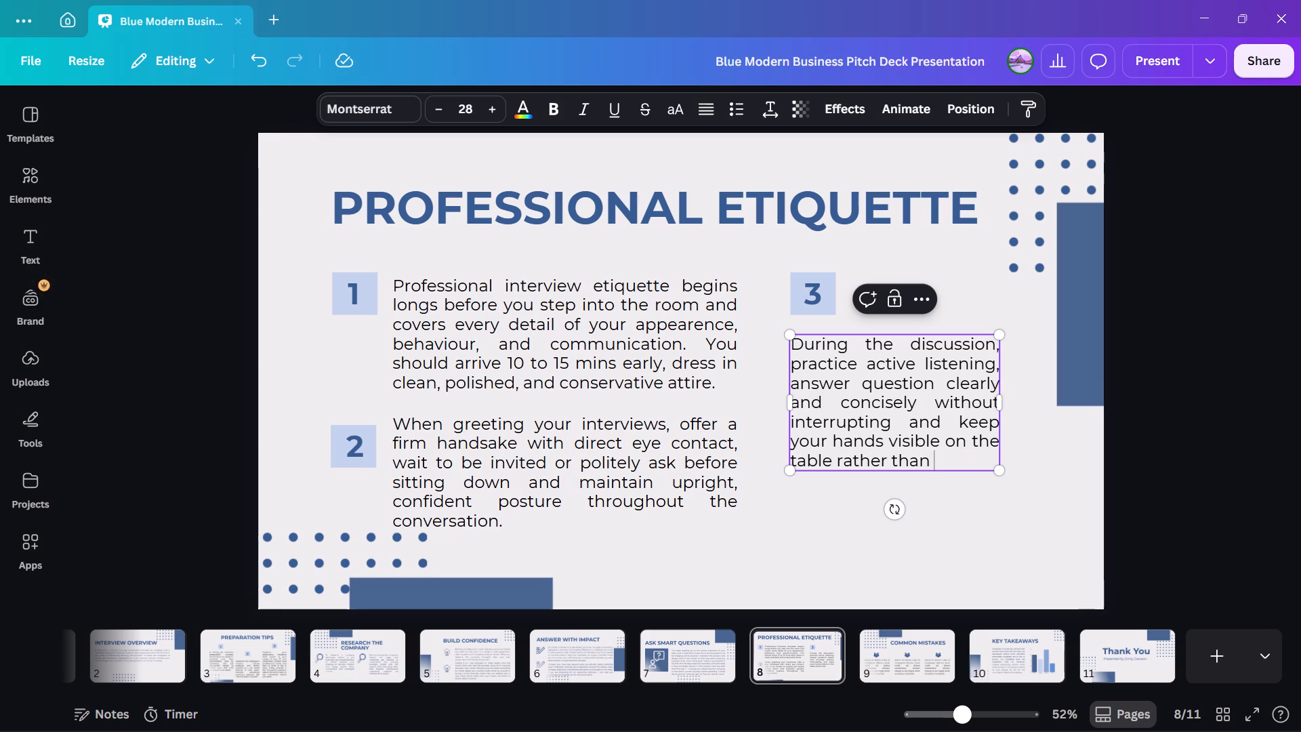
text(fidgeting)
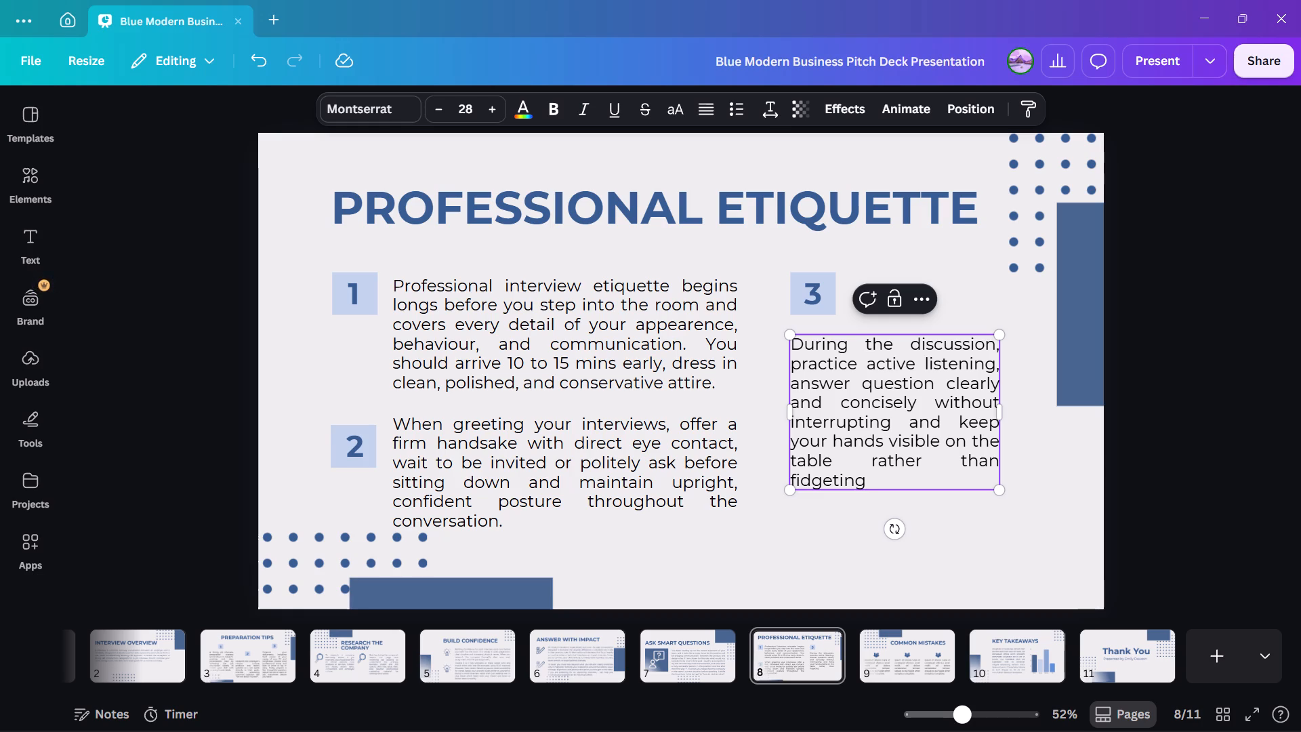
key(F8)
text(-=)
key(BackSpace)
key(BackSpace)
key(space)
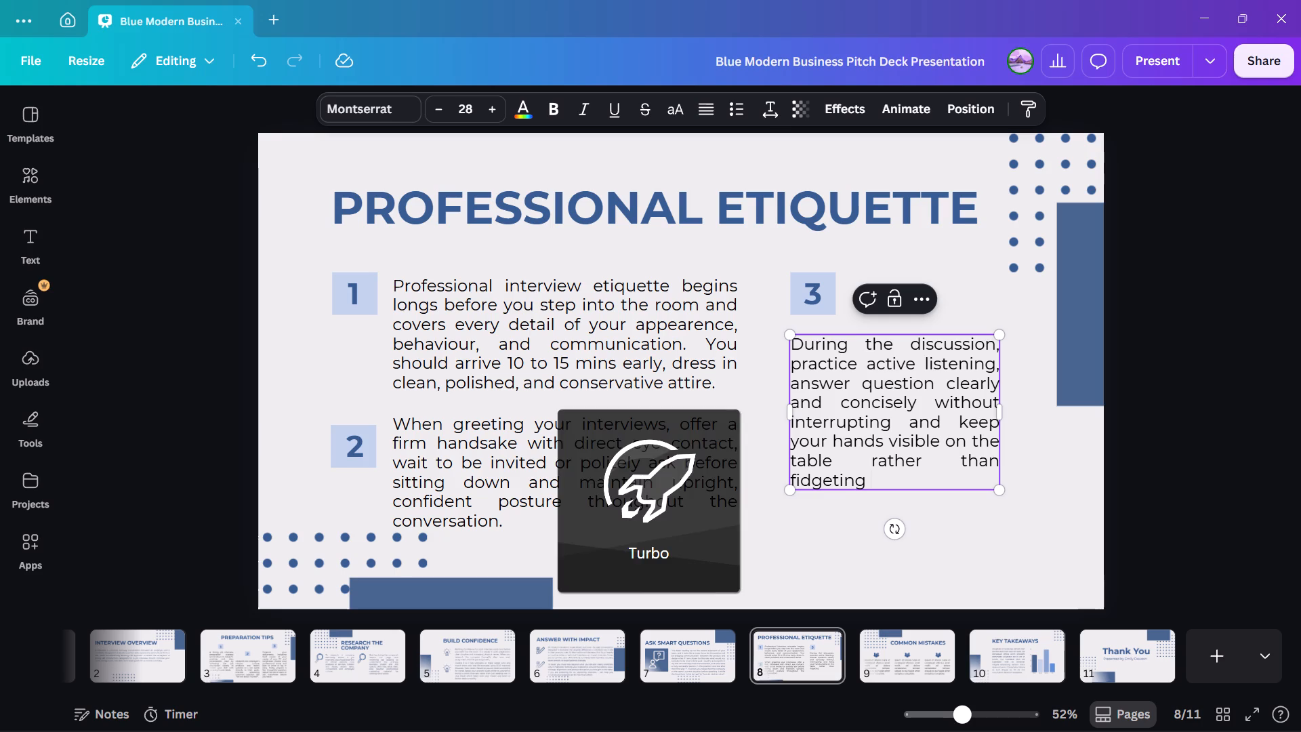
key(BackSpace)
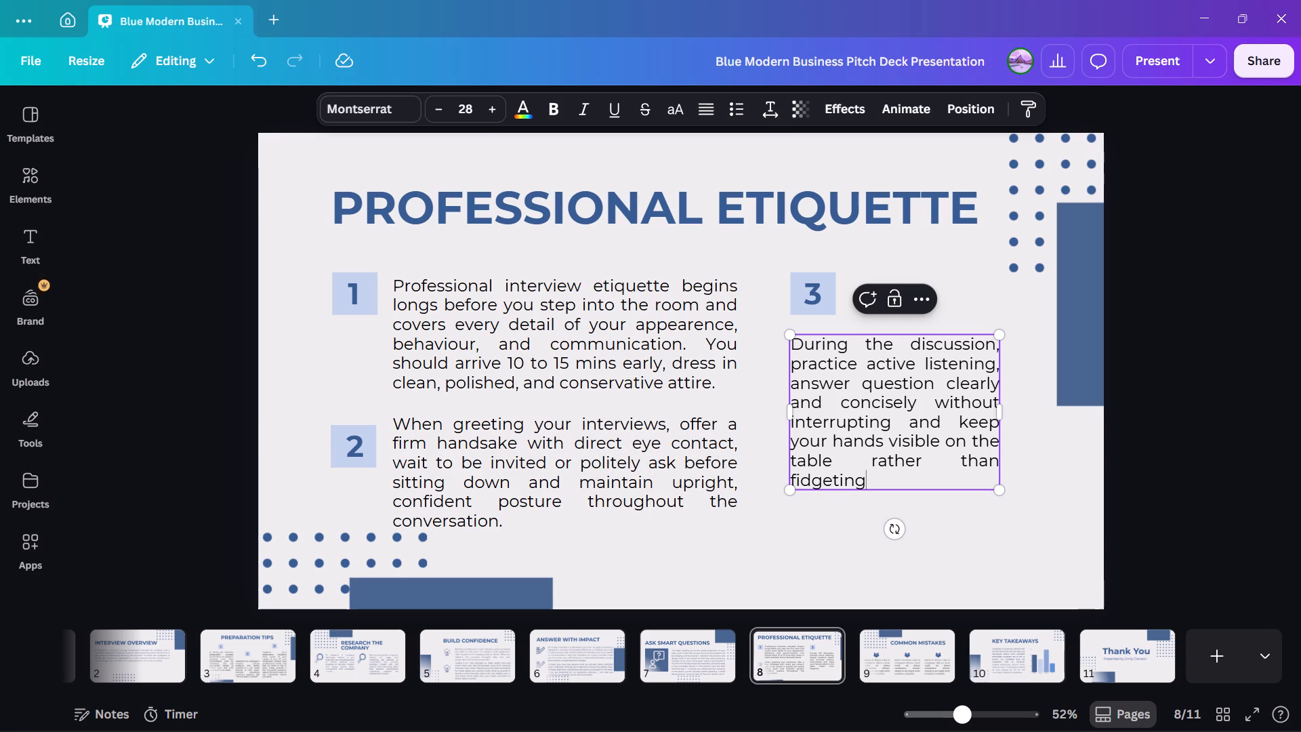
End the point 3 sentence with a period and start a new one reading "Finally, leave a lasting impression".
text(.)
key(space)
text(Finalli)
key(BackSpace)
text(y)
key(space)
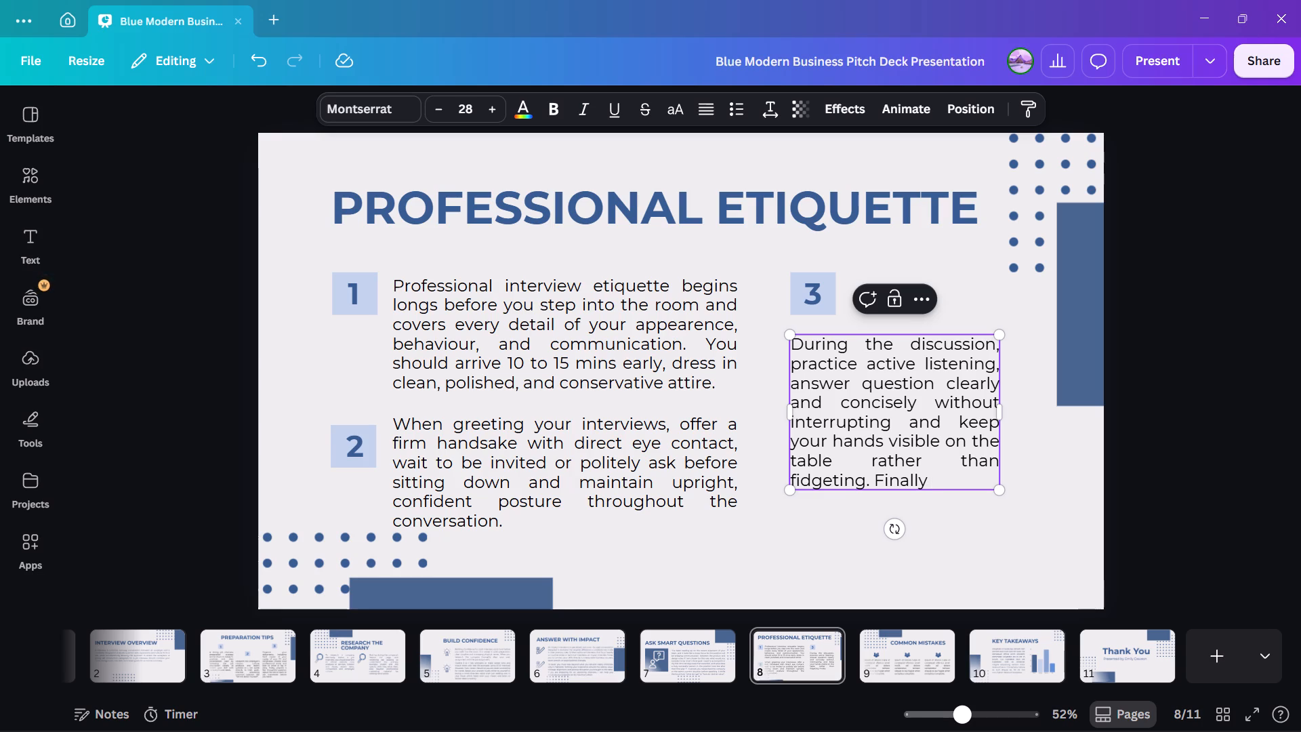
key(BackSpace)
text(, leave a)
key(space)
text(lasting impression)
key(space)
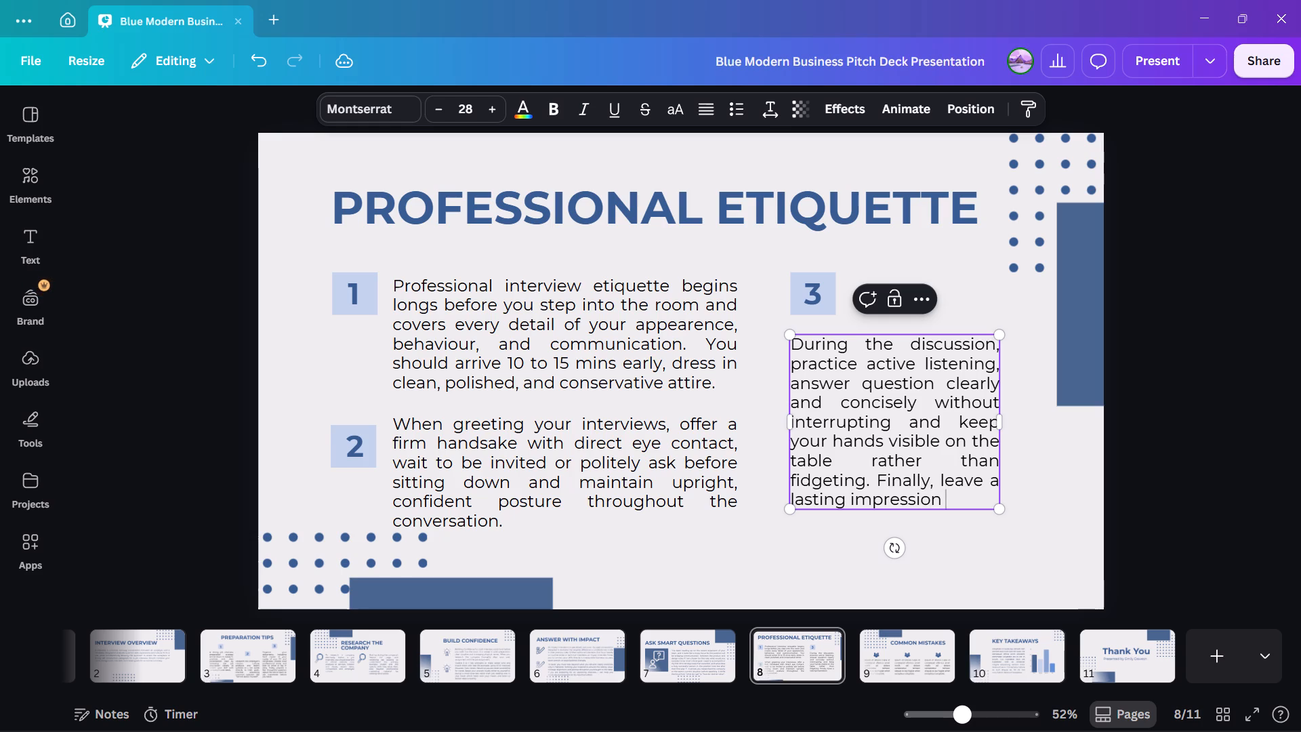
Continue the point 3 sentence with "by asking thoughtful questions about the role or team,".
text(by asking thoughtful)
key(space)
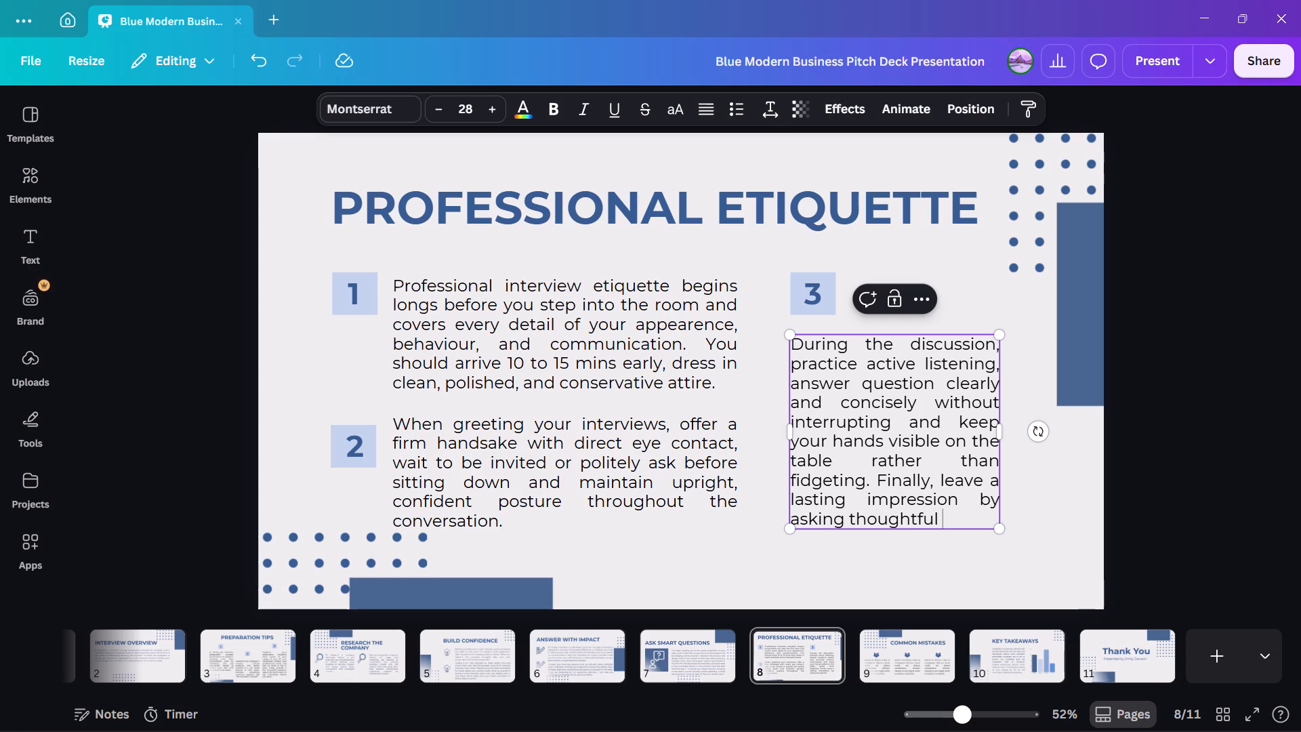
text(questions)
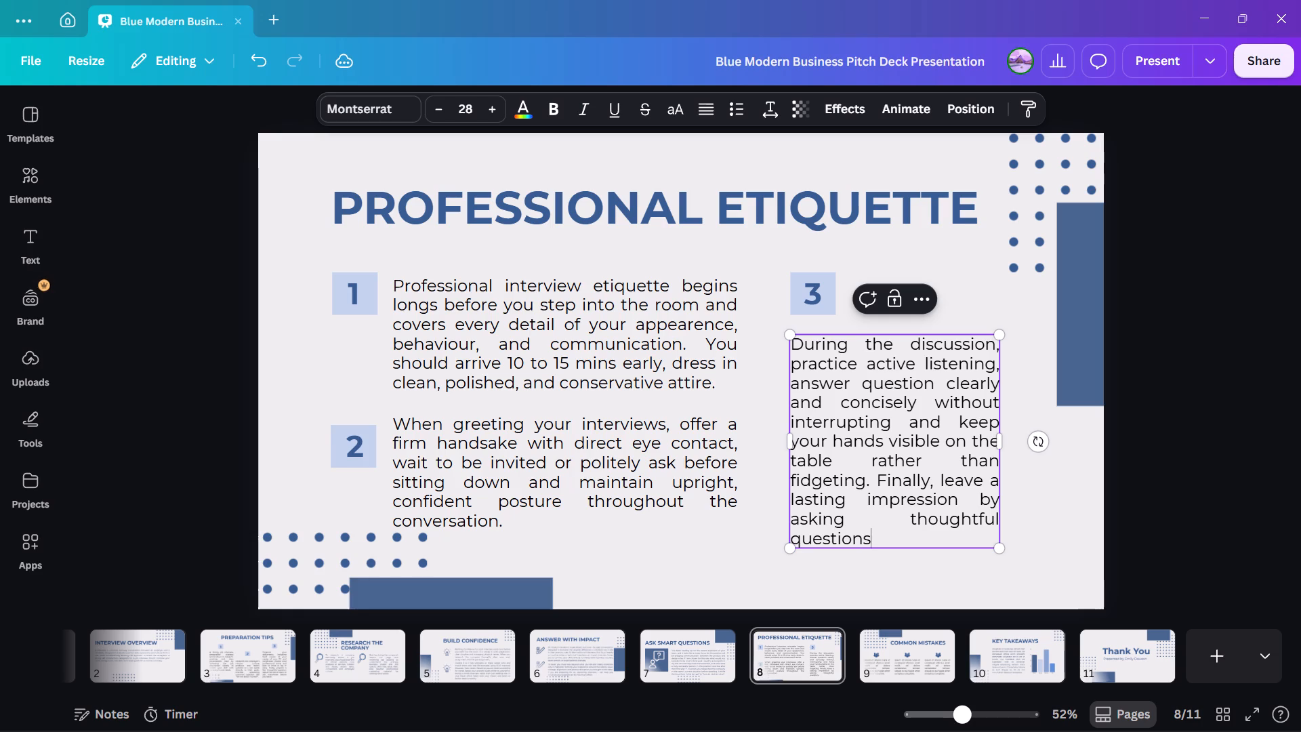
key(space)
text(ab)
text(out thr)
key(space)
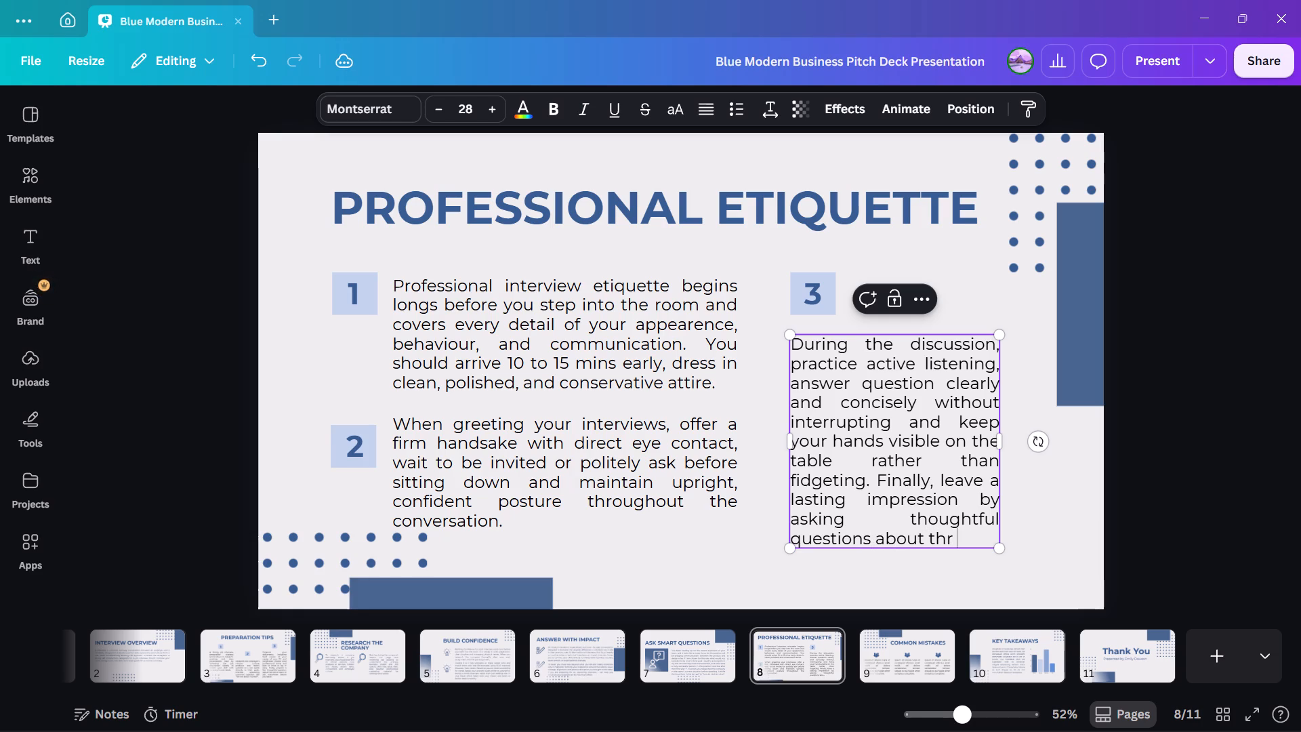
key(BackSpace)
key(BackSpace)
key(BackSpace)
text(he role)
key(space)
text(or team,)
key(space)
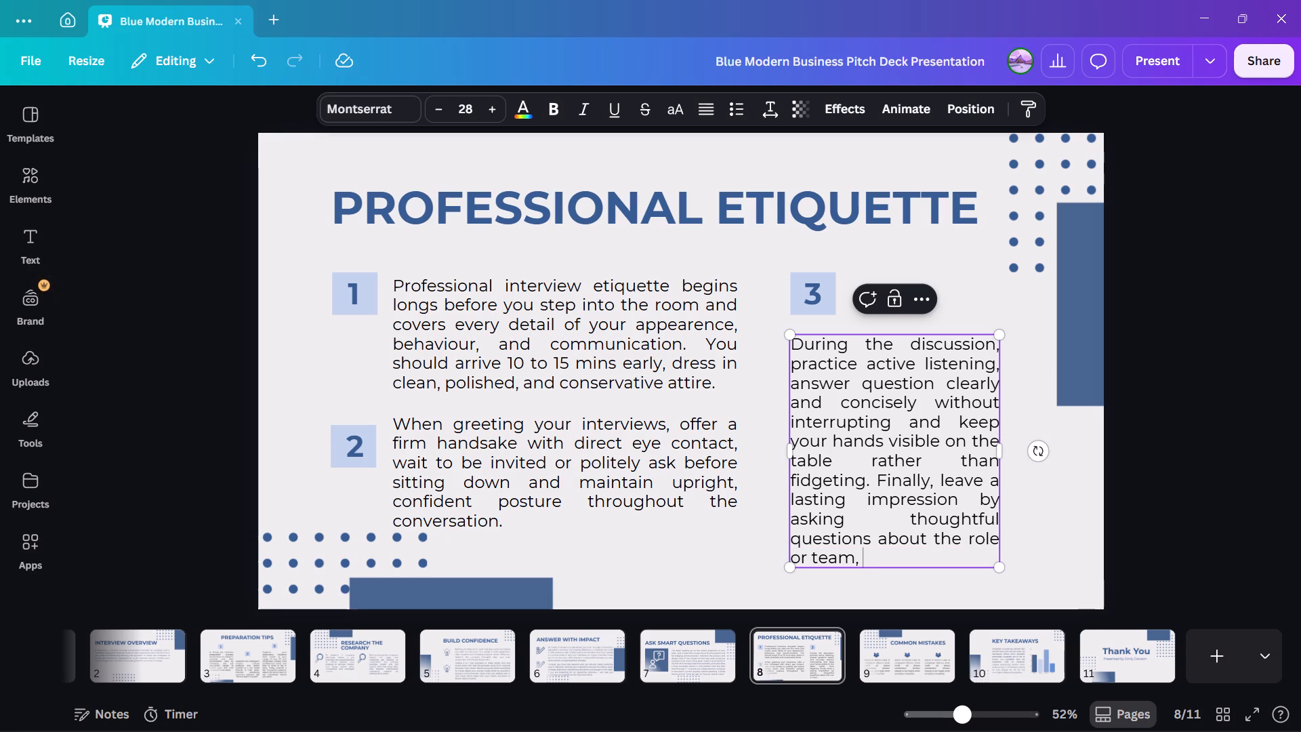
Extend the point 3 sentence with "avoid negative remarks about past employers".
text(avois)
key(space)
key(BackSpace)
key(BackSpace)
text(d negative)
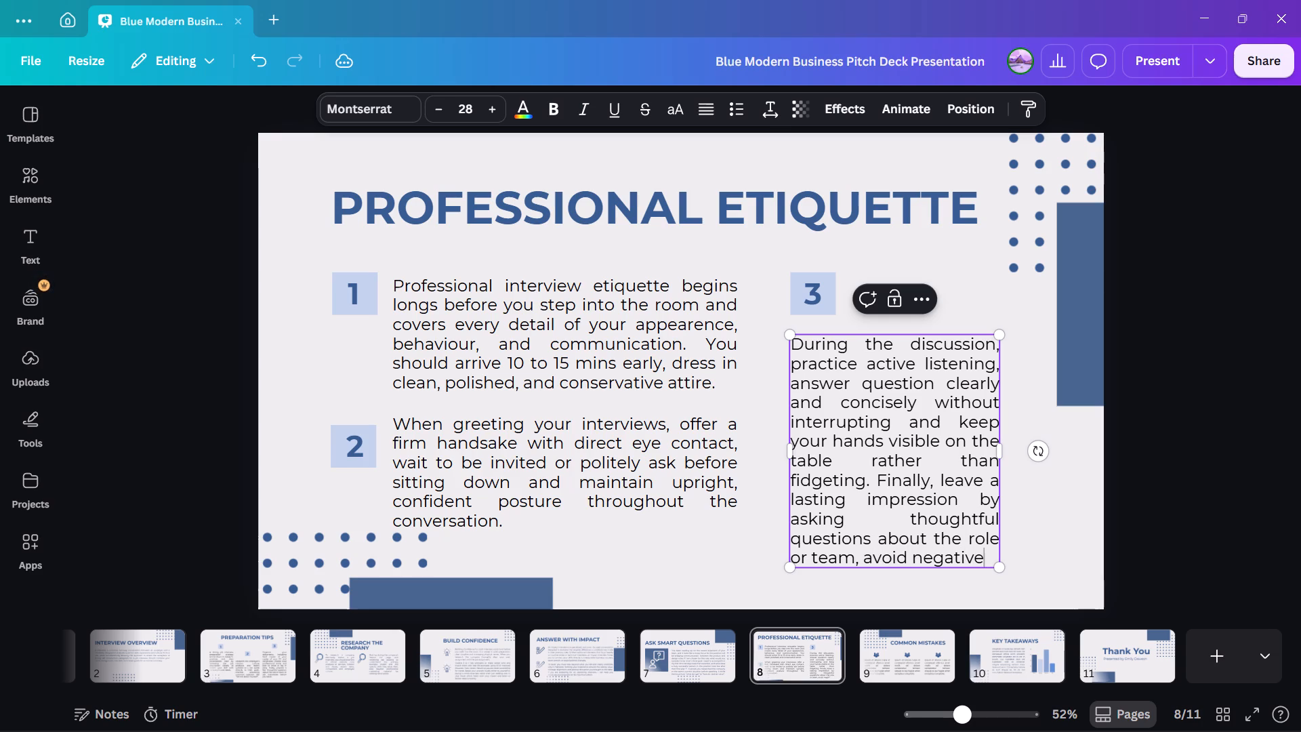
key(space)
text(remarks)
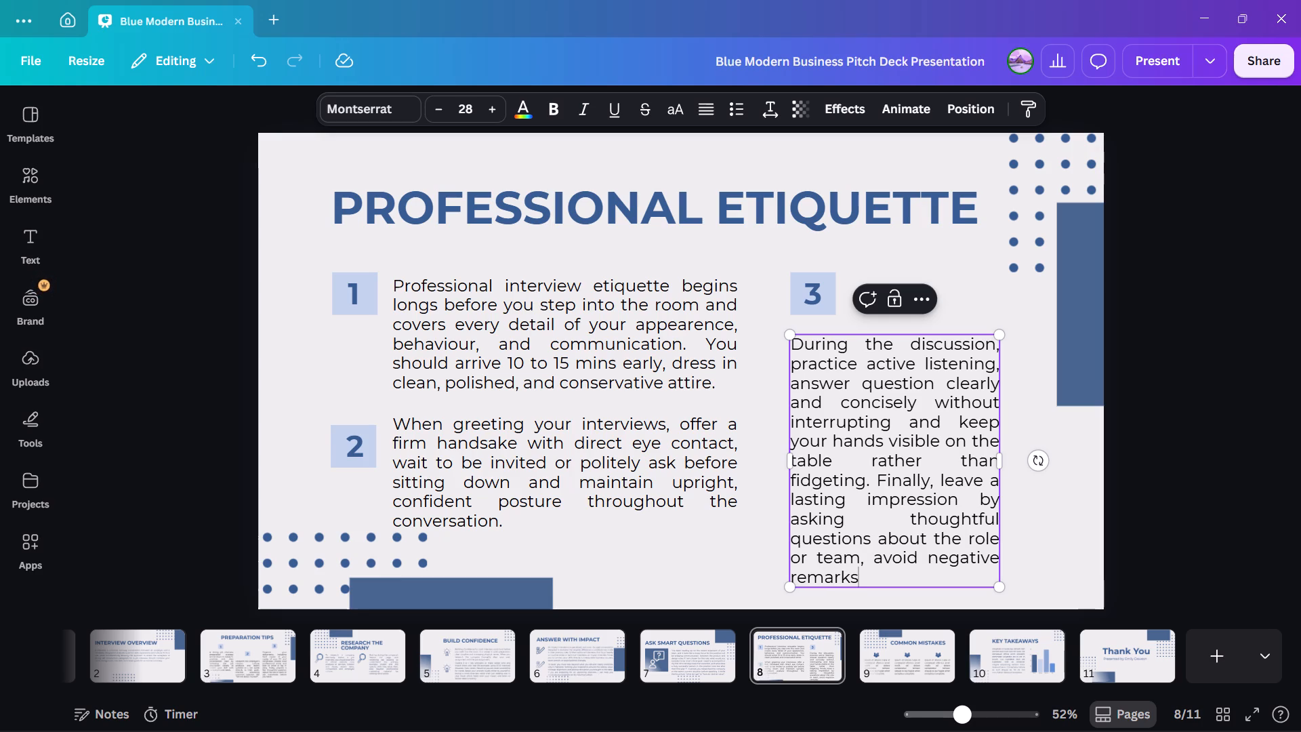
key(space)
text(a)
text(bout pa)
text(st)
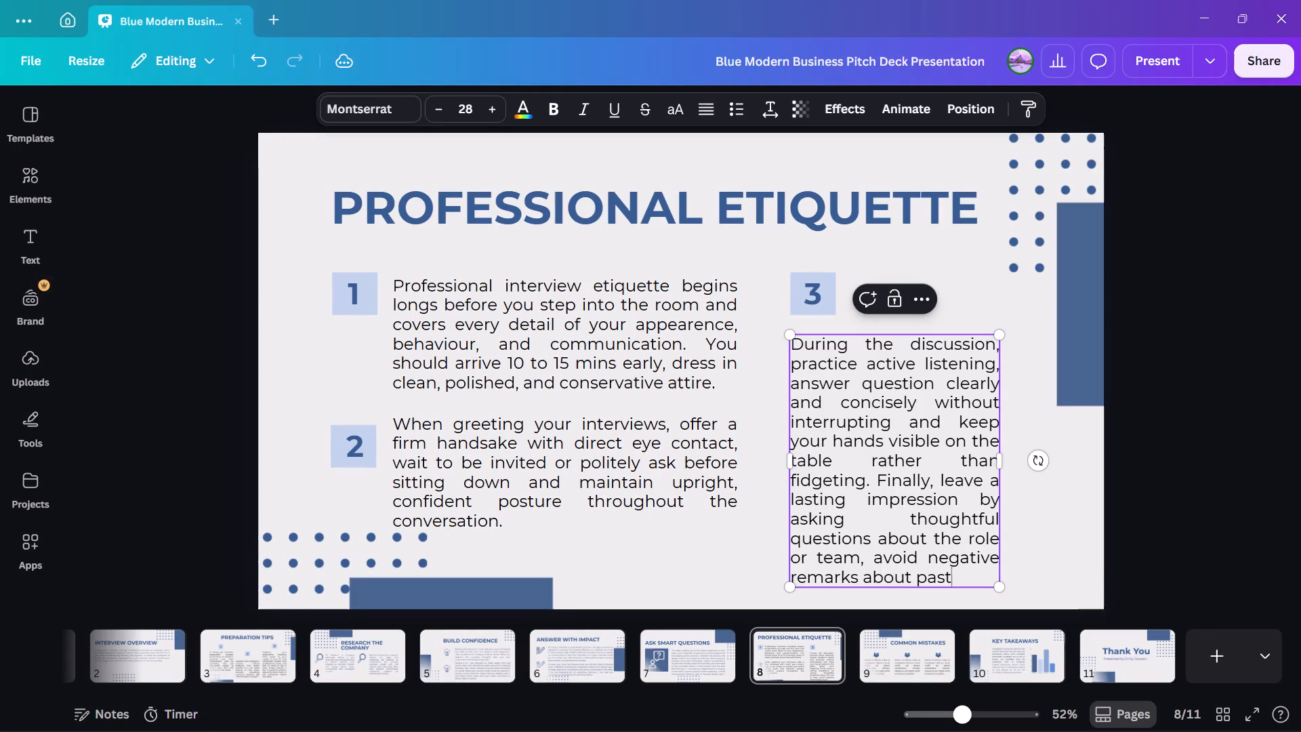
key(space)
text(employee)
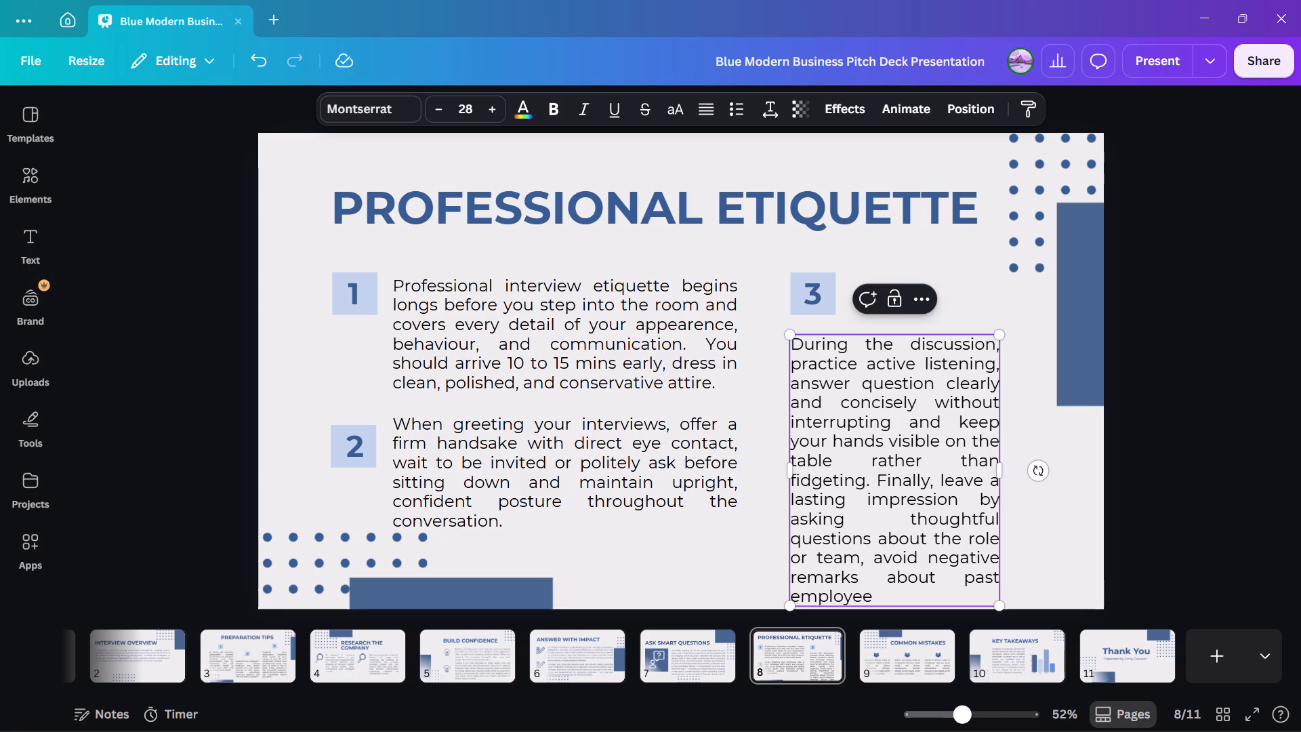
key(BackSpace)
text(rs)
Move the point 3 paragraph up so it sits directly beneath its number 3 box.
click(978, 305)
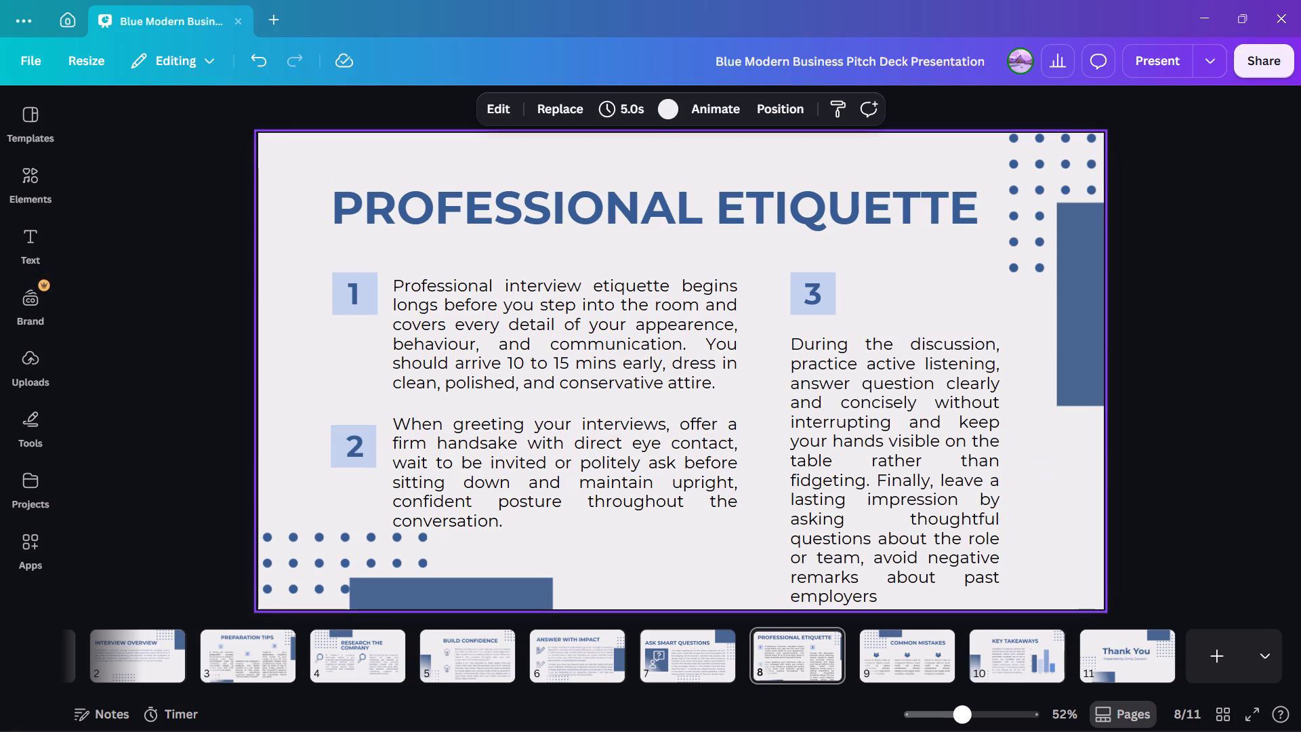
drag(957, 355, 957, 342)
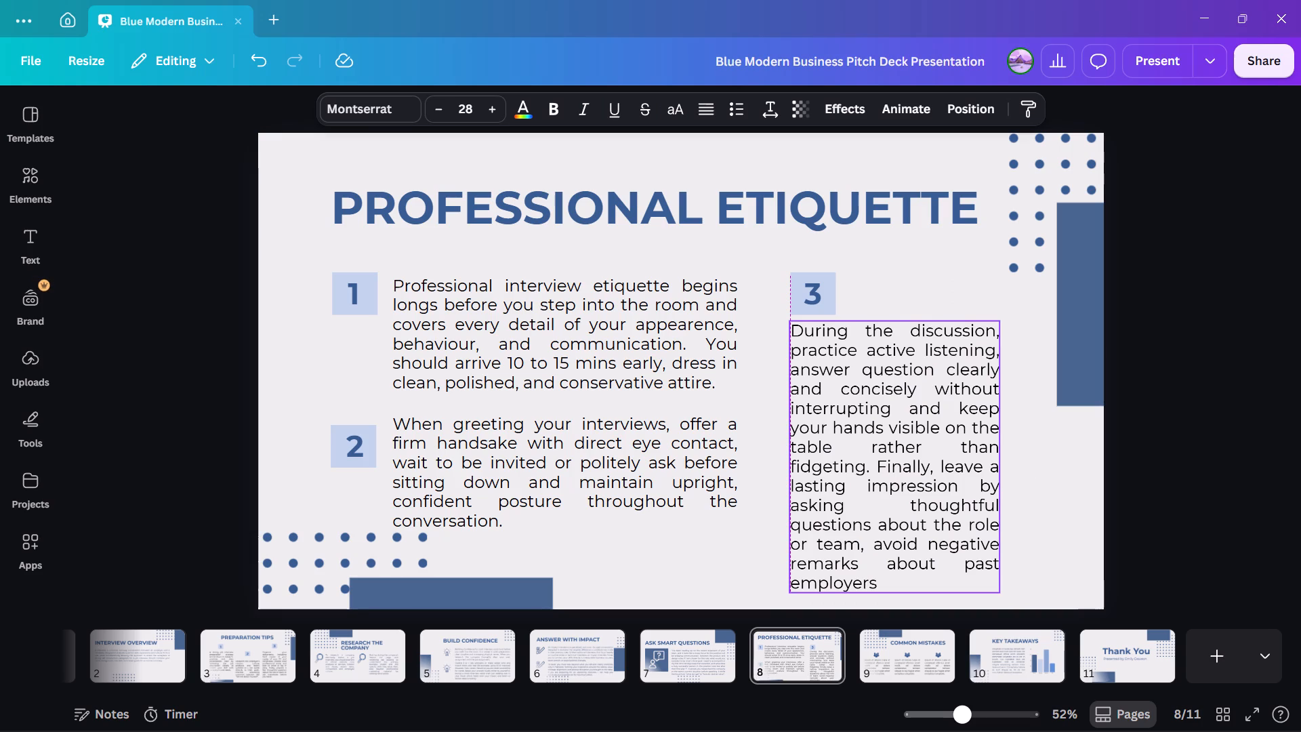
drag(957, 342, 955, 335)
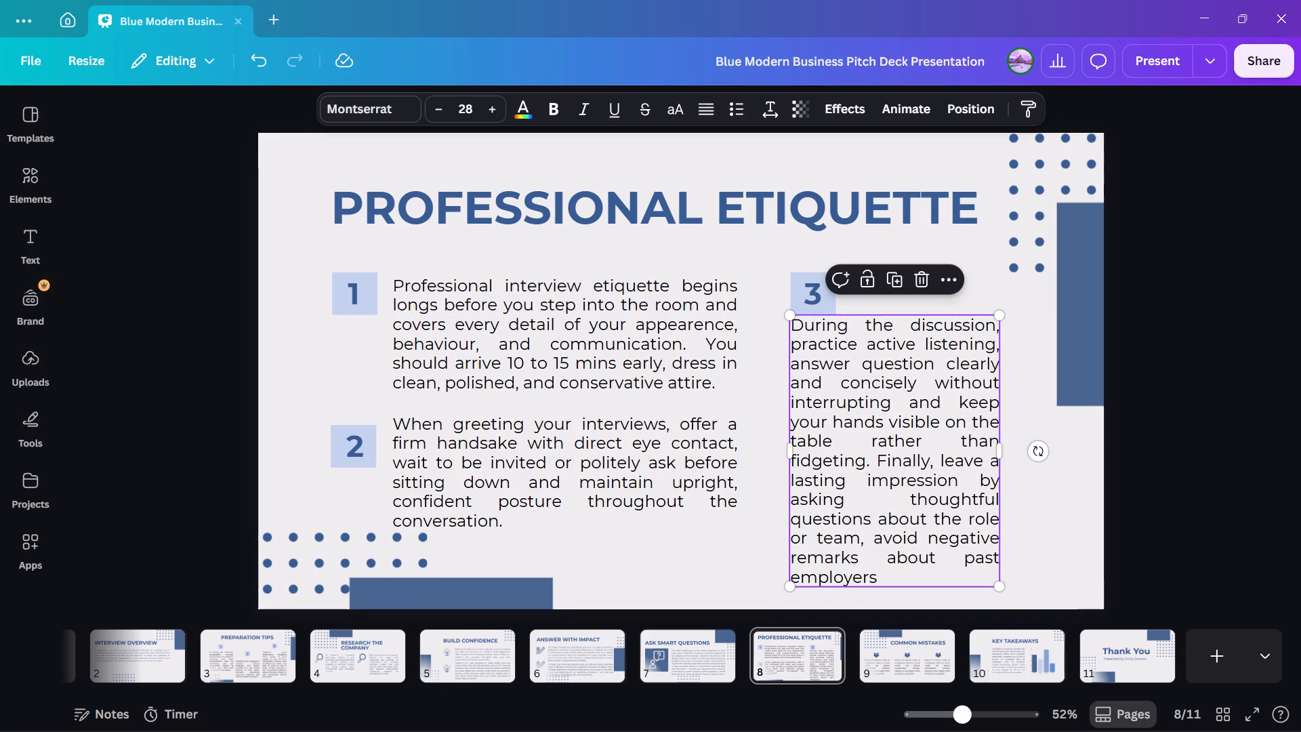
click(1081, 493)
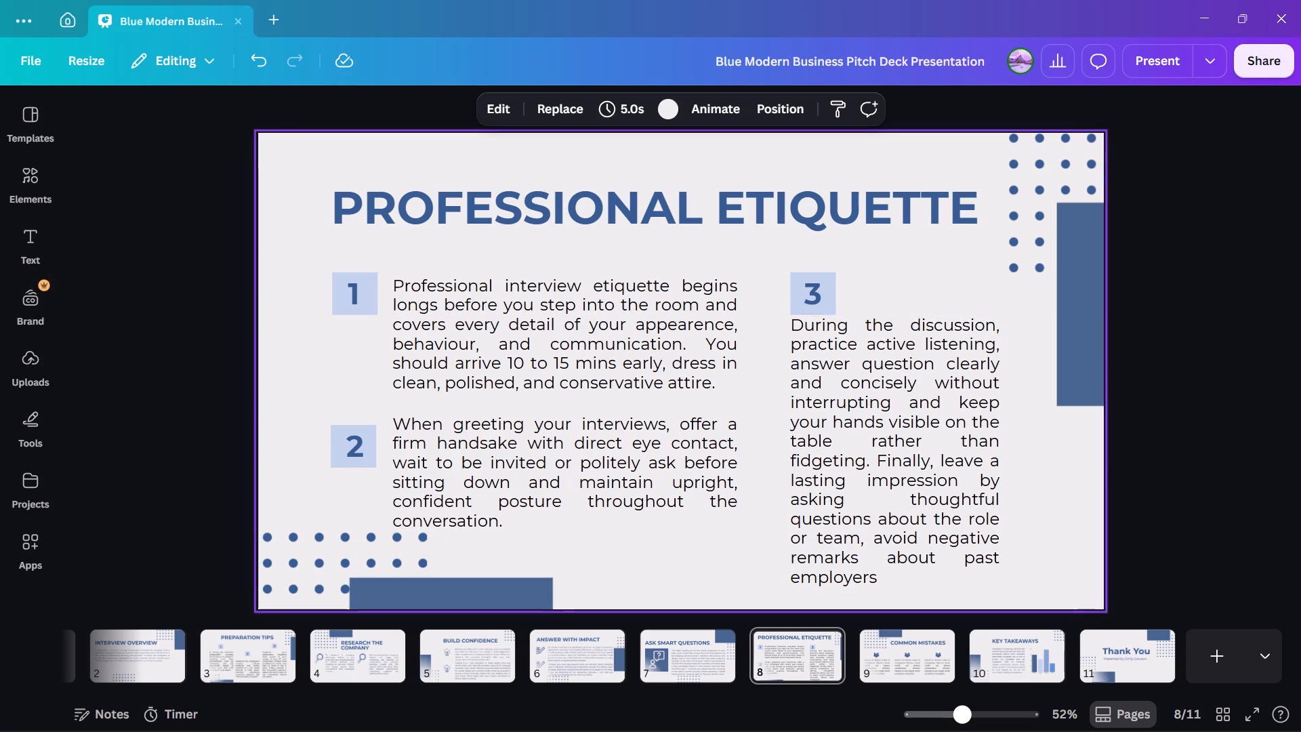
Add "and send a personalized thak you" after "employers" at the end of the point 3 paragraph.
click(892, 577)
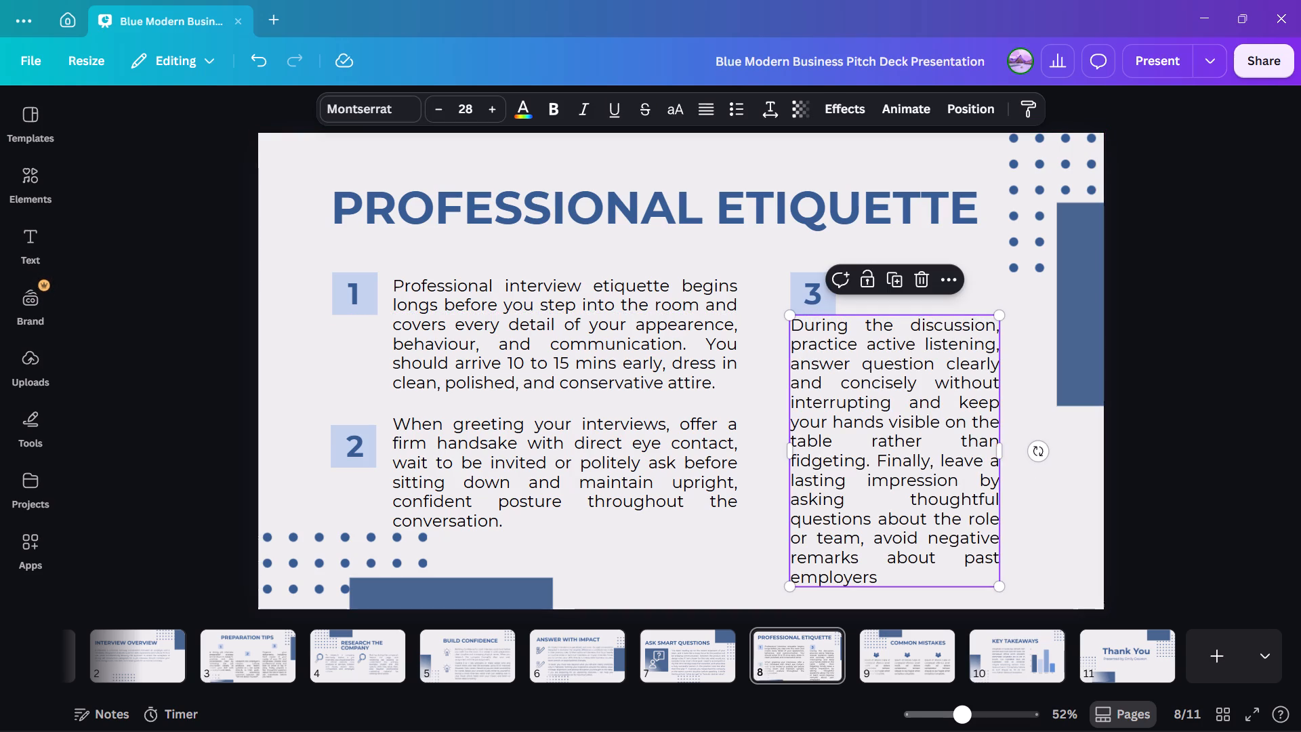
click(892, 577)
key(space)
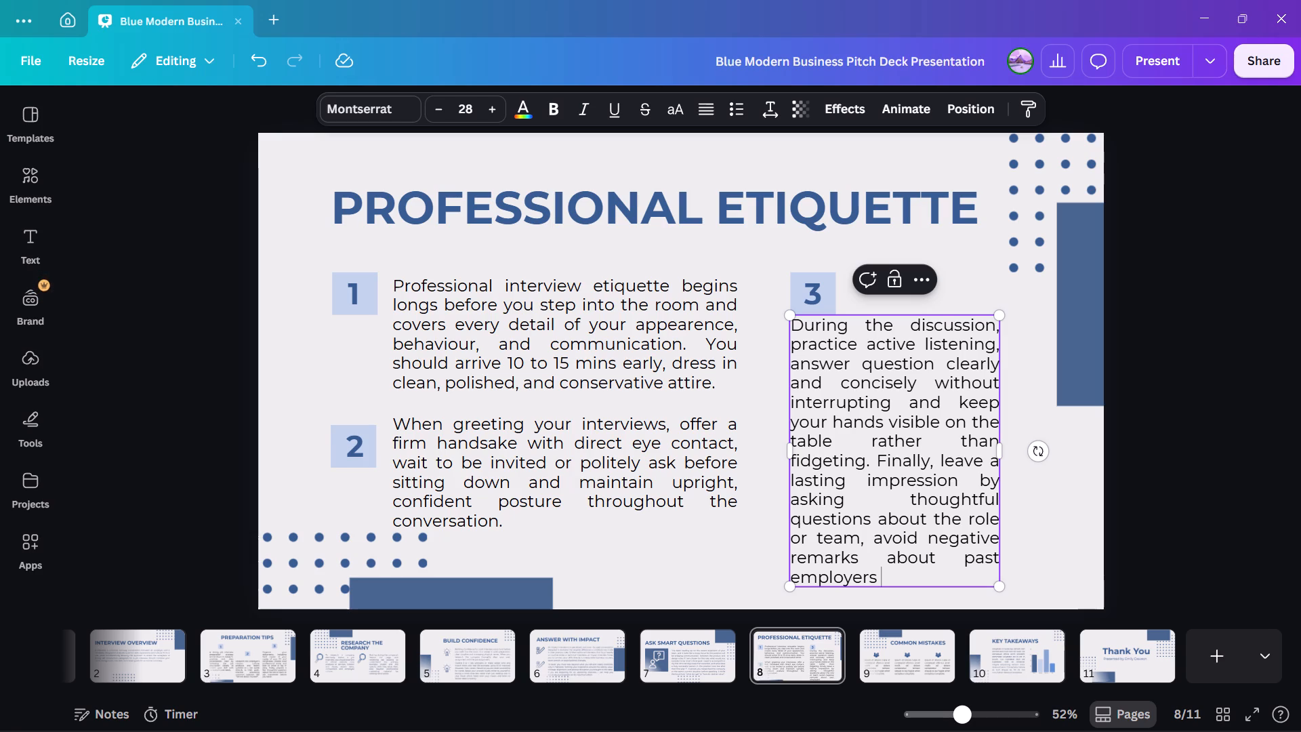
text(and)
key(space)
text(send a)
key(space)
text(per)
text(sonalized)
key(space)
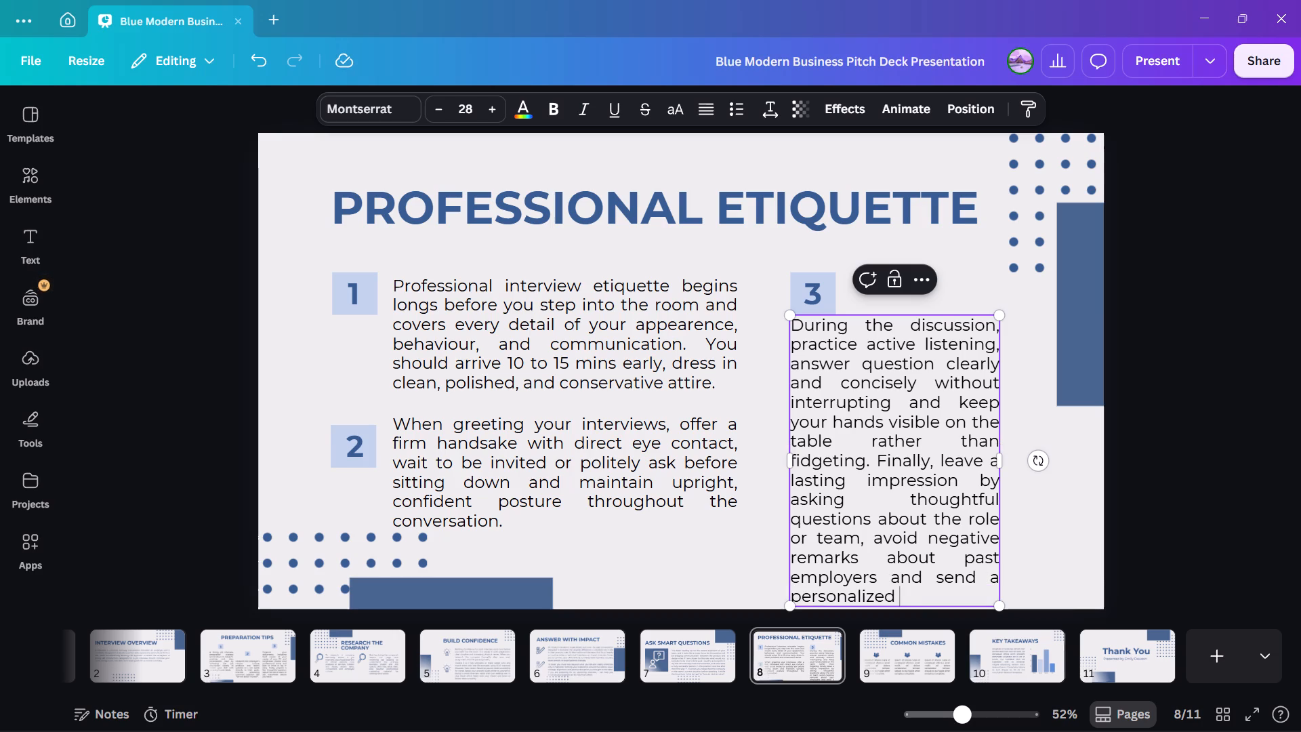
text(tha)
text(k you)
key(space)
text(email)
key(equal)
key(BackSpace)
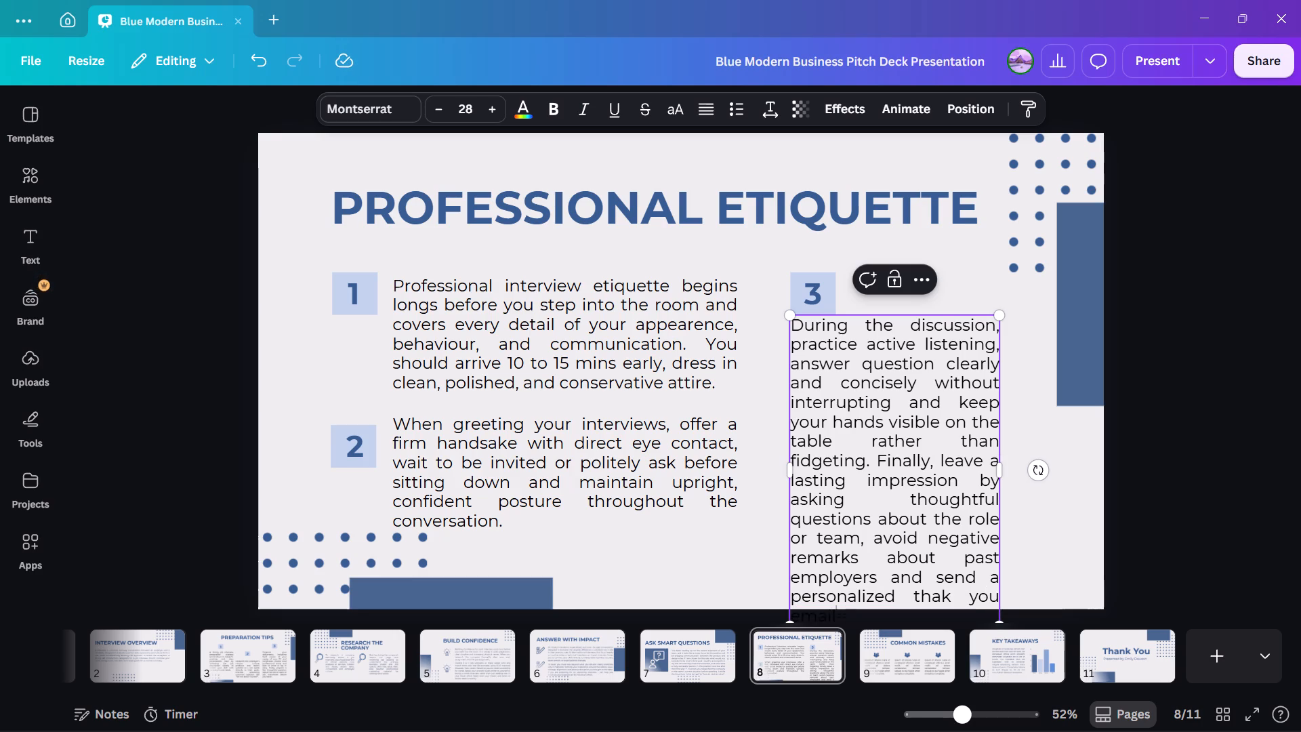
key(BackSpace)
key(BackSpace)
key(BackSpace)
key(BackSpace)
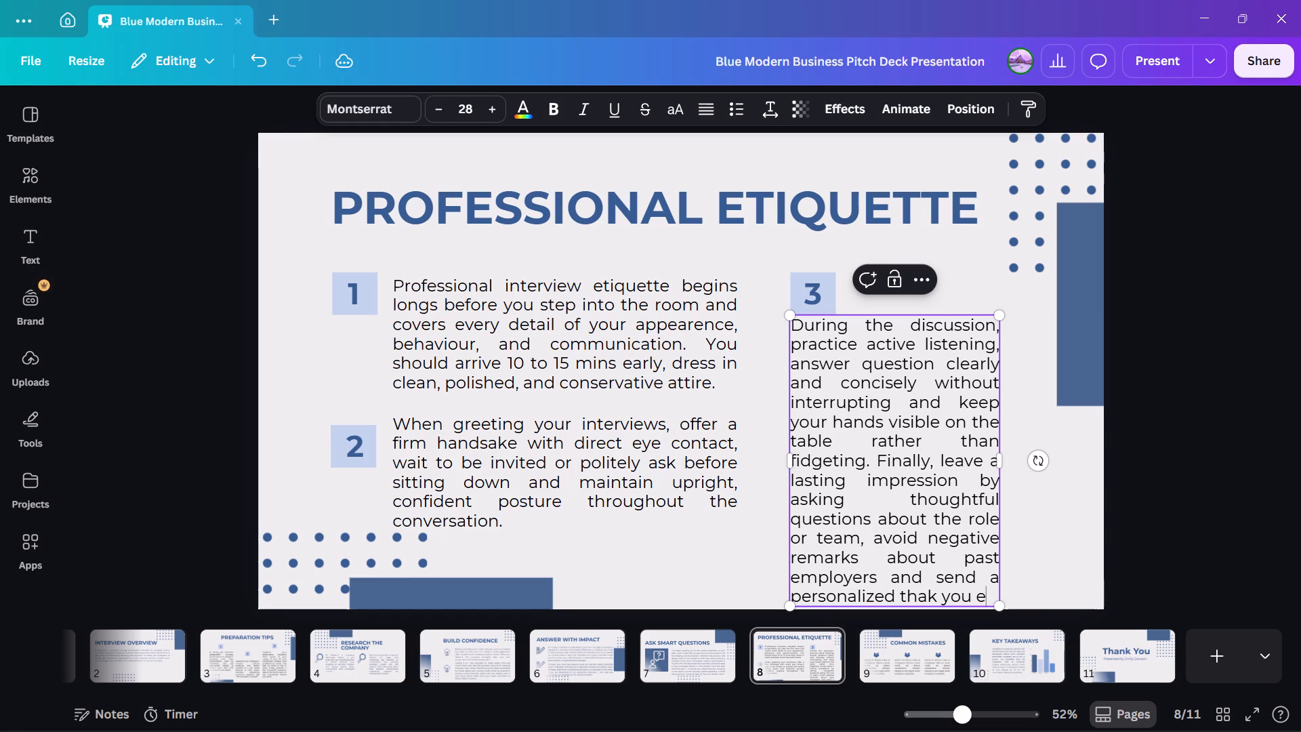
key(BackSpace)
Close the point 3 paragraph with a period directly after "you", leaving no space before it.
key(BackSpace)
key(period)
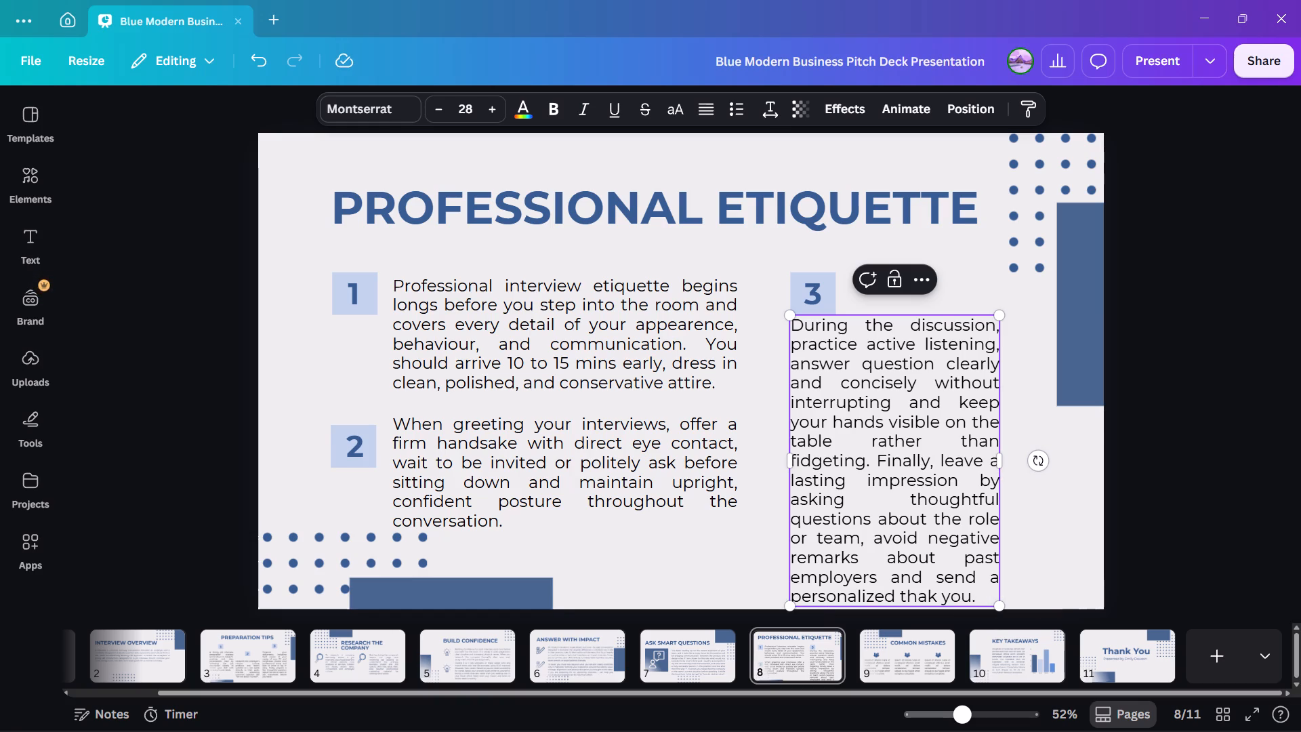
On the "Common Mistakes" slide, delete the placeholder paragraph under the first people icon.
click(941, 644)
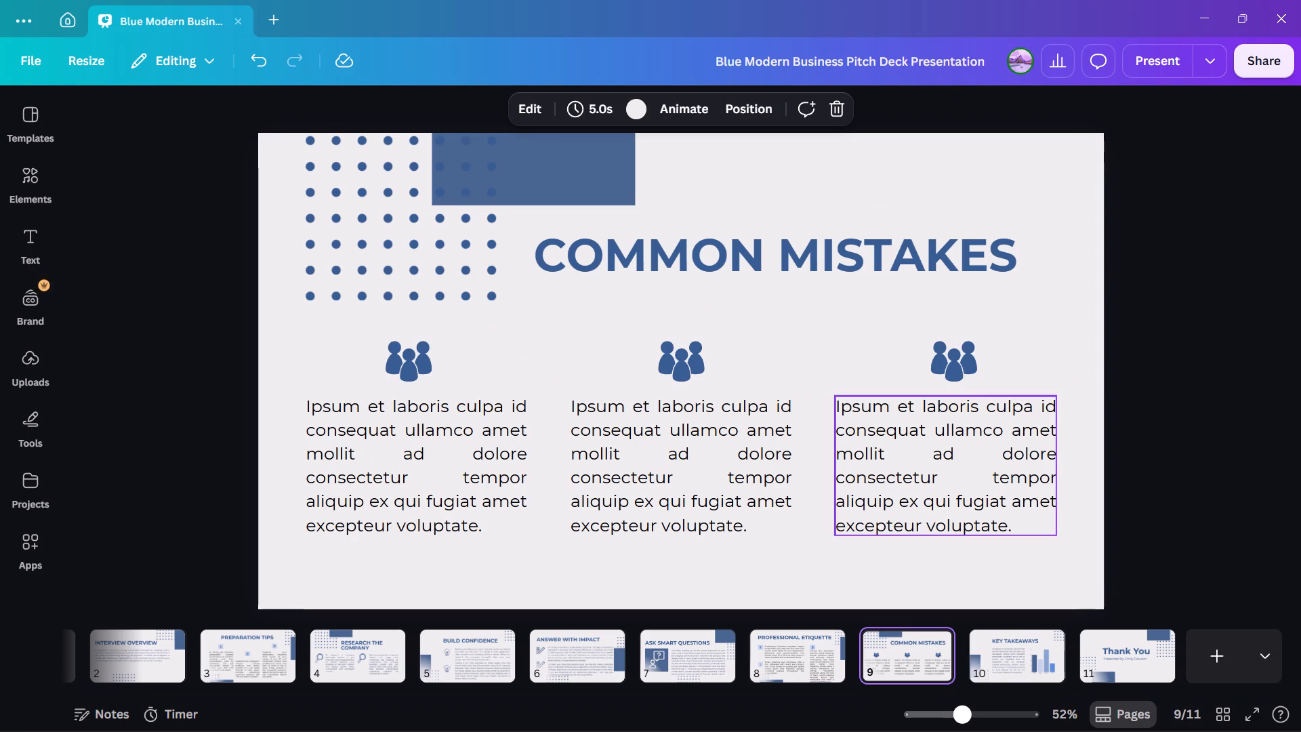
double_click(441, 453)
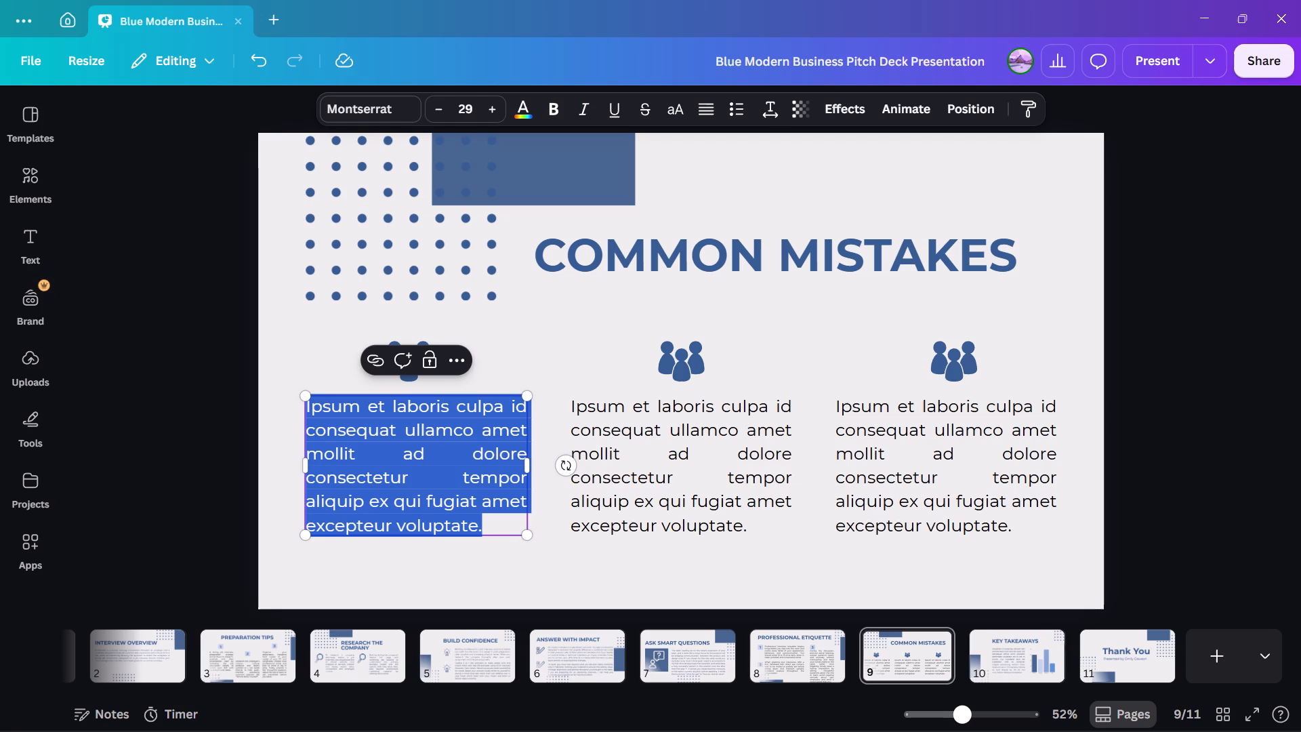
key(BackSpace)
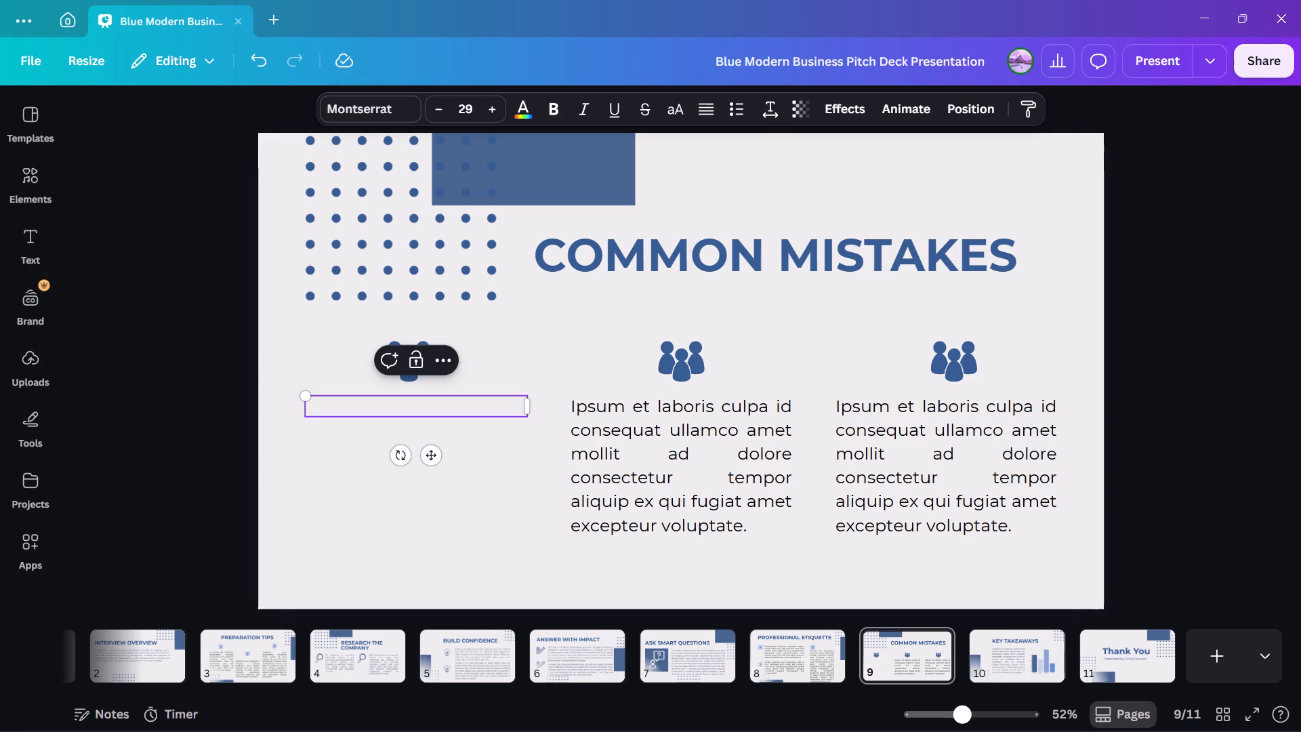
Start the paragraph under the first people icon with "Common mistakes during a job interview".
key(shift+c)
text(ommon mistake)
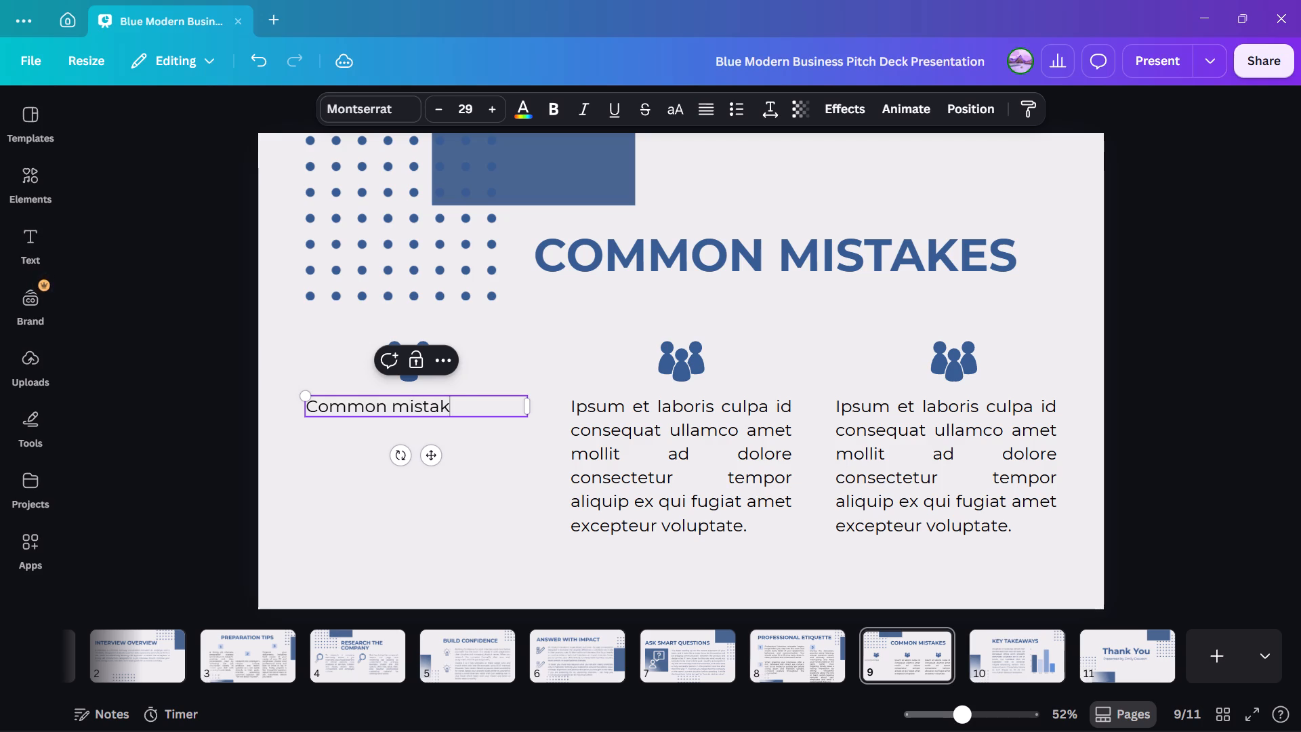
key(space)
key(BackSpace)
text(s during)
key(space)
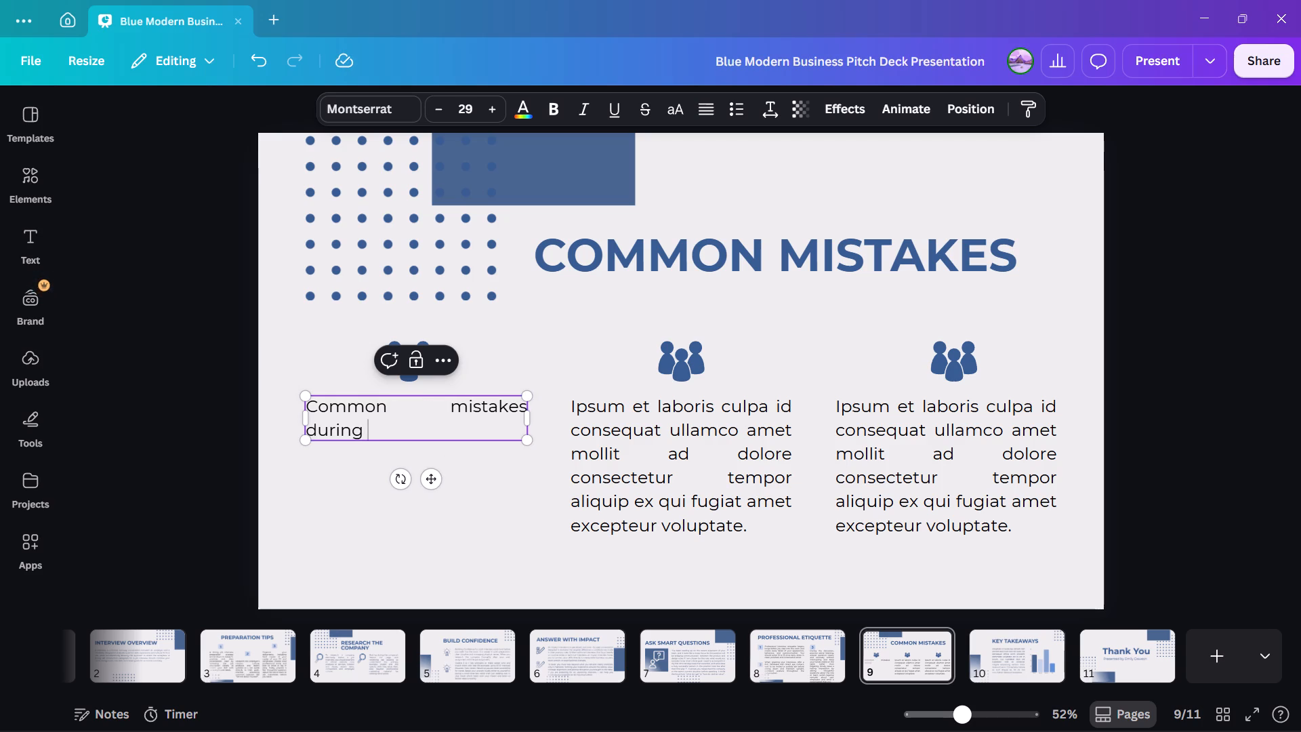
text(a)
key(space)
text(job interview)
key(space)
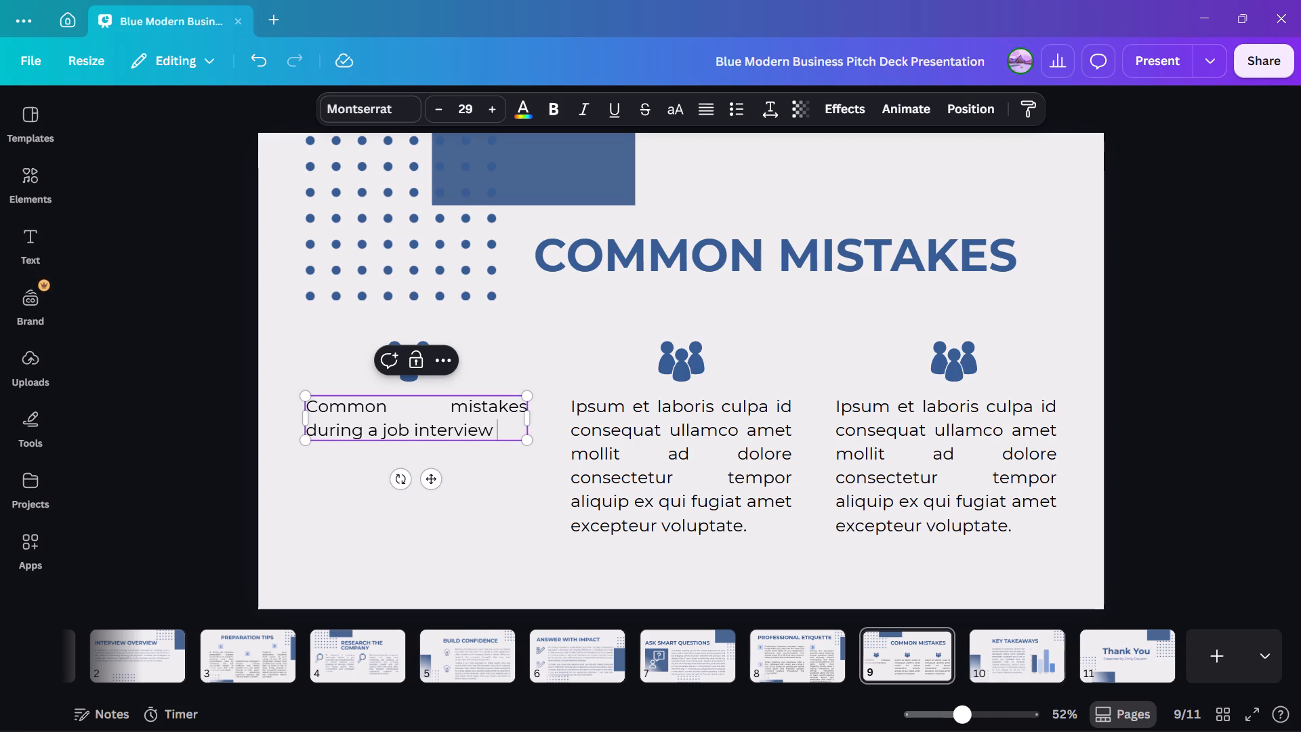
Continue the first icon's paragraph with "can quickly ruin a candidate's chances.".
text(can quickly)
key(space)
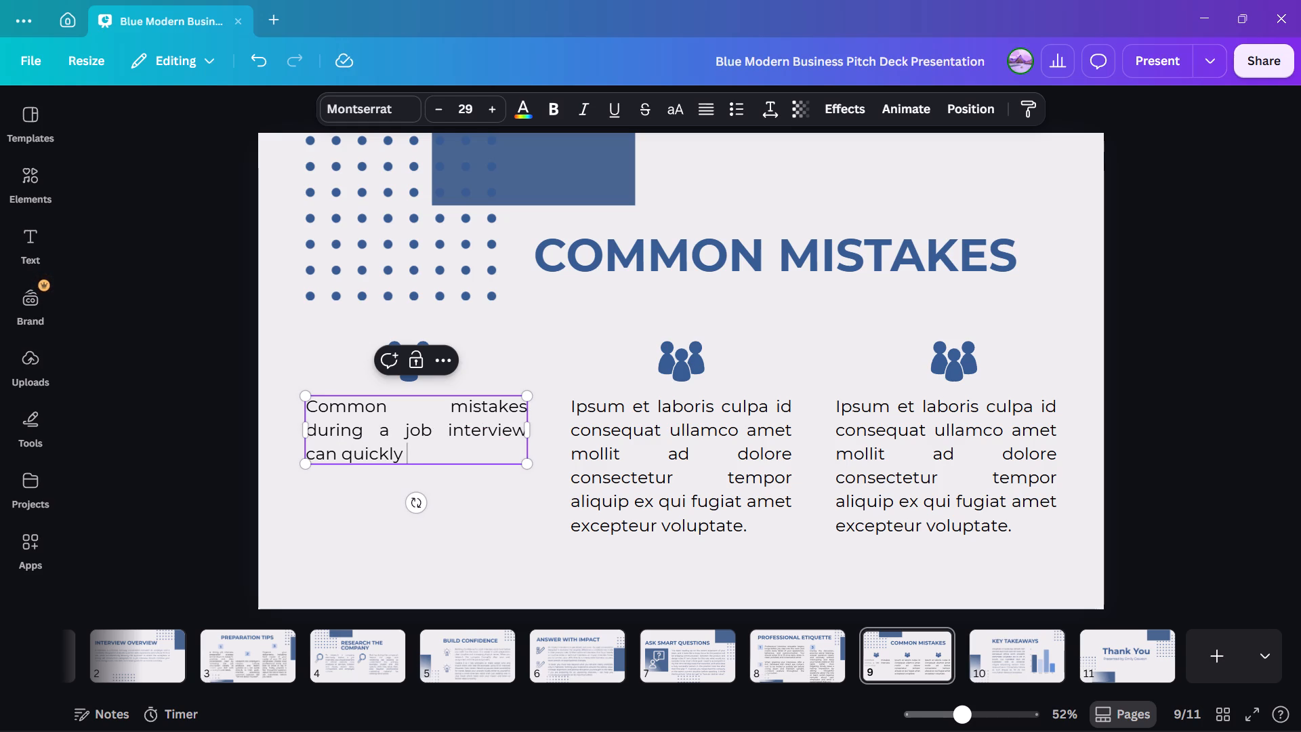
text(ruin a c)
text(andidate)
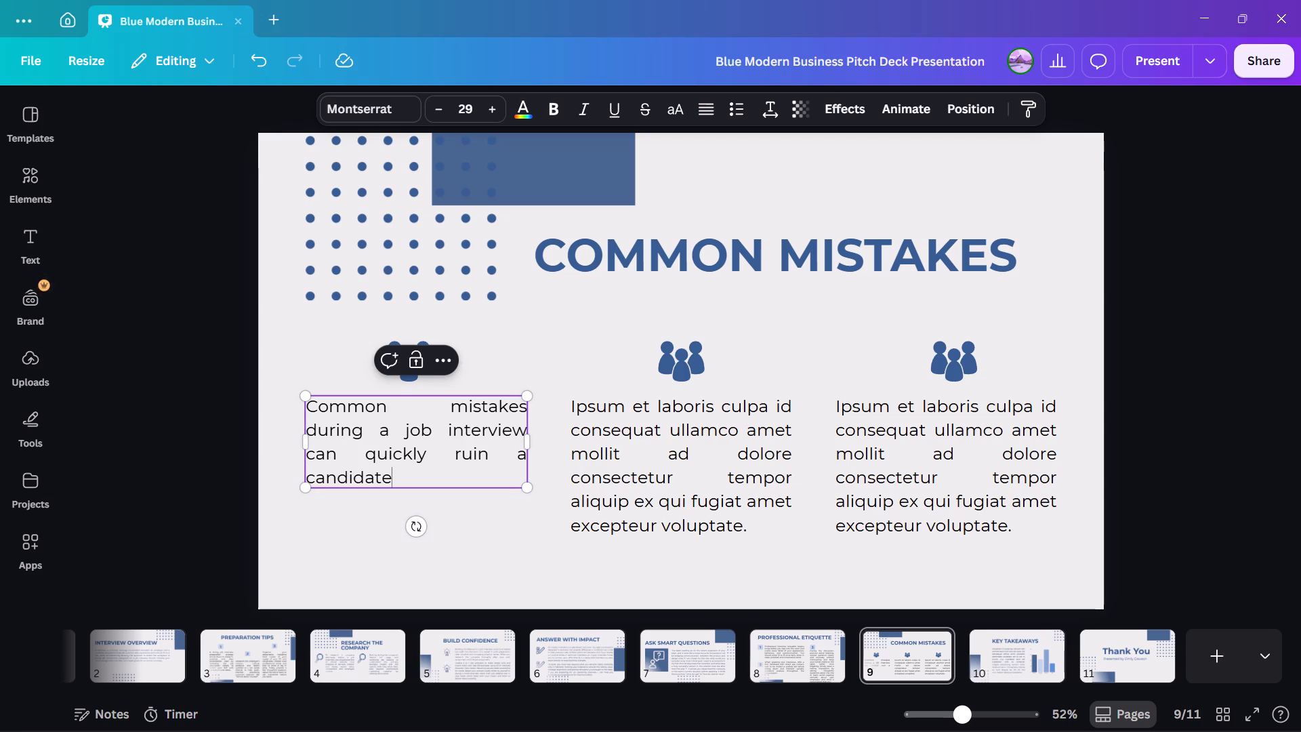
key(space)
key(BackSpace)
text('s chanche)
key(BackSpace)
key(BackSpace)
text(e)
key(space)
key(BackSpace)
text(s.)
key(space)
Replace the period after "chances" with ", even if they have strong technical skills.".
key(BackSpace)
key(BackSpace)
text(, w)
key(BackSpace)
text(even if they)
key(space)
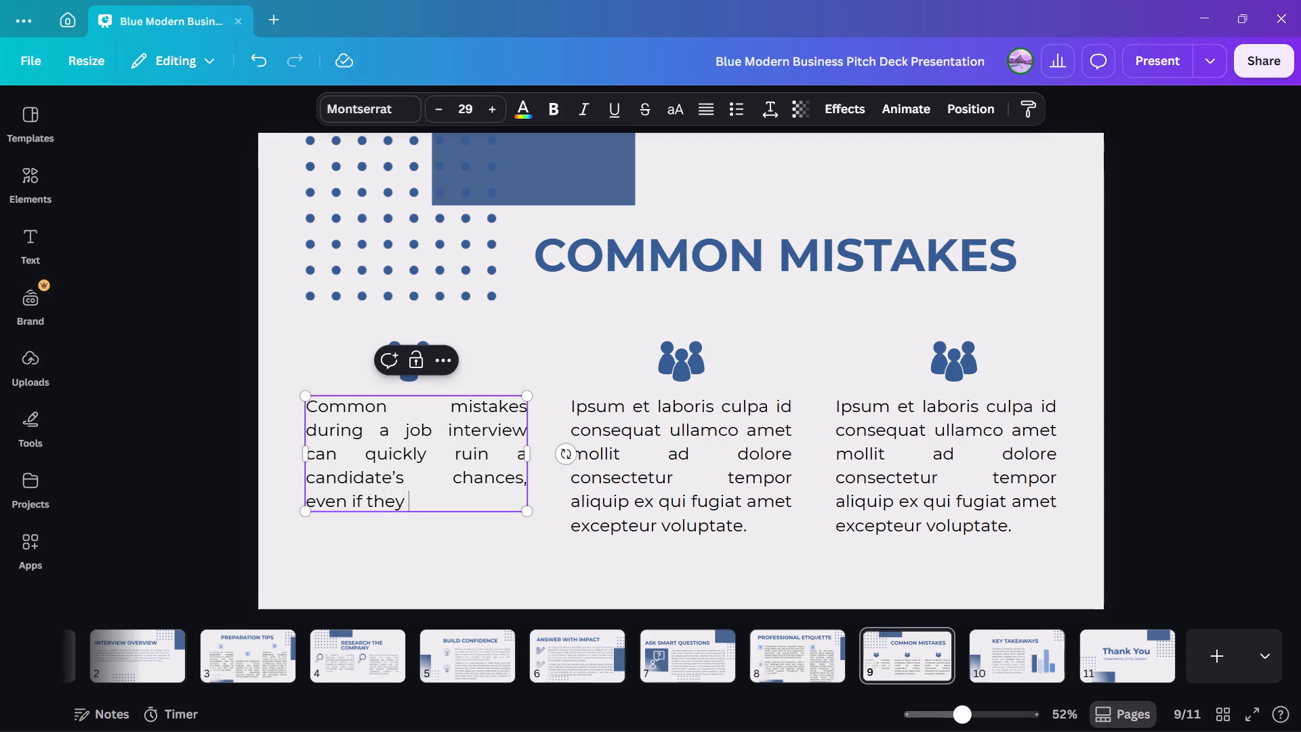
text(have)
key(space)
text(stri)
key(BackSpace)
text(ong)
key(space)
text(technical skills)
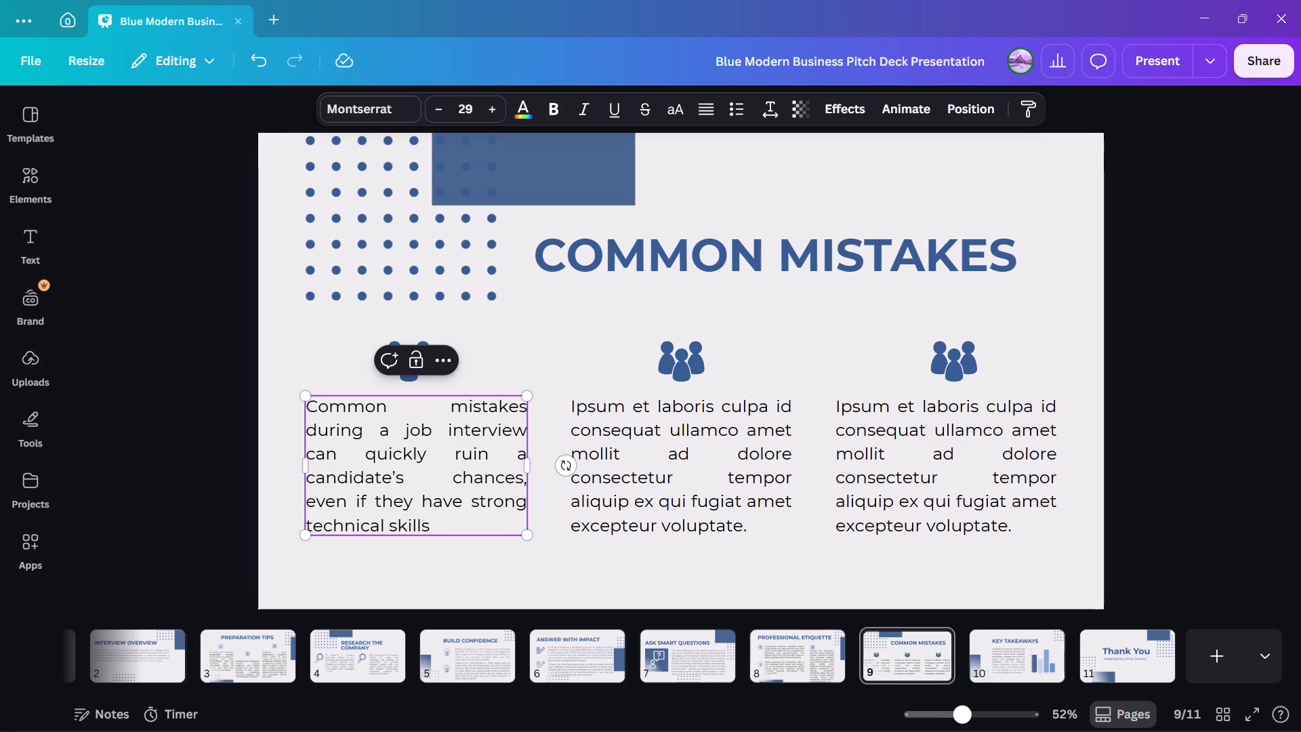
key(period)
Begin a second sentence in the first icon's paragraph reading "One of the most frequent error is", with a space after "skills.".
key(shift+o)
key(Left)
key(space)
text(ne)
key(space)
key(BackSpace)
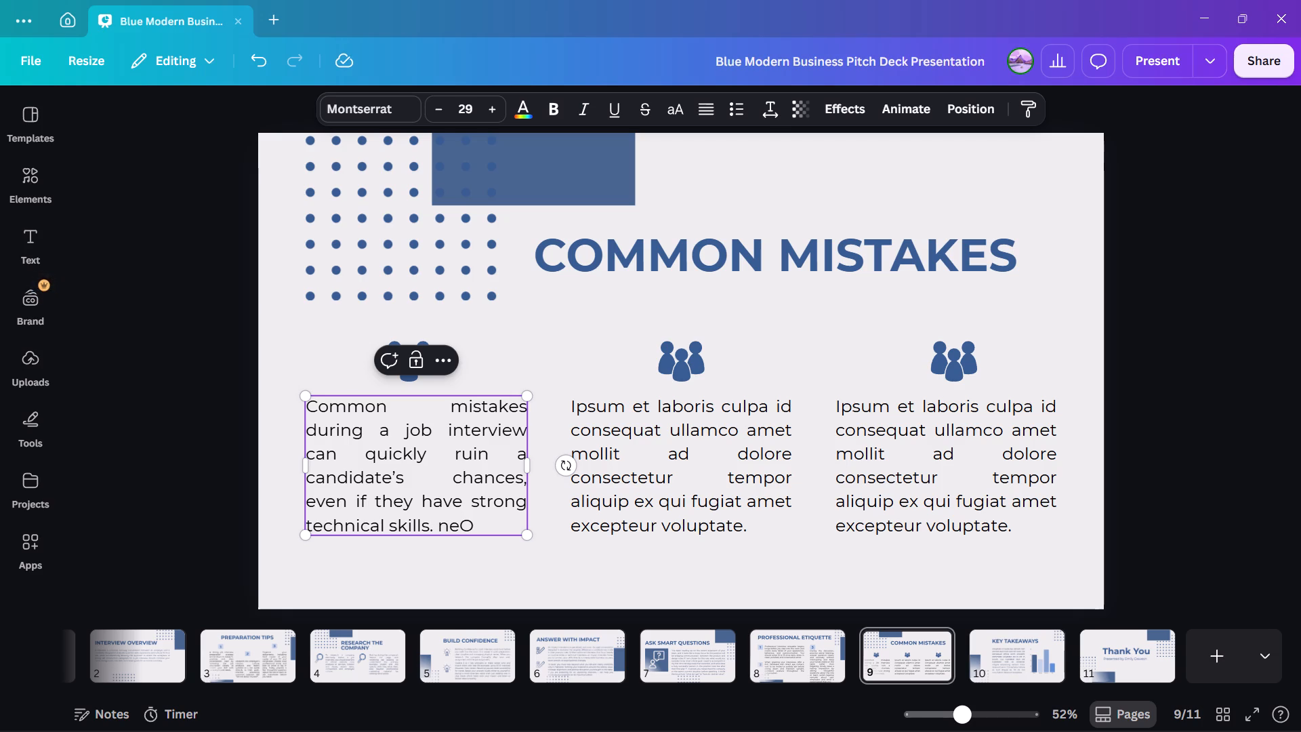
key(BackSpace)
key(BackSpace)
key(Right)
text(ne of the most)
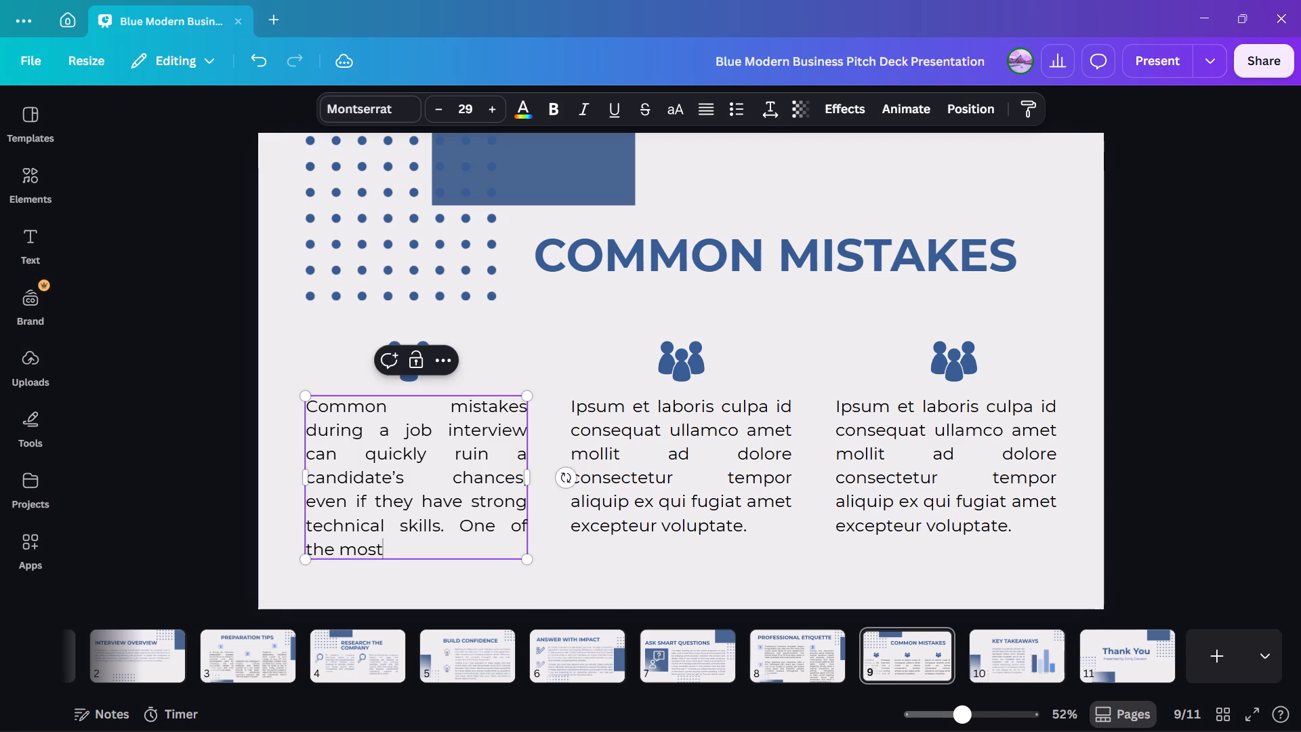
key(space)
text(fre)
text(quenr)
key(BackSpace)
text(t w)
key(BackSpace)
text(error is)
key(space)
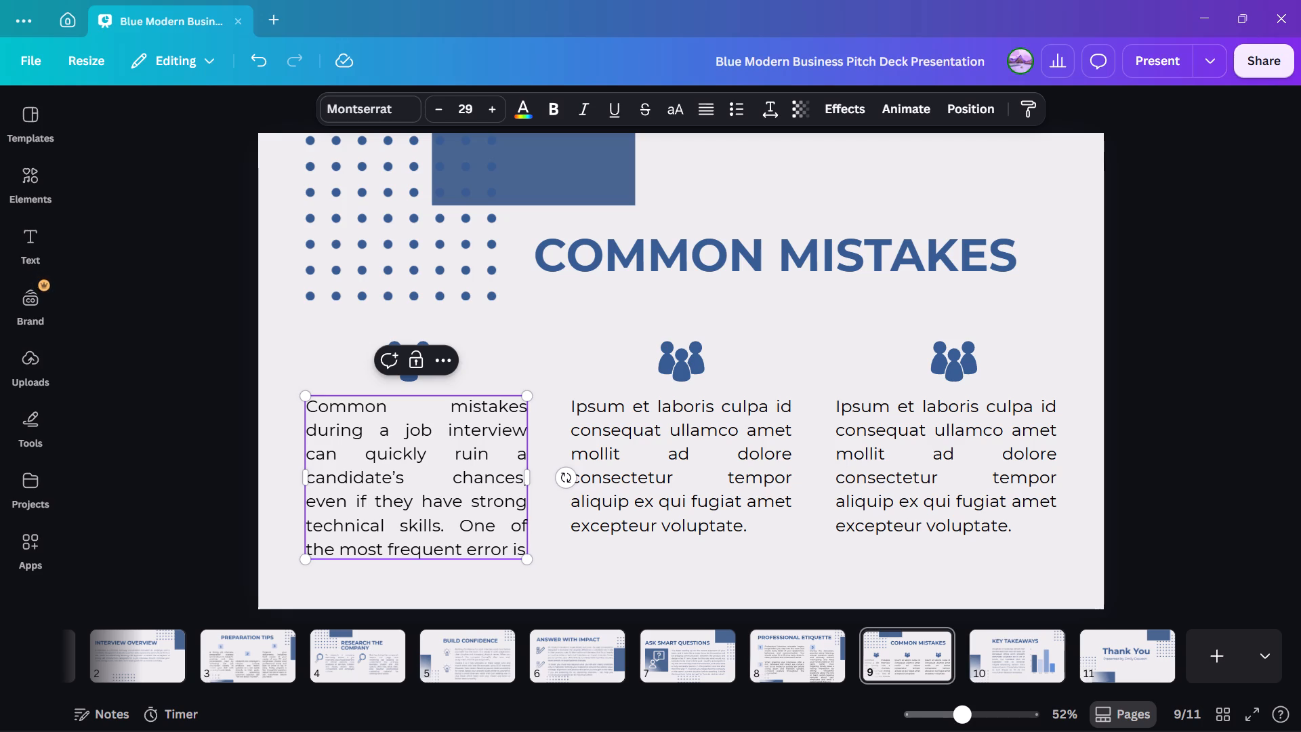
Continue the second sentence with "failing to research the company".
key(space)
text(faiing)
key(space)
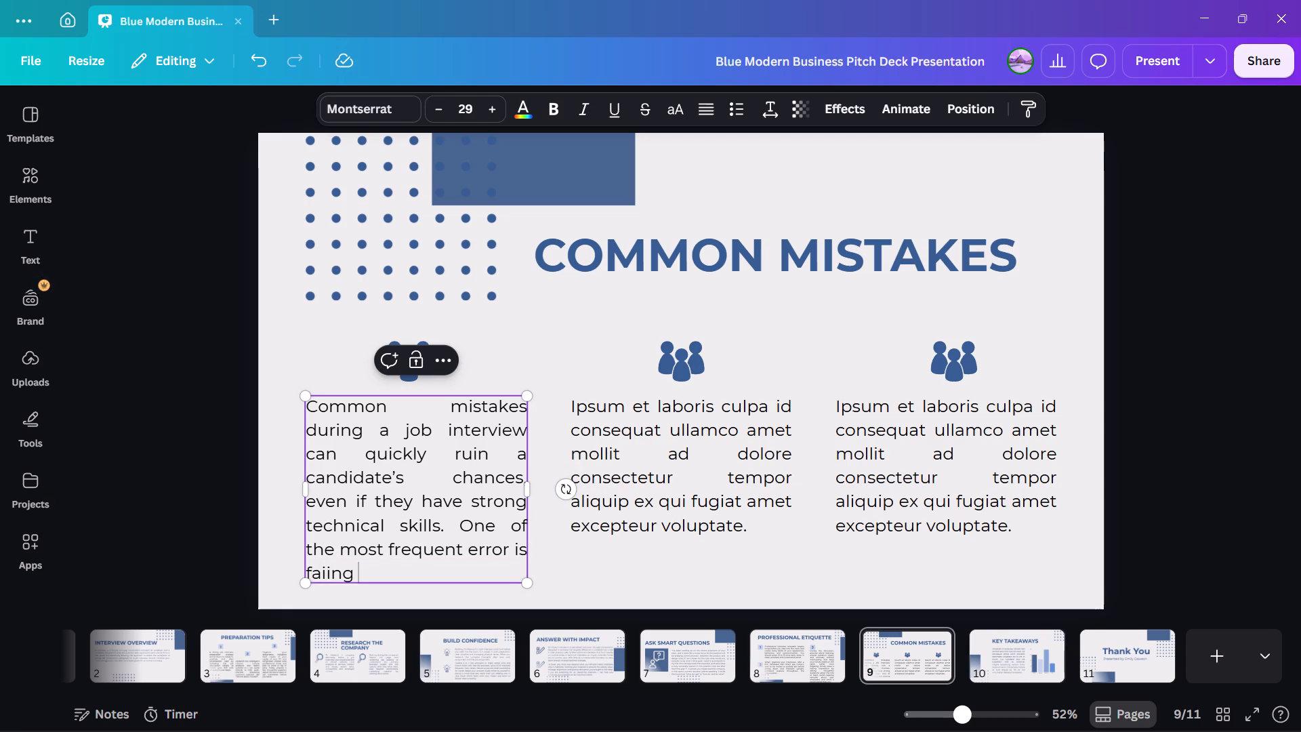
key(Left)
key(Left)
key(Left)
key(Left)
key(l)
key(Right)
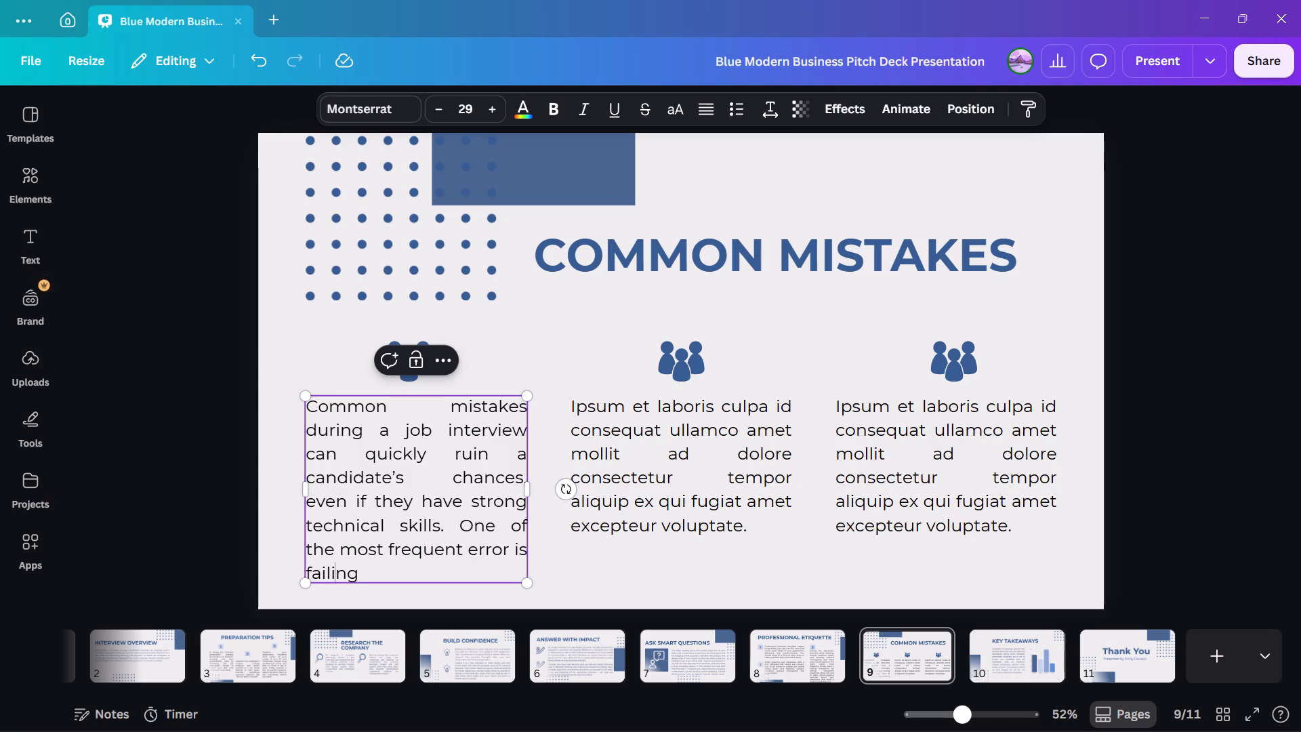
key(Right)
key(Right)
key(Right)
text(to research)
key(space)
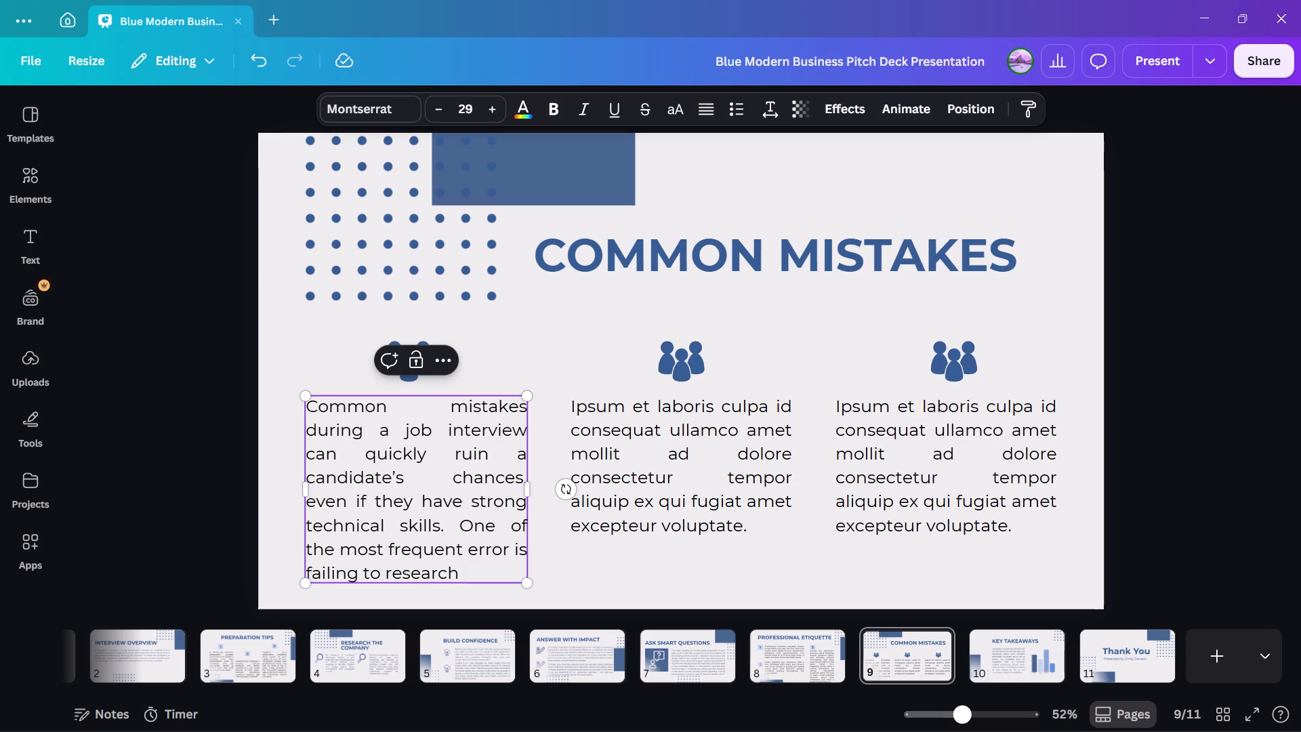
text(the company)
key(space)
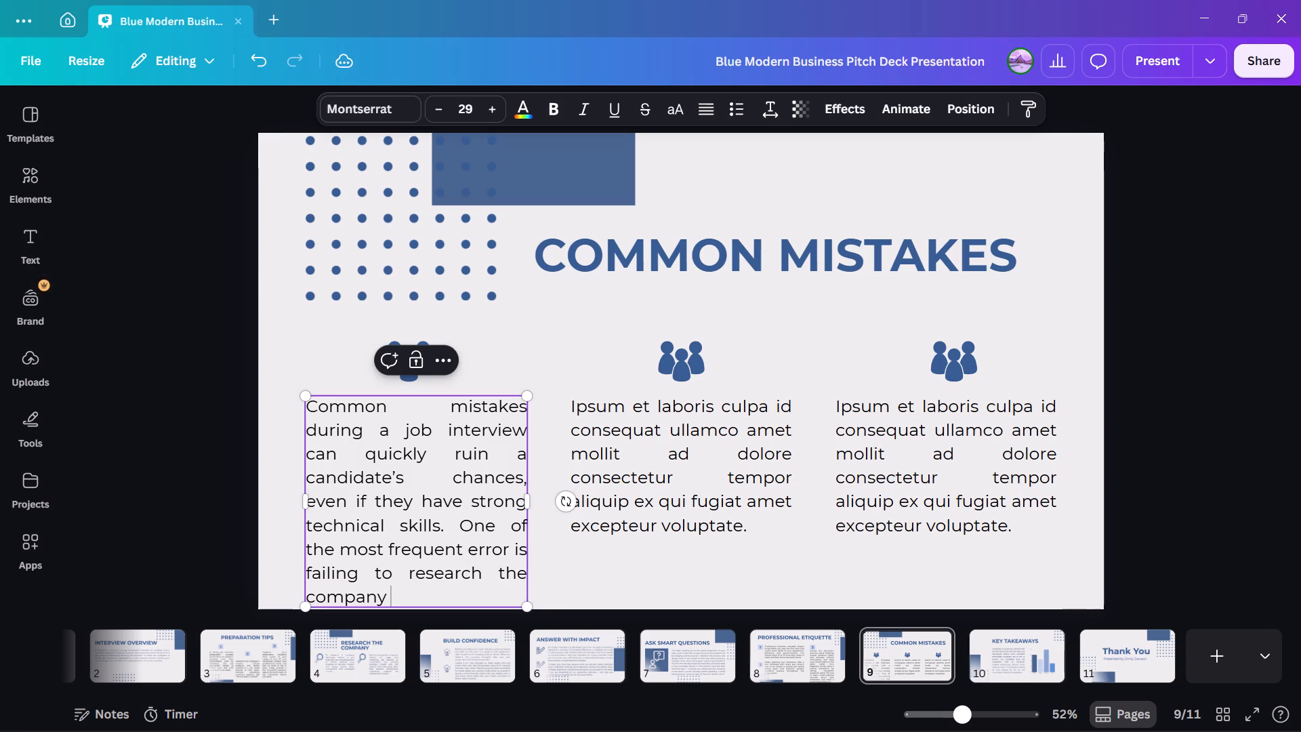
Finish the first icon's paragraph with "and the role beforehand." and leave text editing.
text(and the role)
key(space)
text(befi)
key(BackSpace)
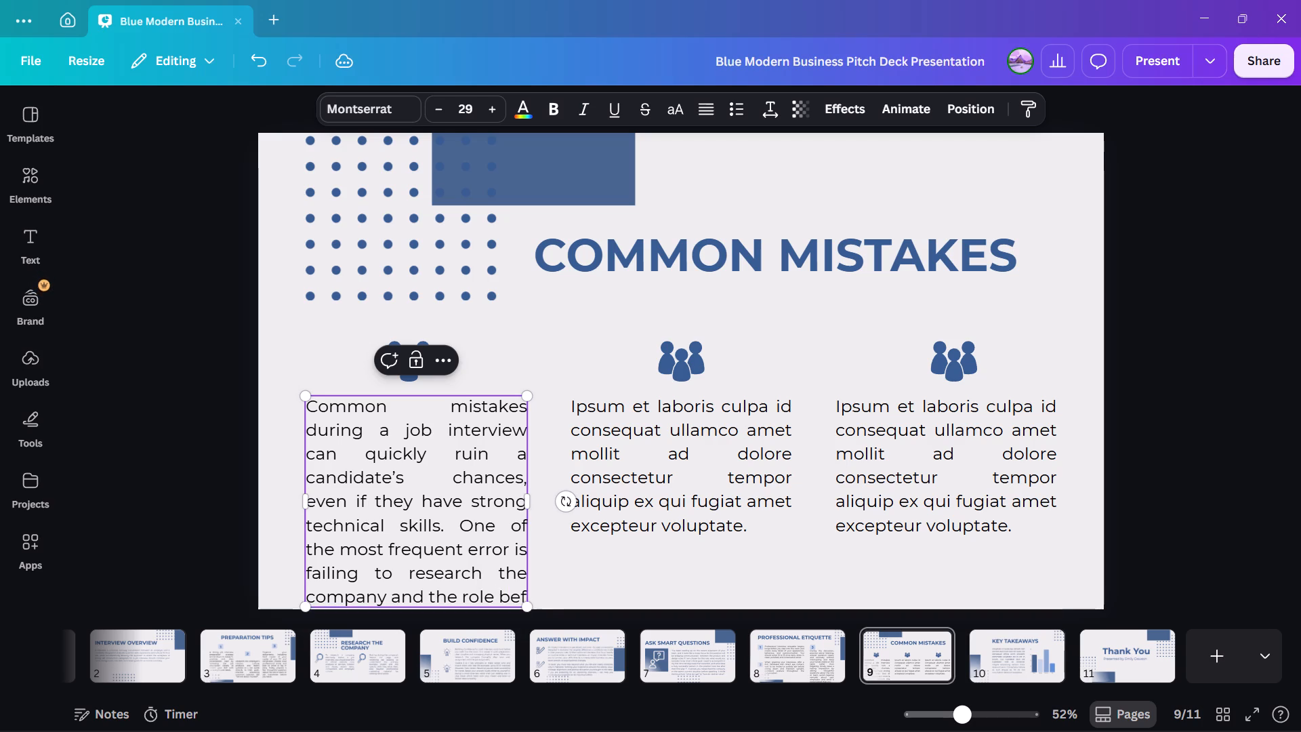
text(orehand)
key(period)
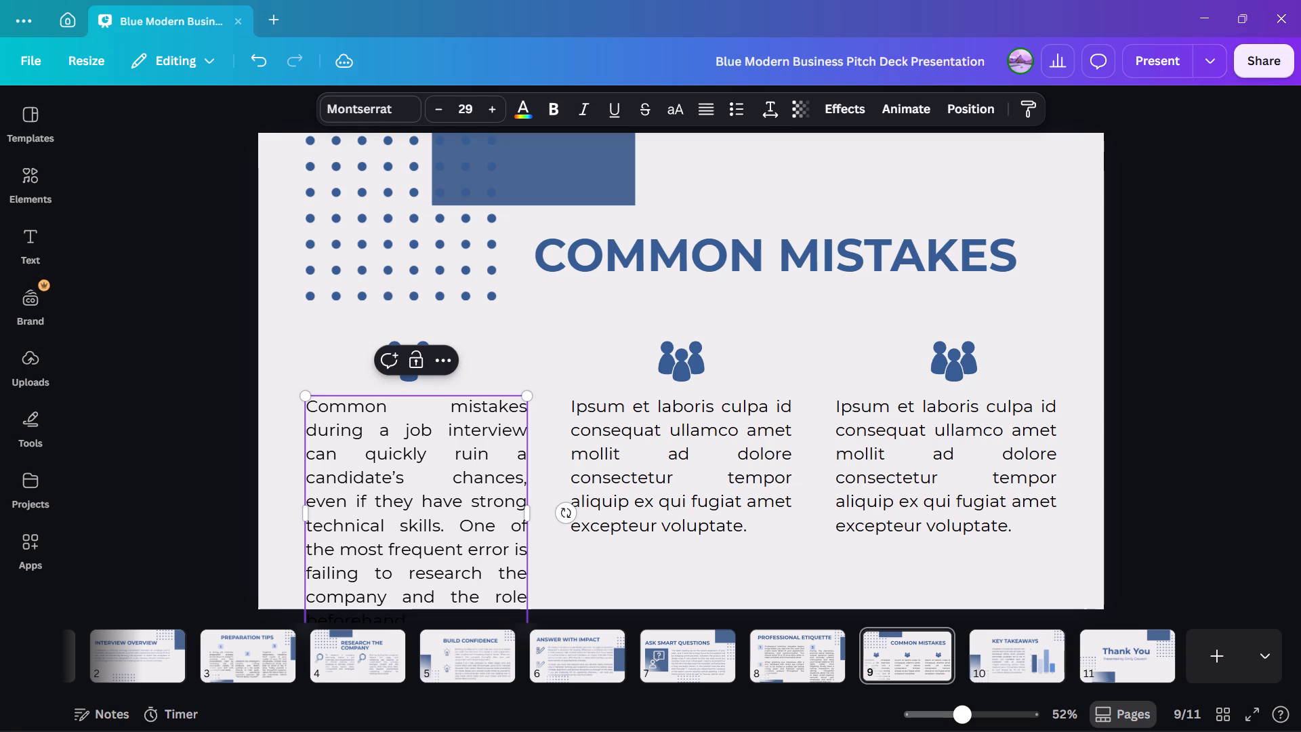
drag(442, 429, 442, 420)
click(611, 571)
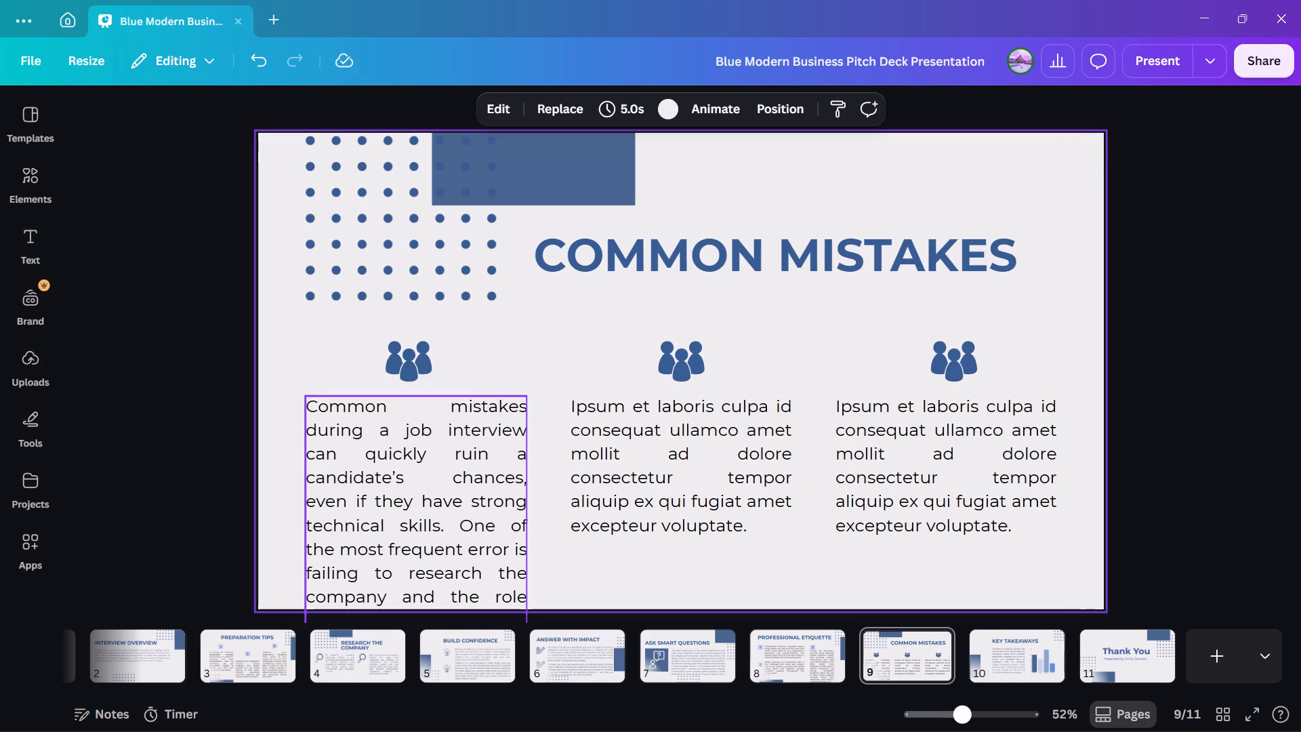
Move the three paragraphs up so their tops align with each other just beneath the people icons.
drag(424, 487, 423, 469)
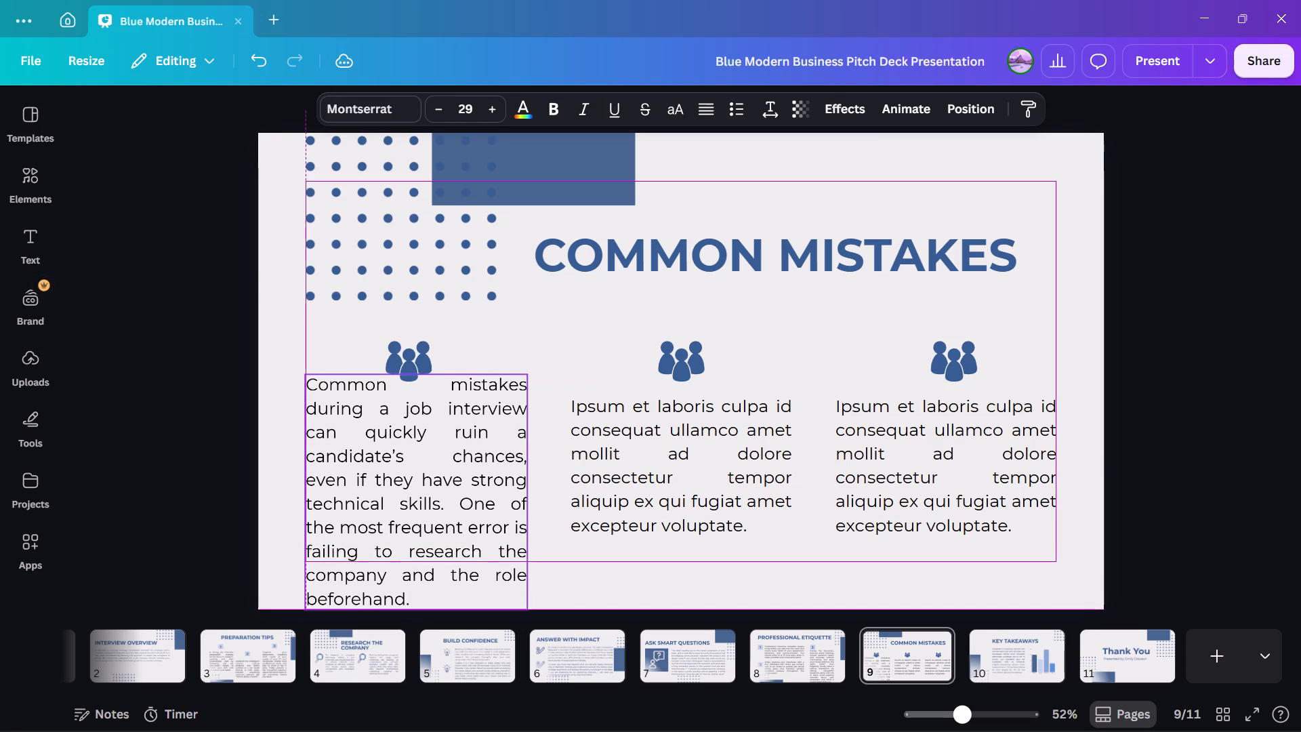
drag(423, 469, 423, 471)
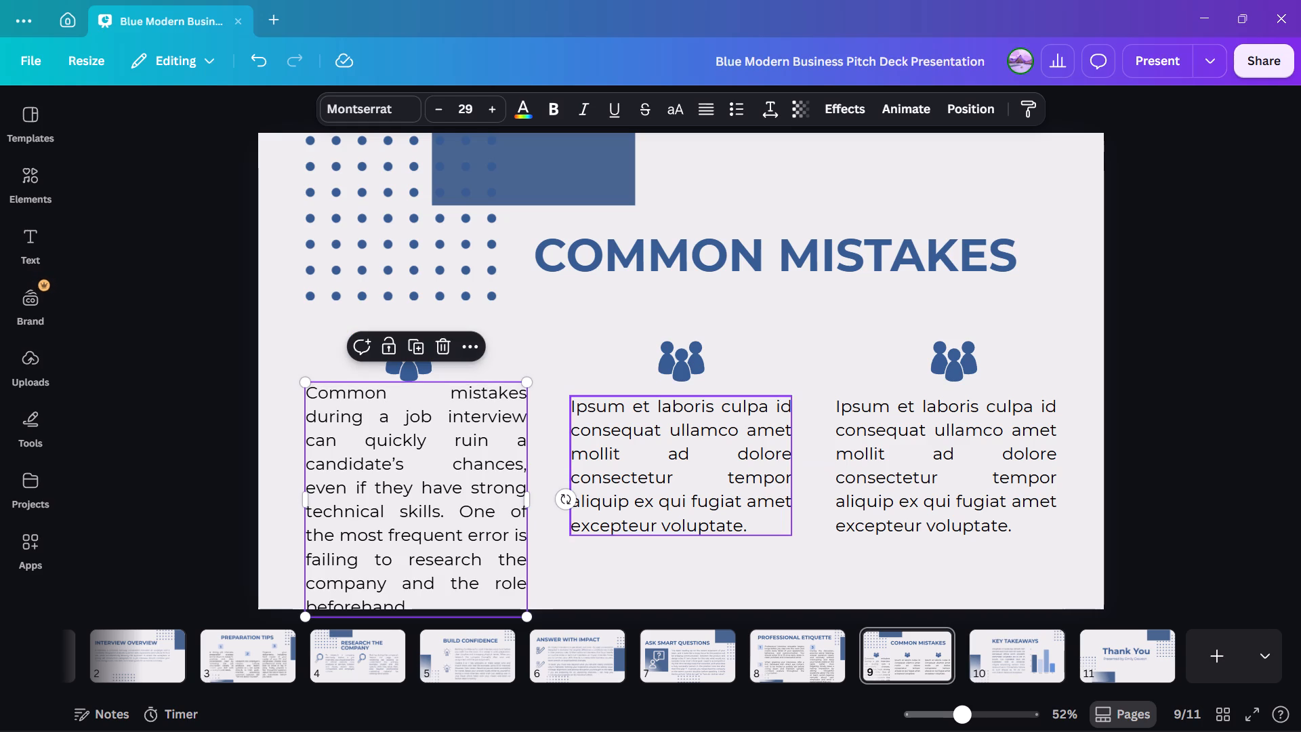
drag(621, 505, 621, 495)
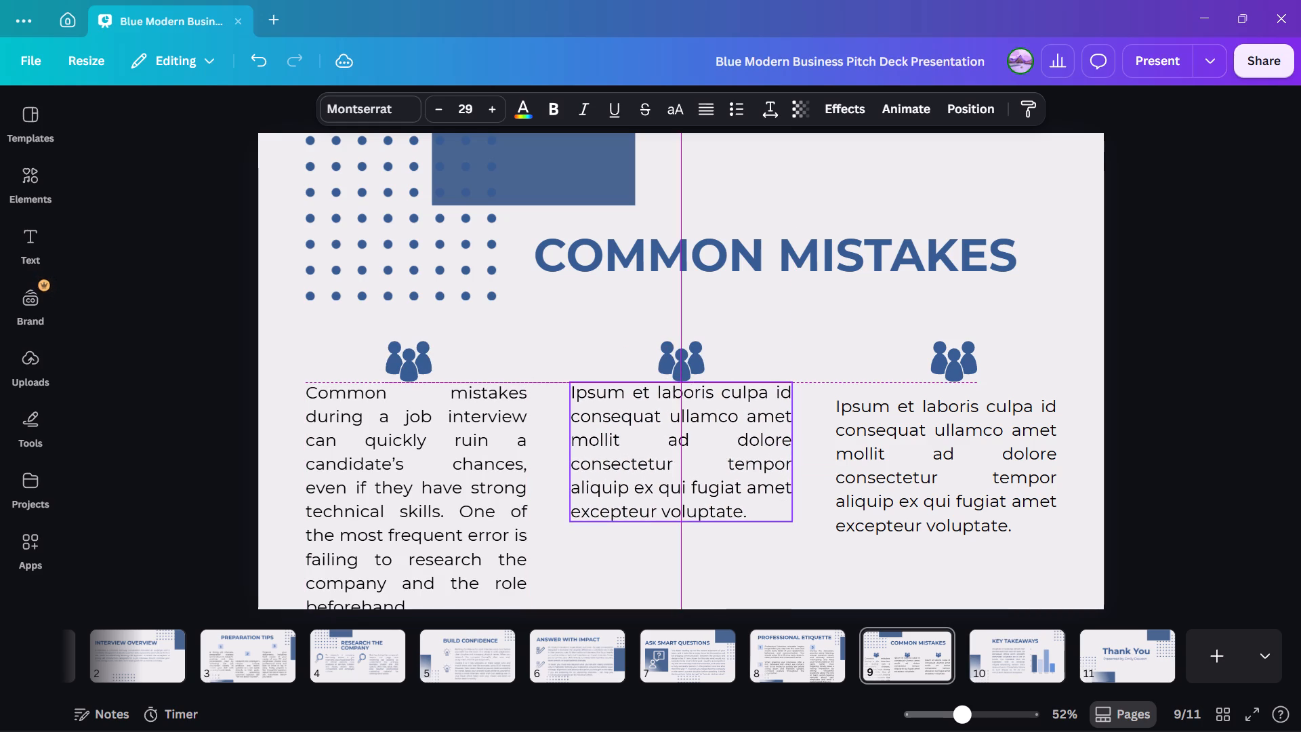
drag(621, 495, 621, 494)
drag(884, 497, 884, 495)
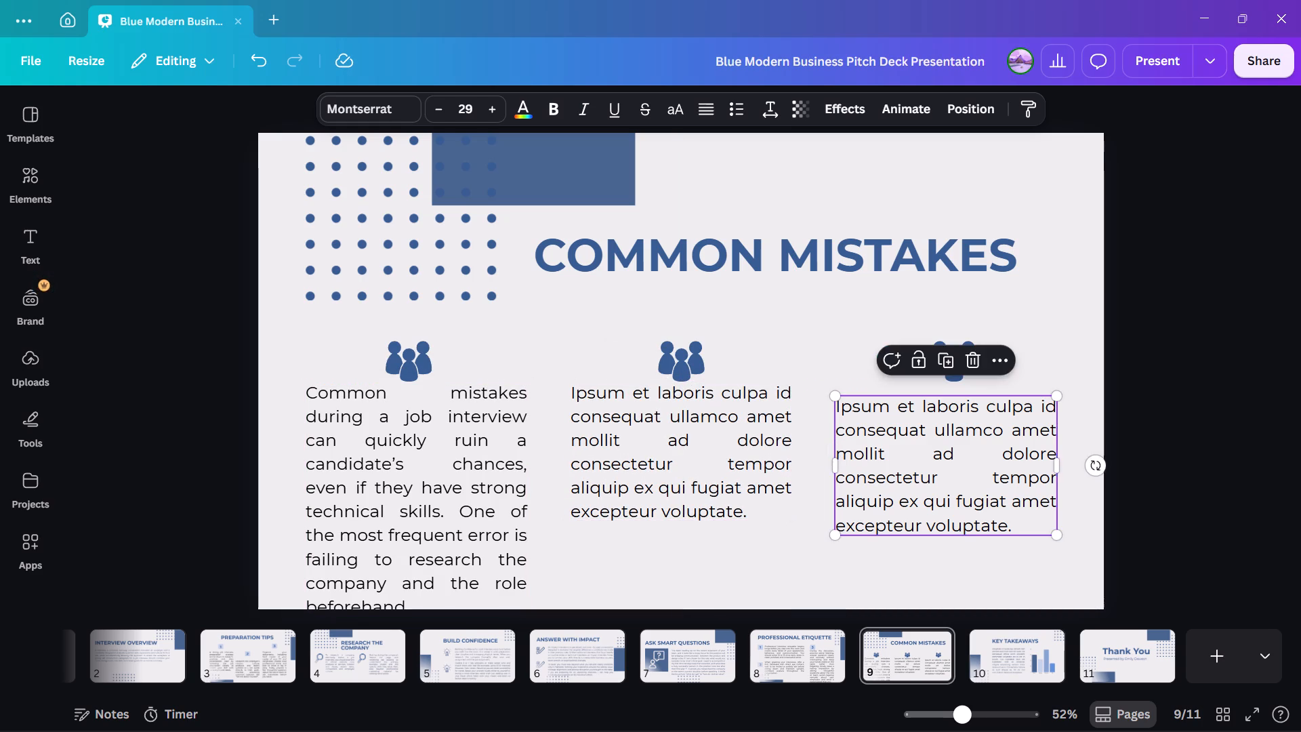
drag(884, 495, 885, 481)
Widen the first icon's paragraph box slightly outward to a width of about 506.
click(503, 513)
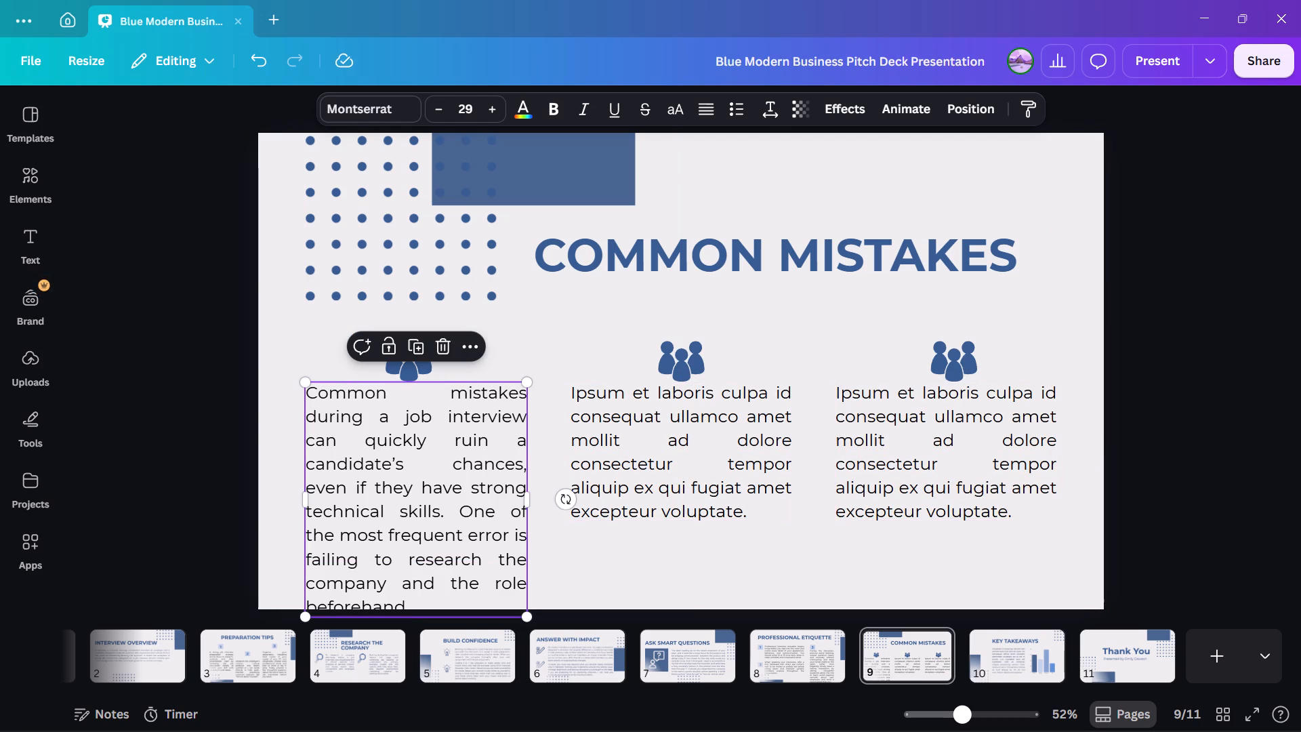
click(300, 501)
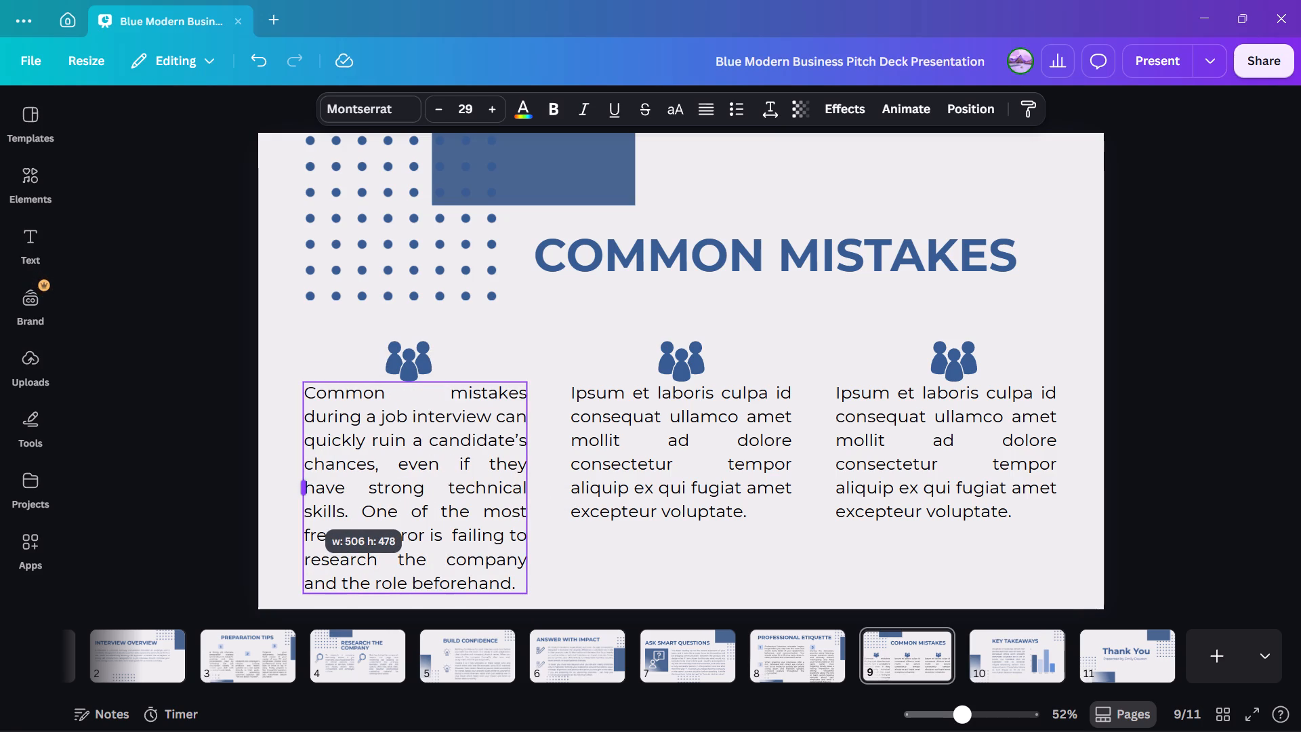
click(286, 506)
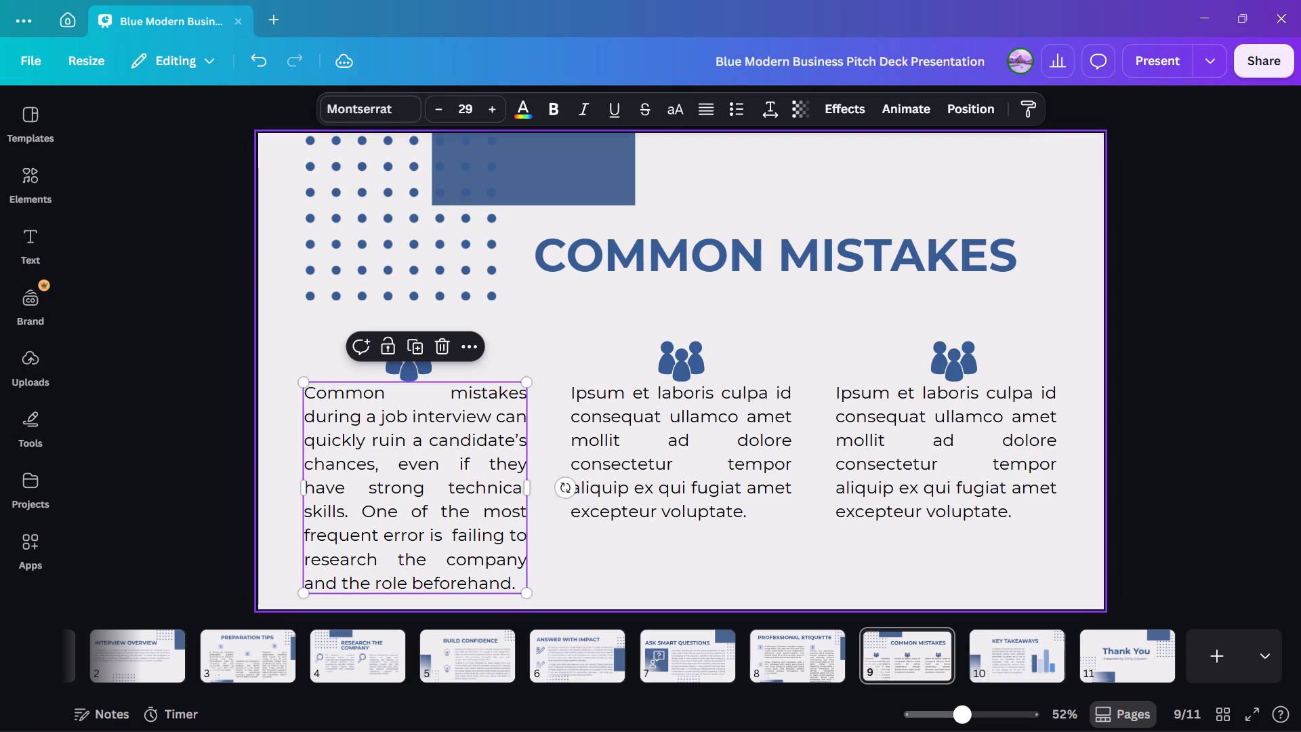
Replace the placeholder in the second icon's paragraph with "Candidate also often struggles".
click(673, 476)
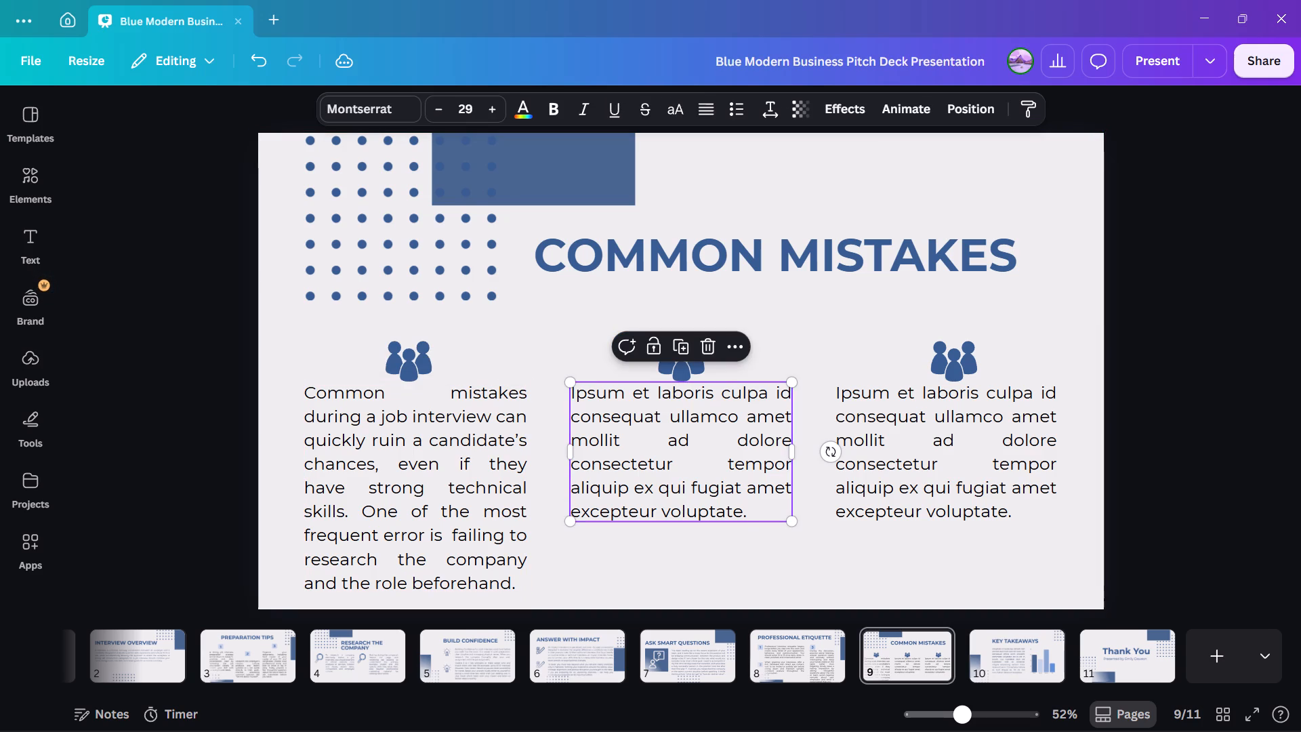
double_click(673, 476)
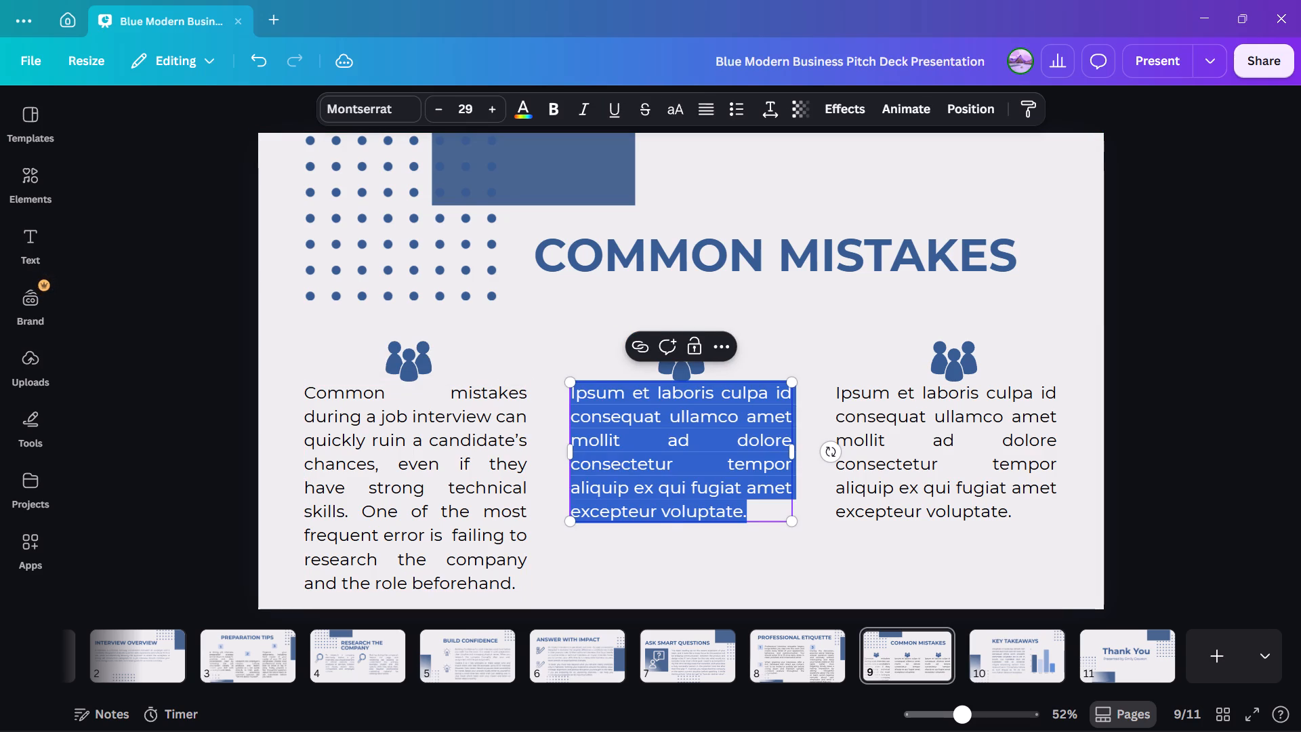
key(BackSpace)
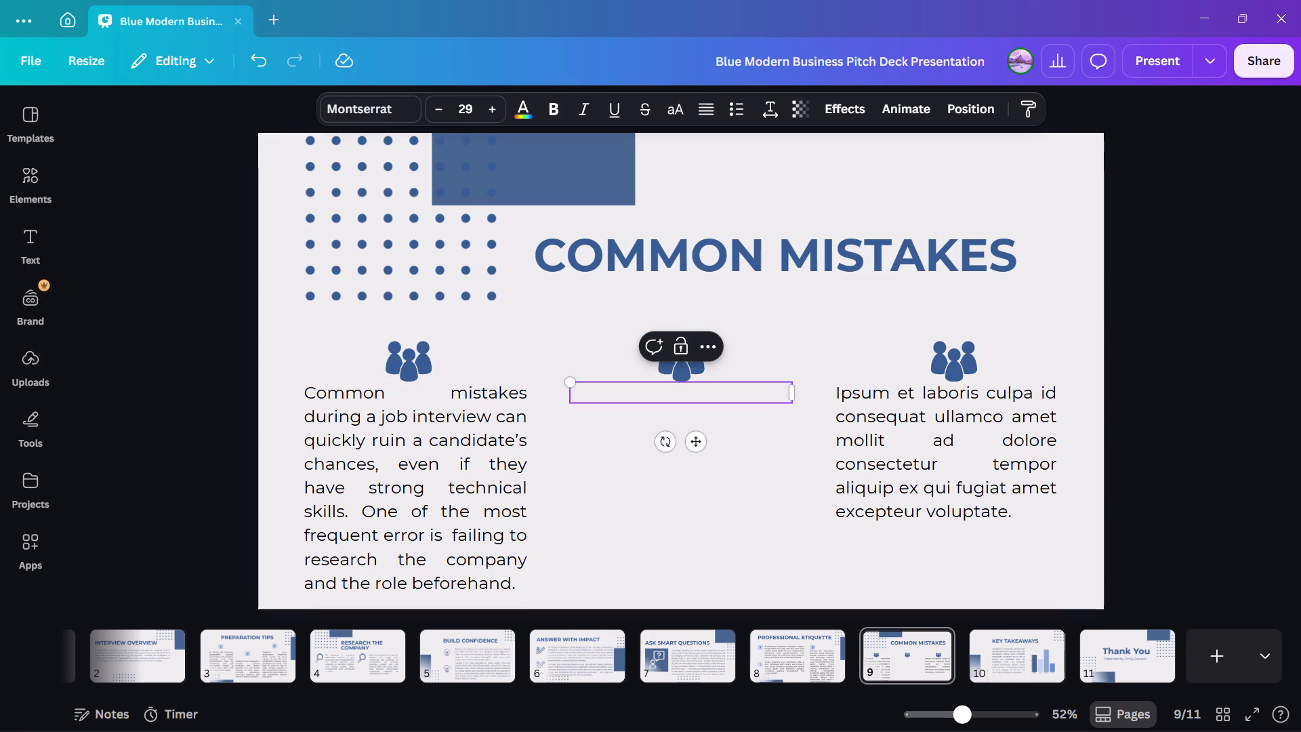
key(shift+c)
text(andida)
text(te also)
key(space)
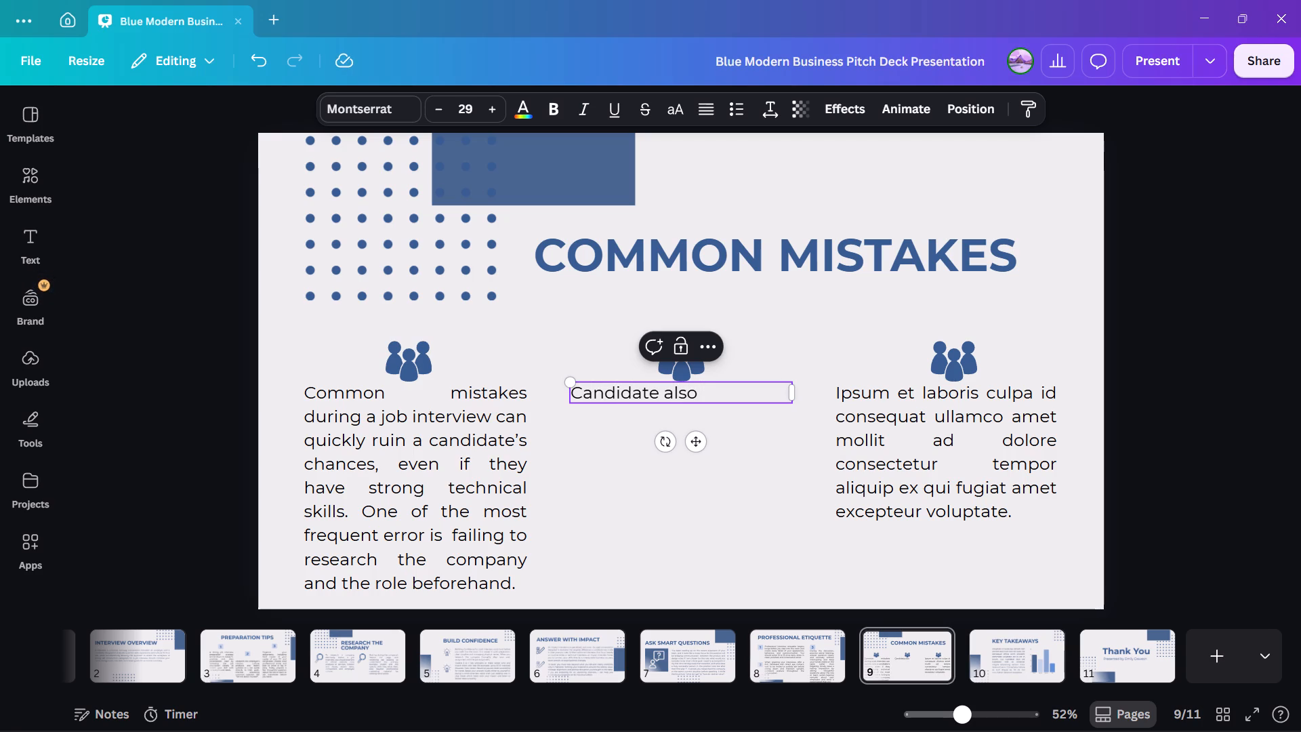
text(often struggles)
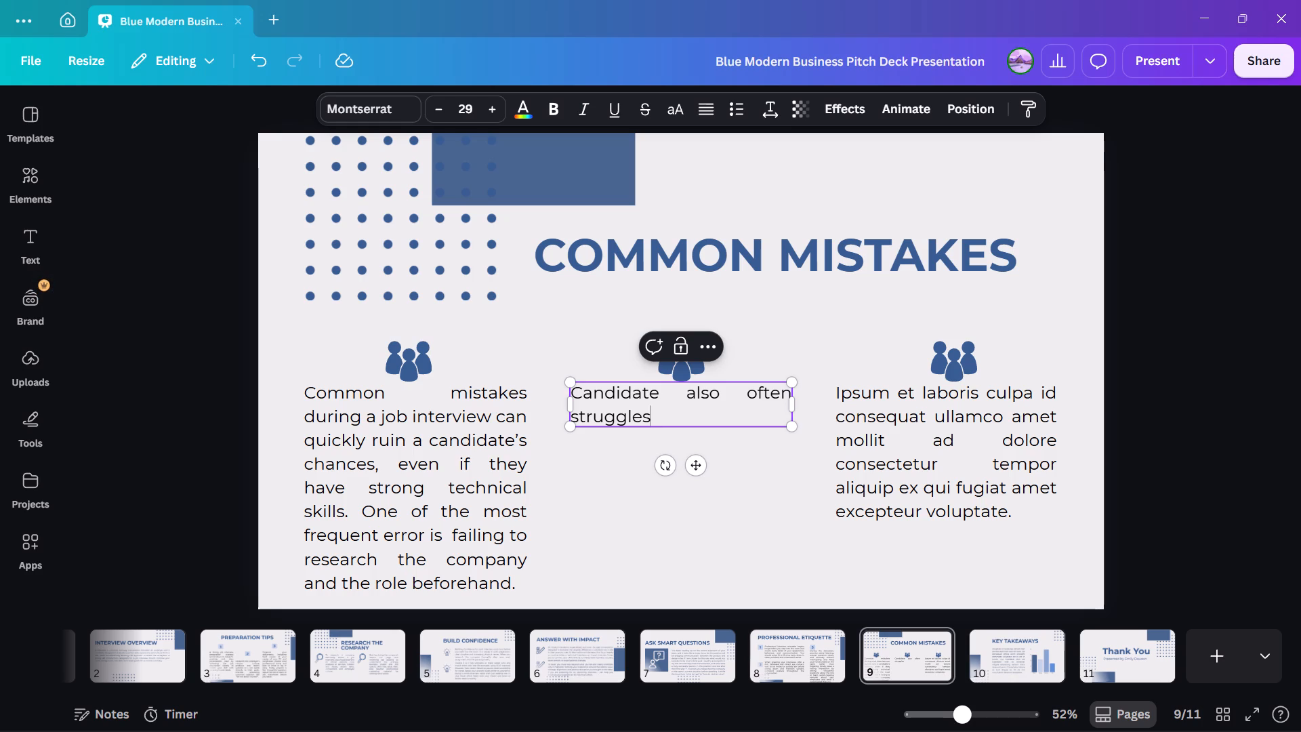
Continue the second icon's paragraph with "with poor body language such as".
text(with poor)
key(space)
text(body)
key(space)
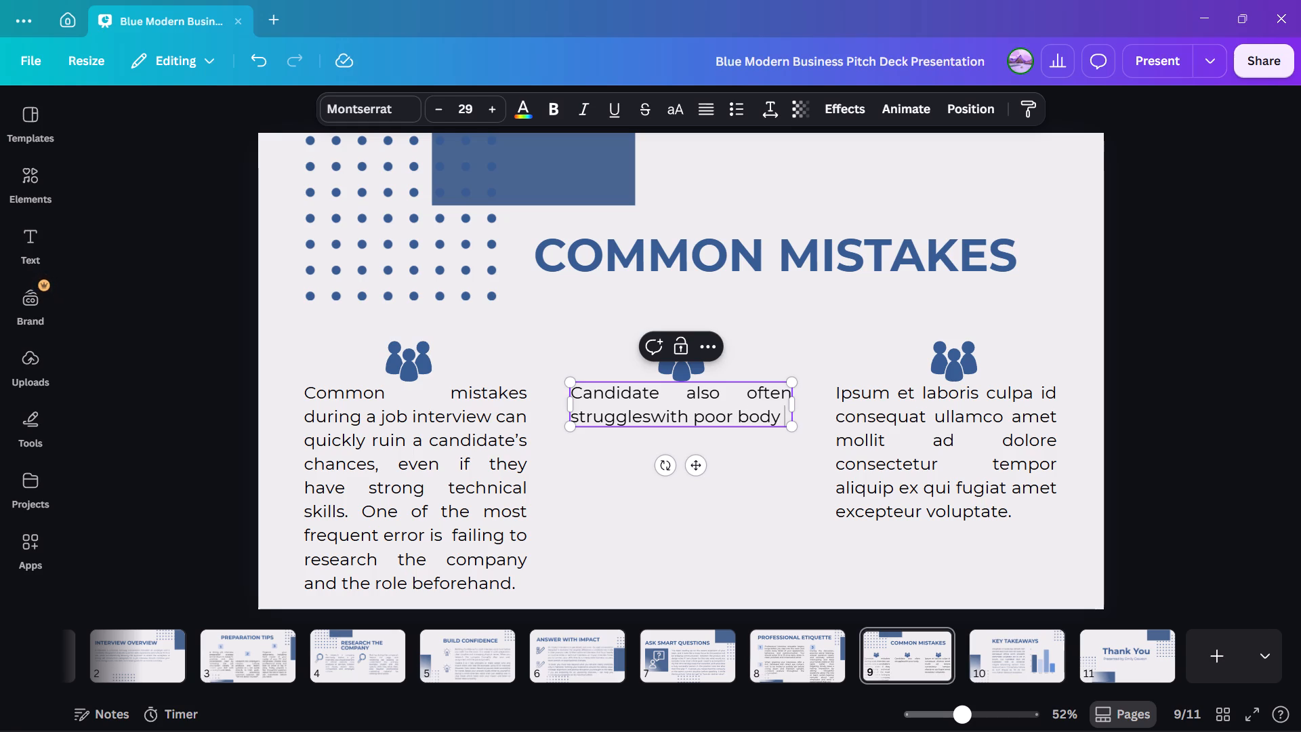
text(language)
key(space)
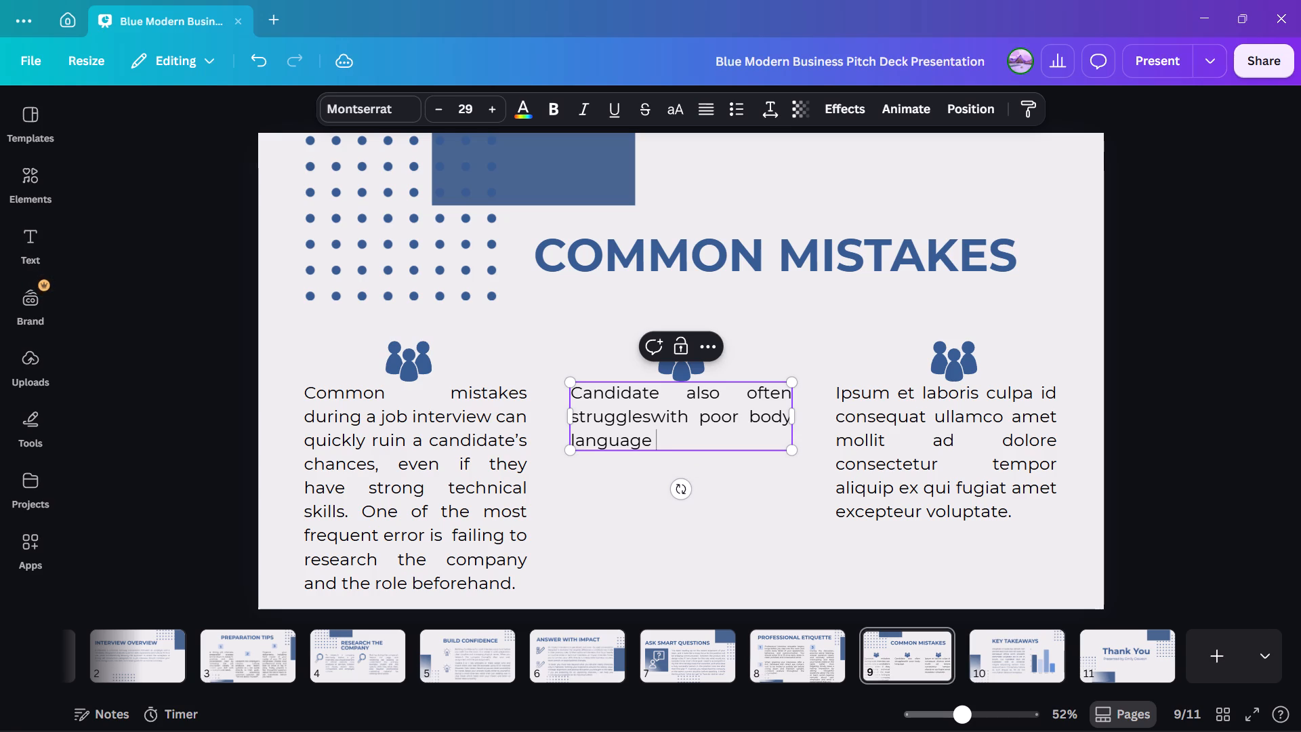
text(such as)
key(space)
Extend the second icon's paragraph with "slouching, avoiding eye contact or fidgeting".
text(slouching)
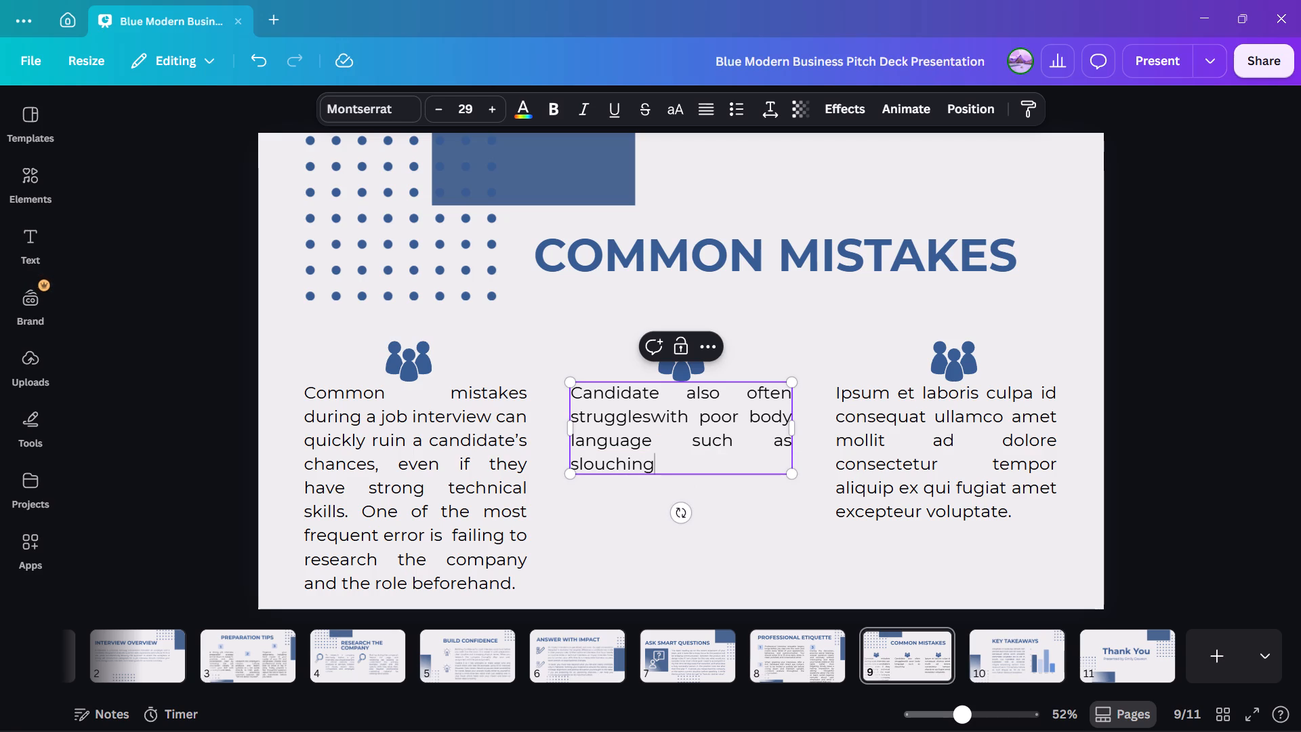
text(, avoiding eye)
key(space)
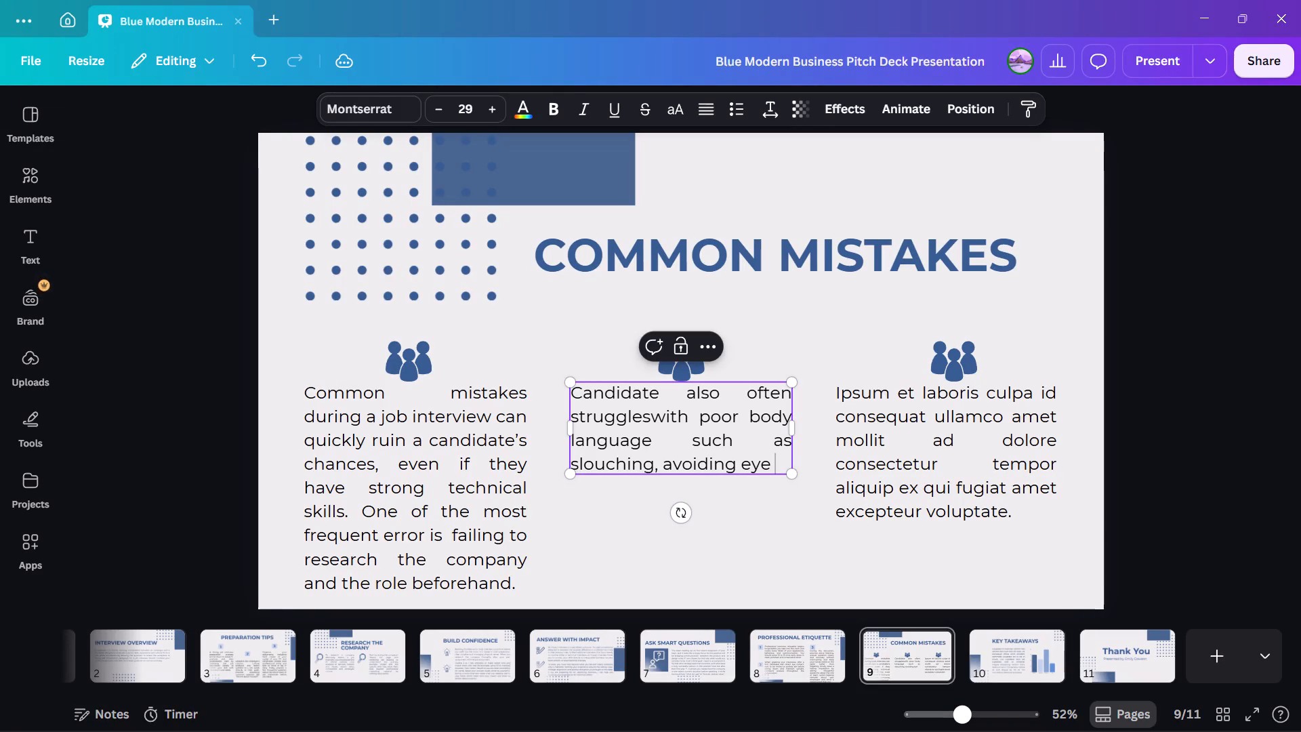
text(contact)
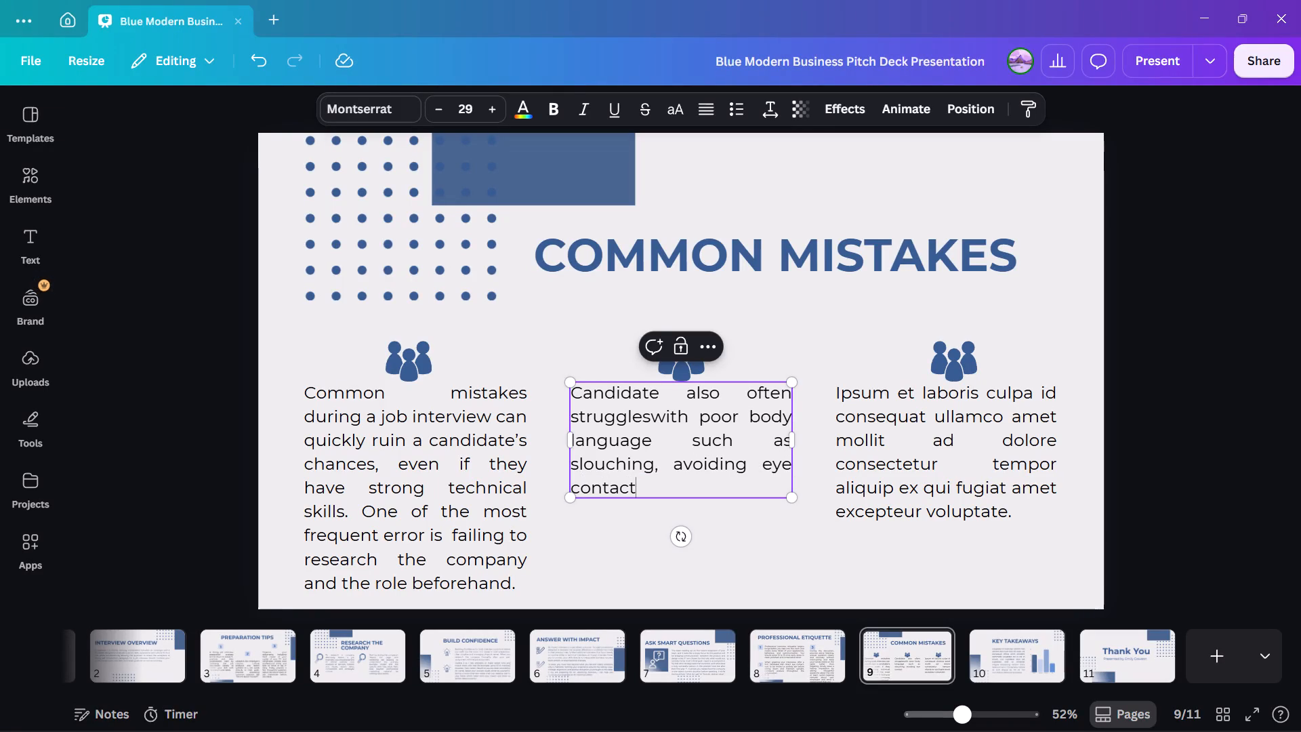
key(space)
text(or fidgeting)
key(space)
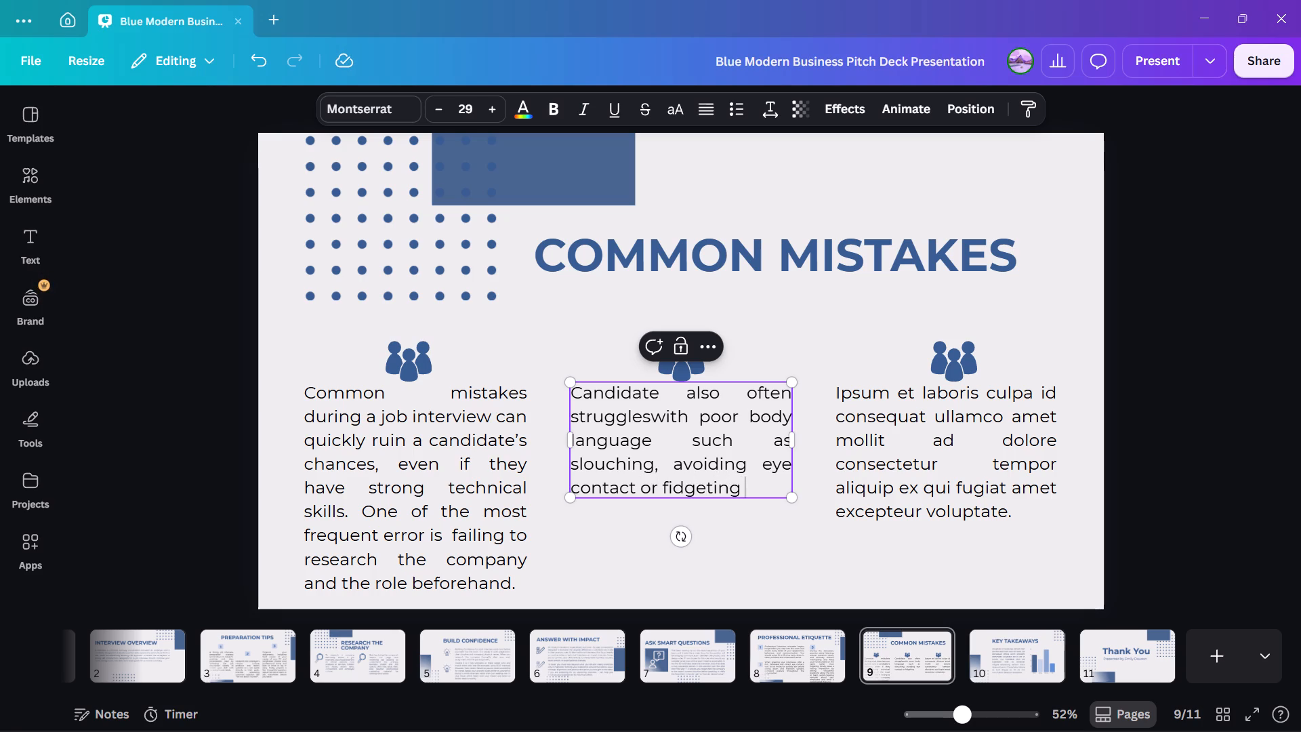
Add "that unintentionally signals" after "fidgeting" in the second icon's paragraph.
text(that uin)
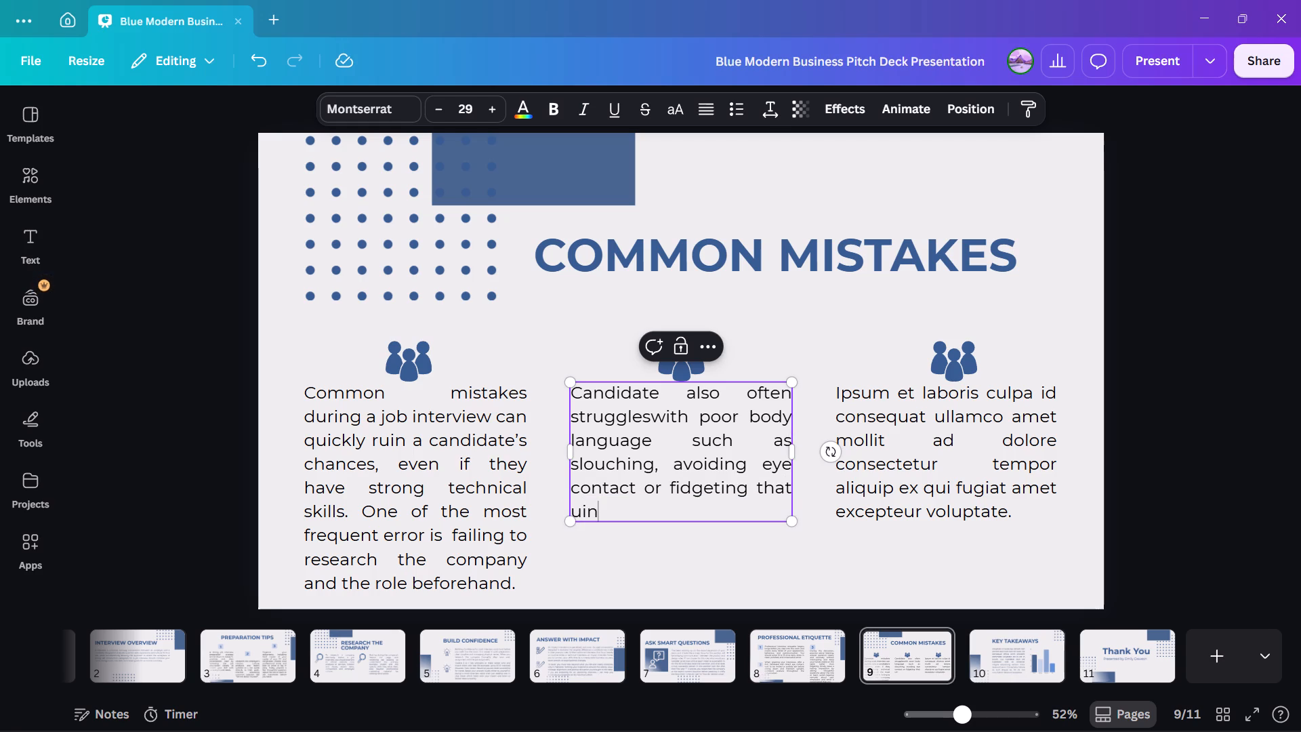
key(BackSpace)
key(BackSpace)
text(nintentiona)
text(lly)
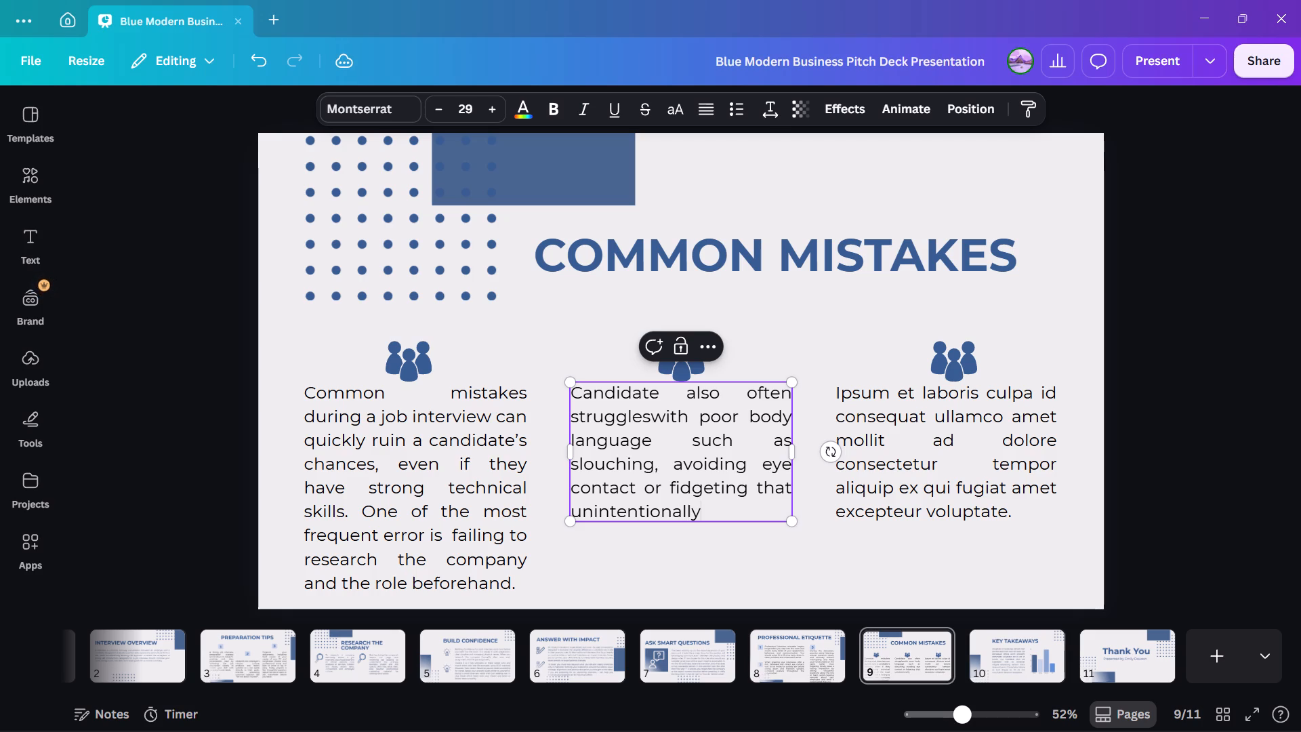
key(space)
text(signals)
key(space)
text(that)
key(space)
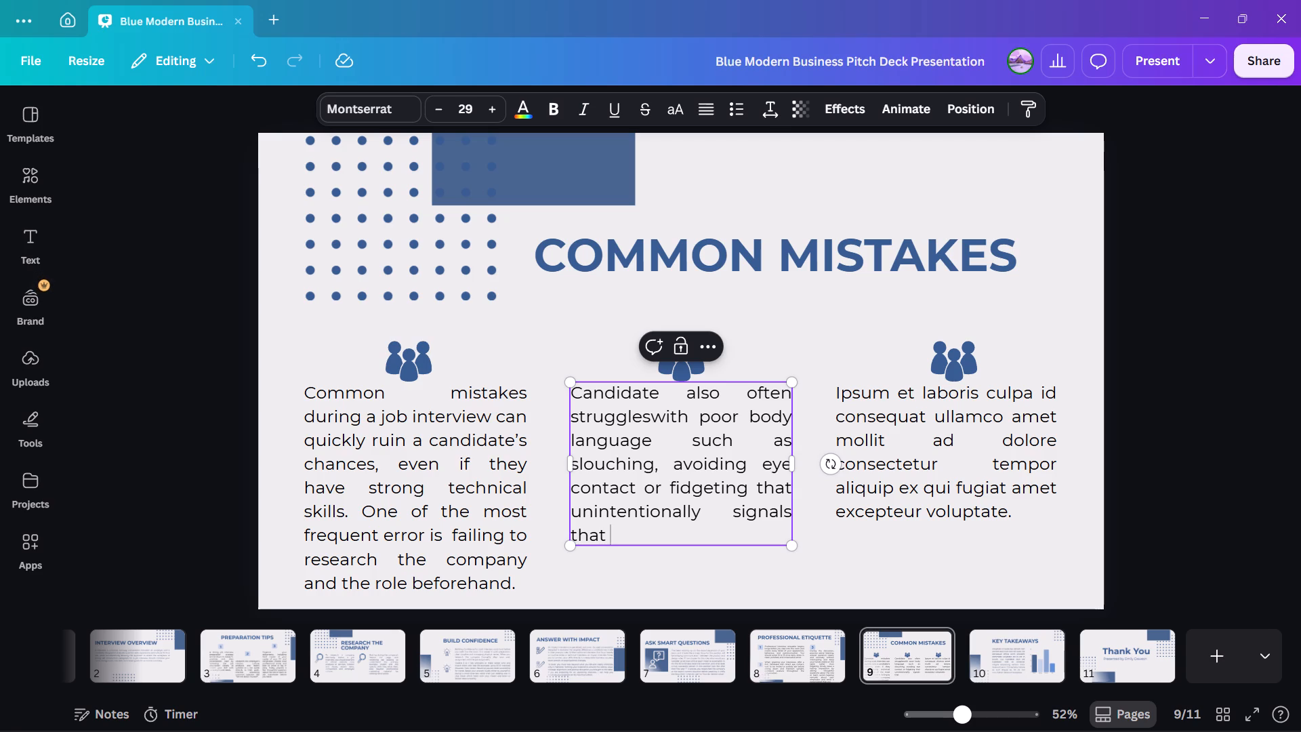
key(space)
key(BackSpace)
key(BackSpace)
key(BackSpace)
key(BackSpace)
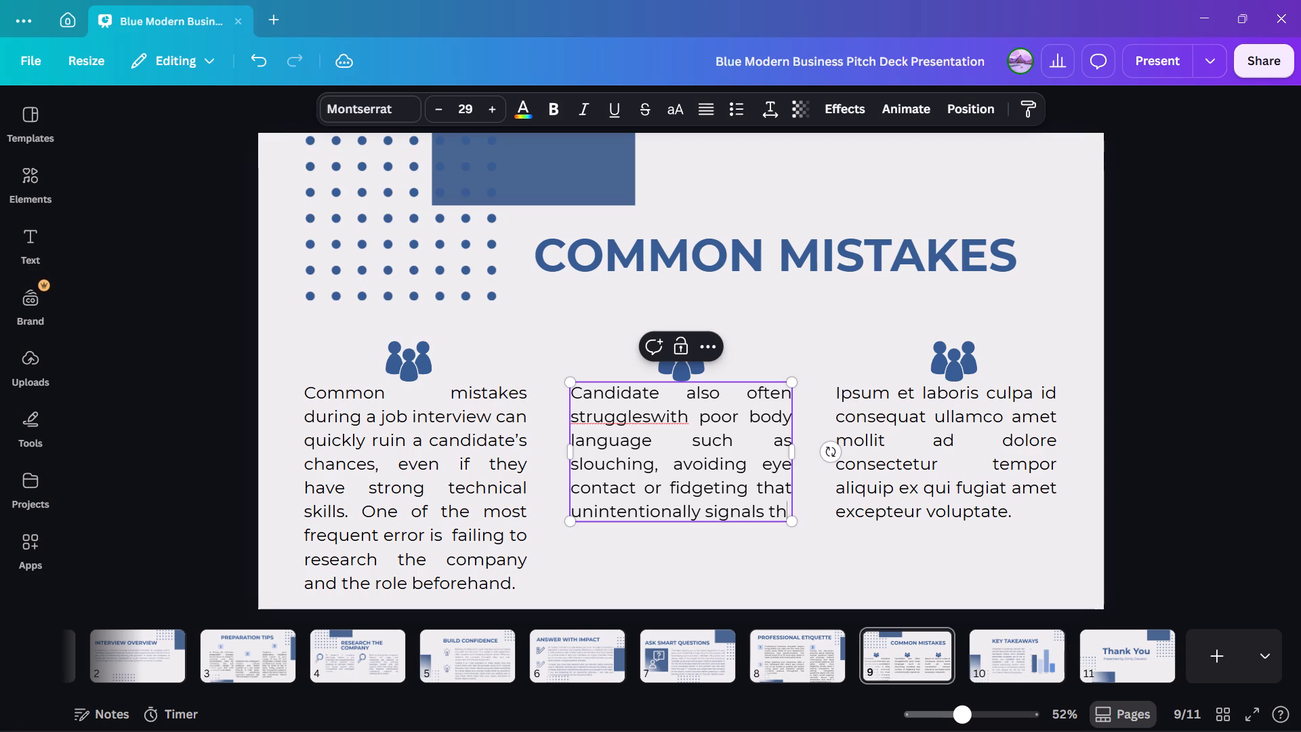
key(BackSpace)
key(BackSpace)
Finish the second icon's paragraph with "insecurity or disengagement.".
text(insecurity)
key(space)
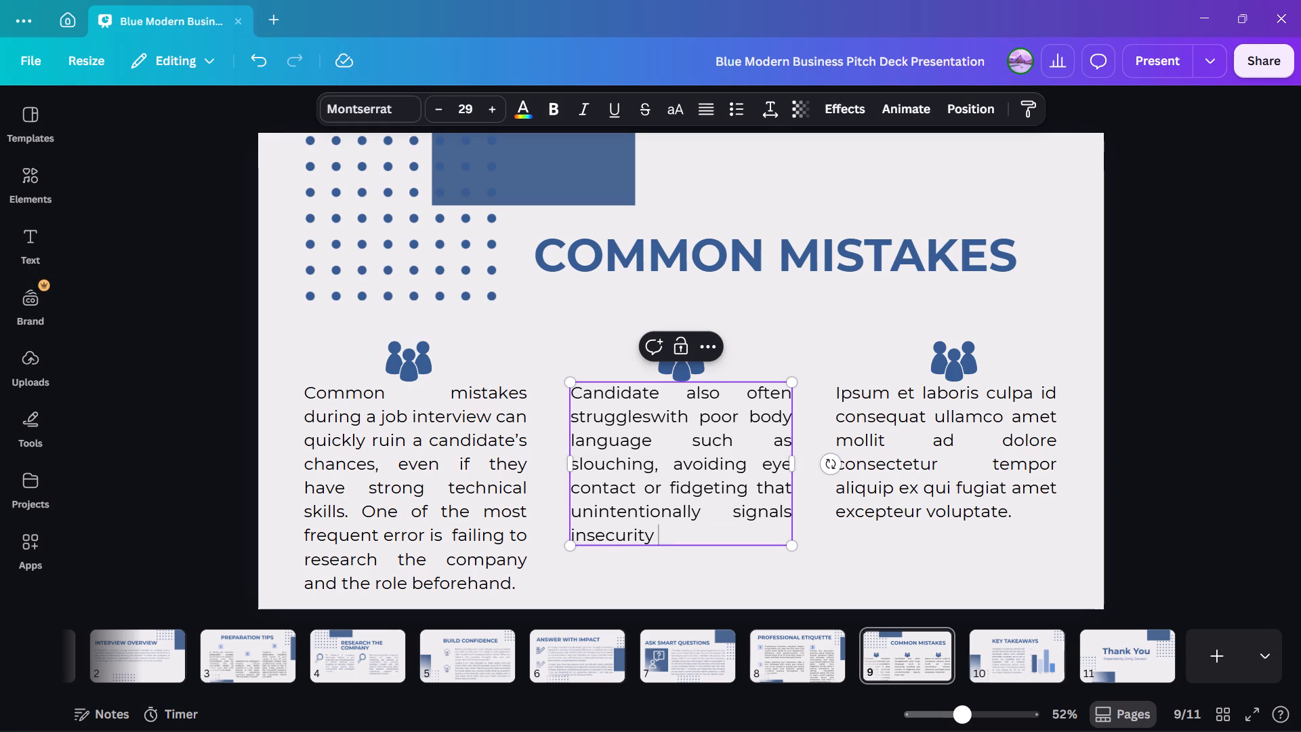
text(or disengagement)
key(space)
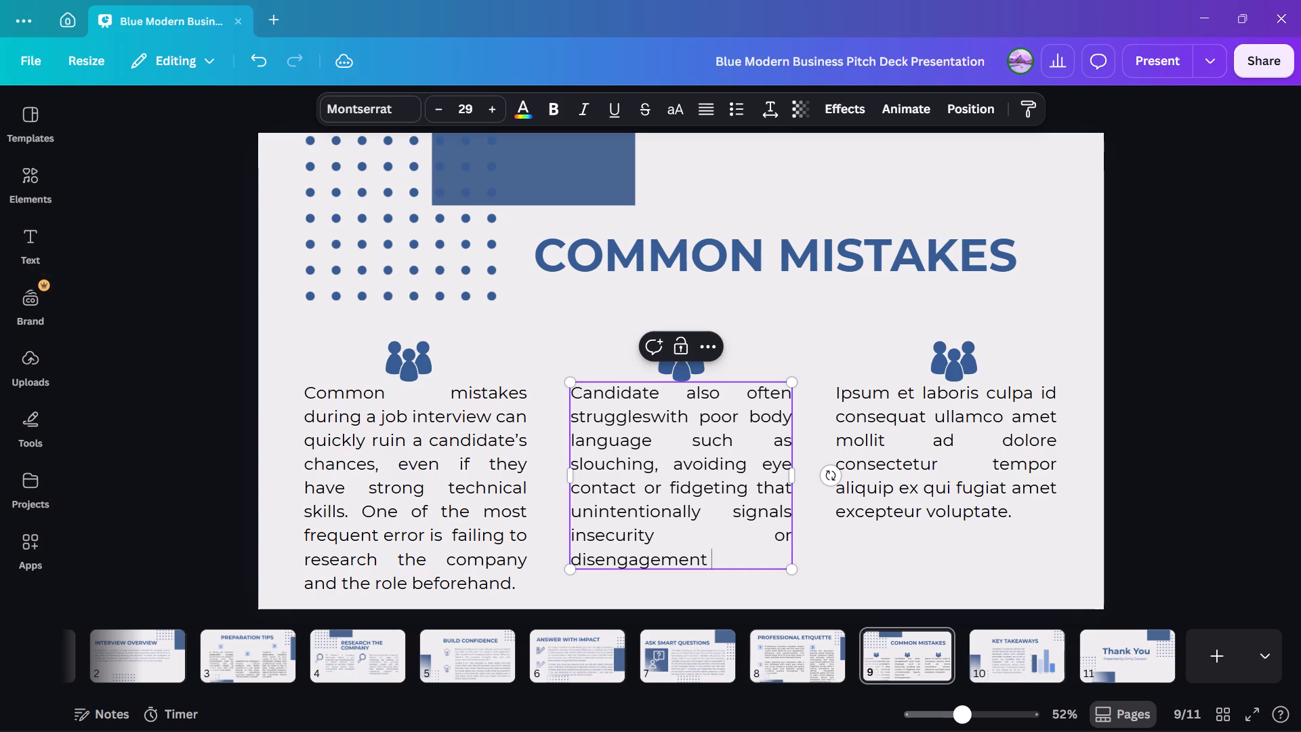
key(BackSpace)
key(period)
Replace the placeholder paragraph under the third icon with "Another major trap is speaking".
click(932, 438)
triple_click(931, 435)
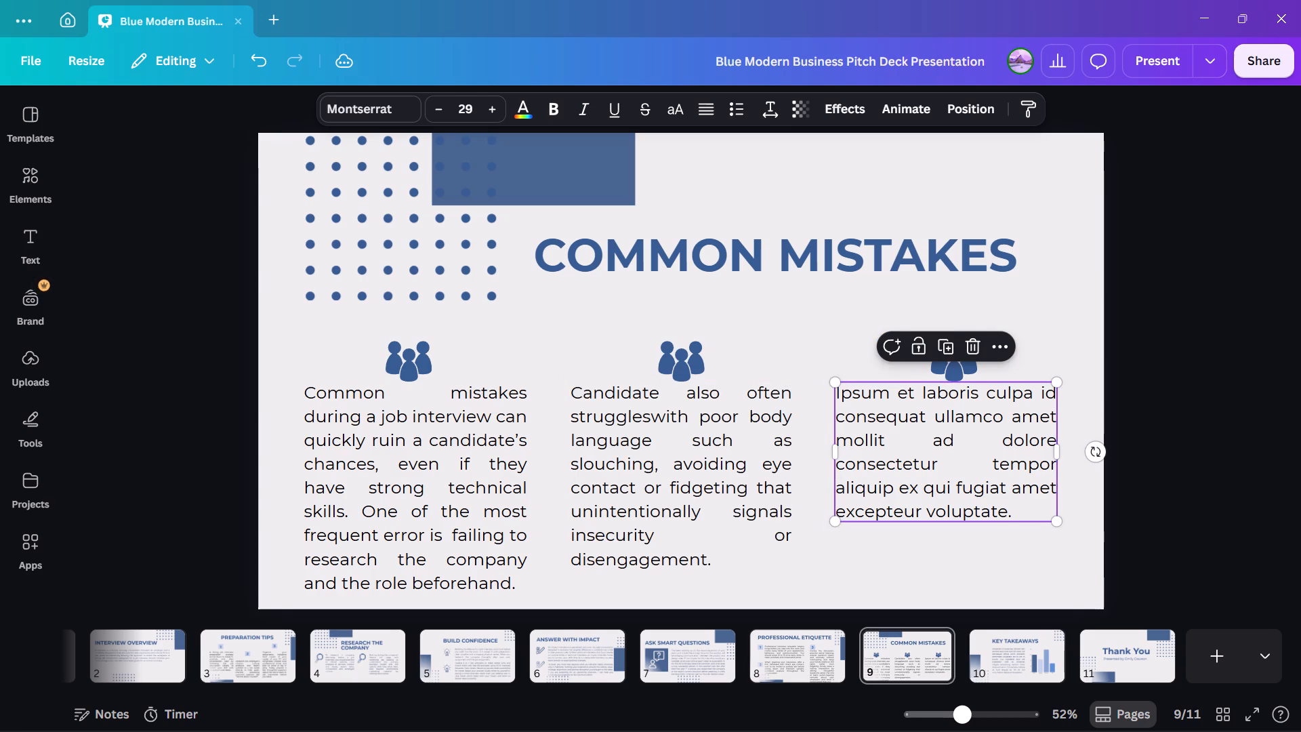
key(BackSpace)
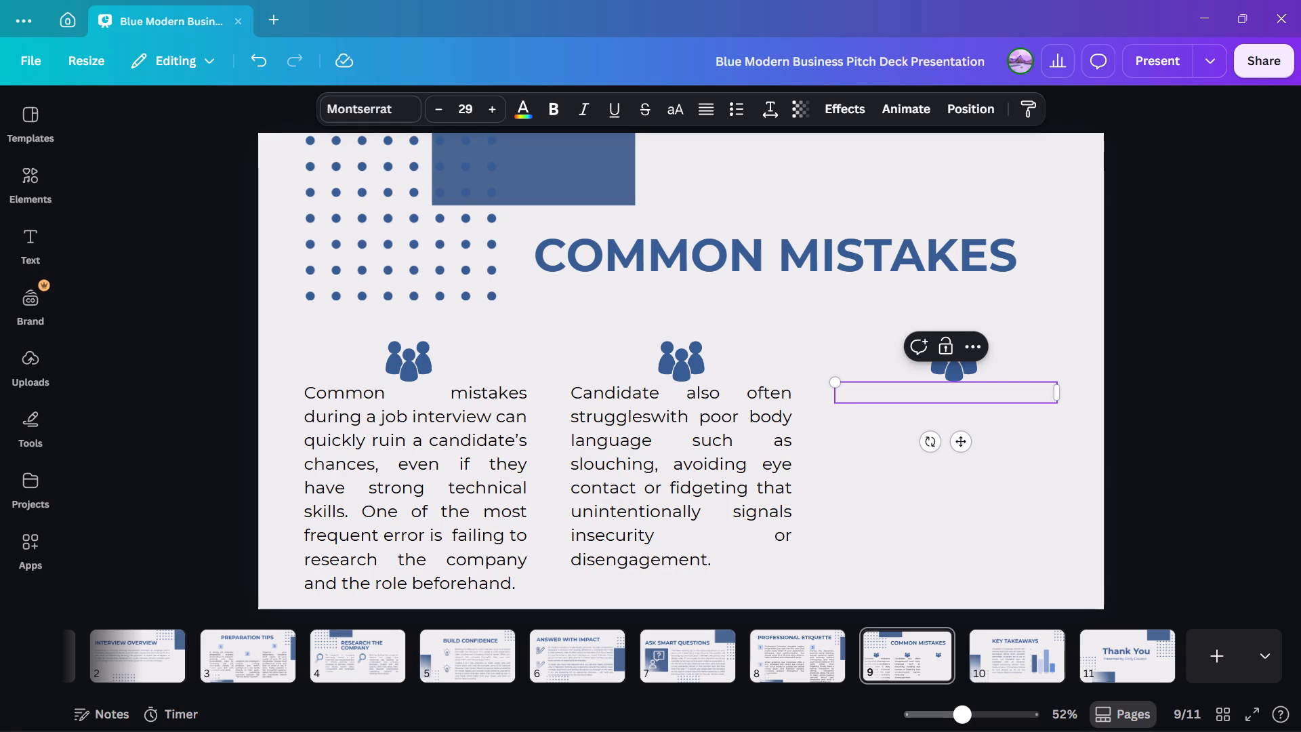
text(Anothe r)
key(BackSpace)
key(BackSpace)
text(r mj)
key(BackSpace)
text(ajor)
key(space)
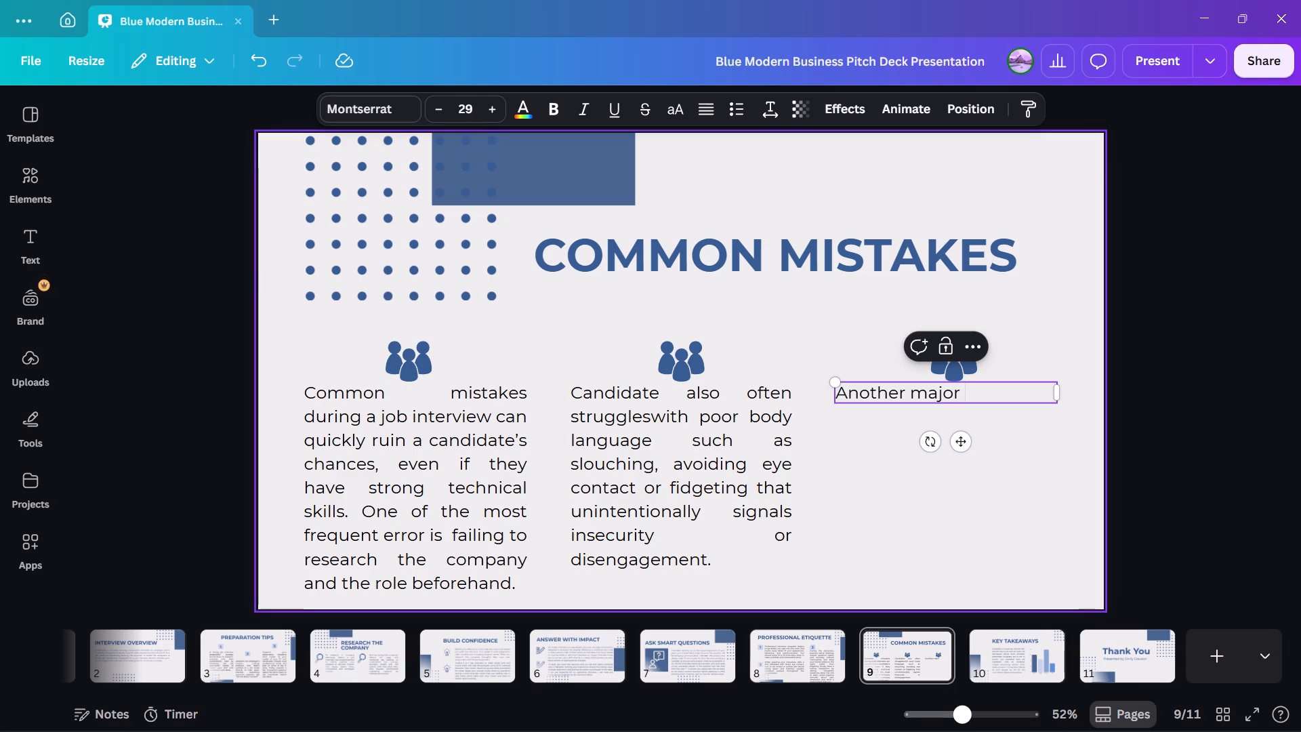
text(trap is)
key(space)
text(speaking)
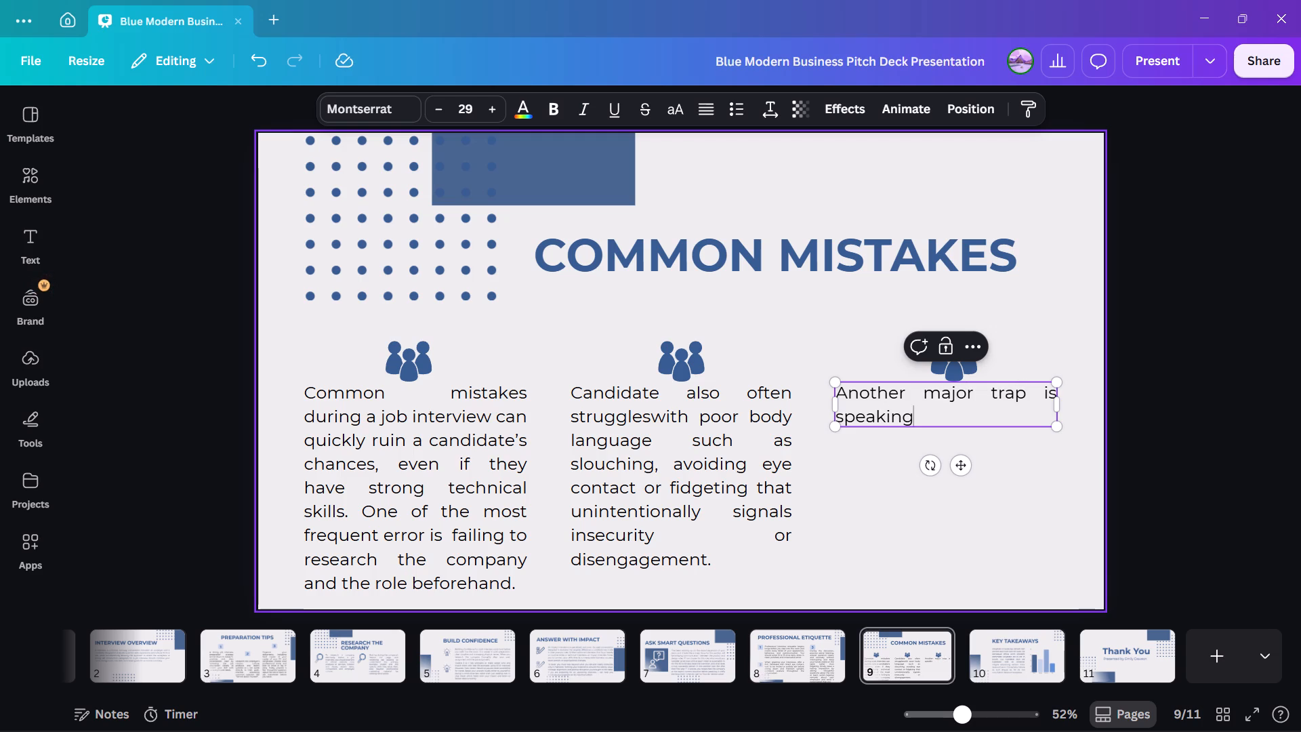
key(space)
Continue the third icon's paragraph with "negatively about past employers".
text(ne)
text(gatively)
key(space)
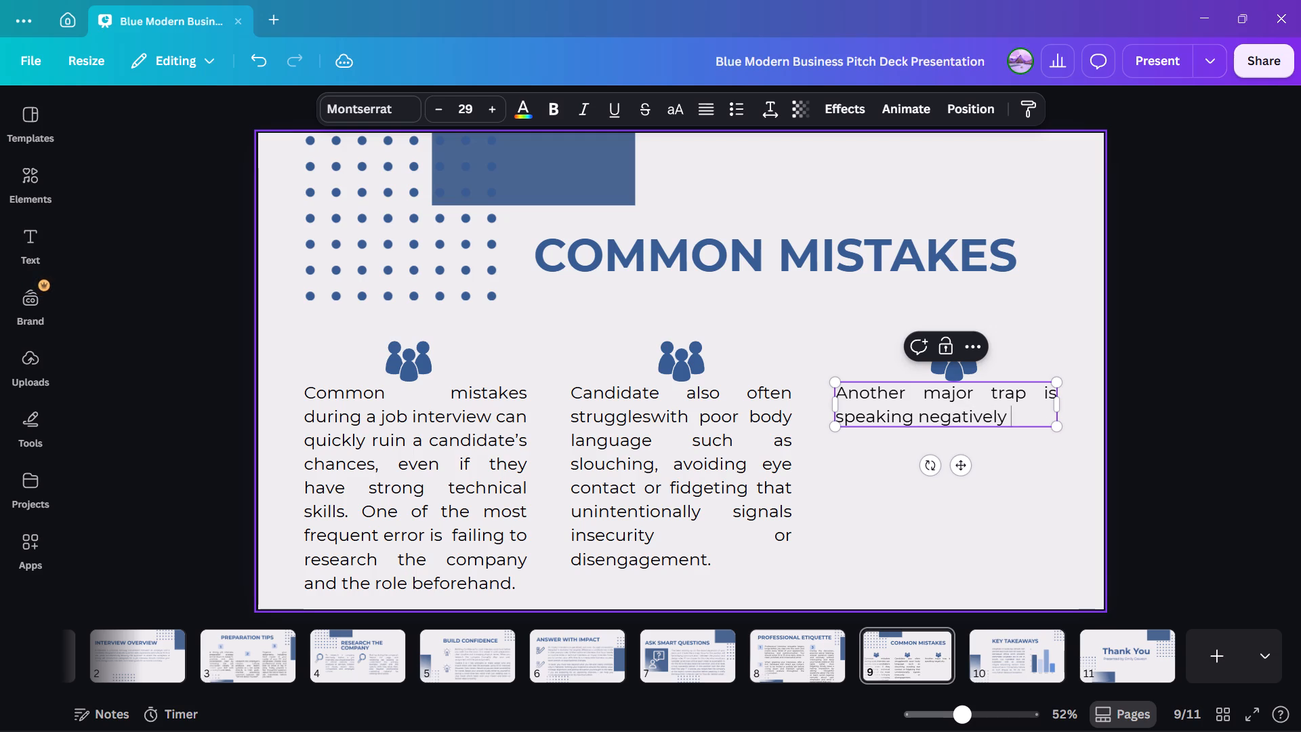
text(ab)
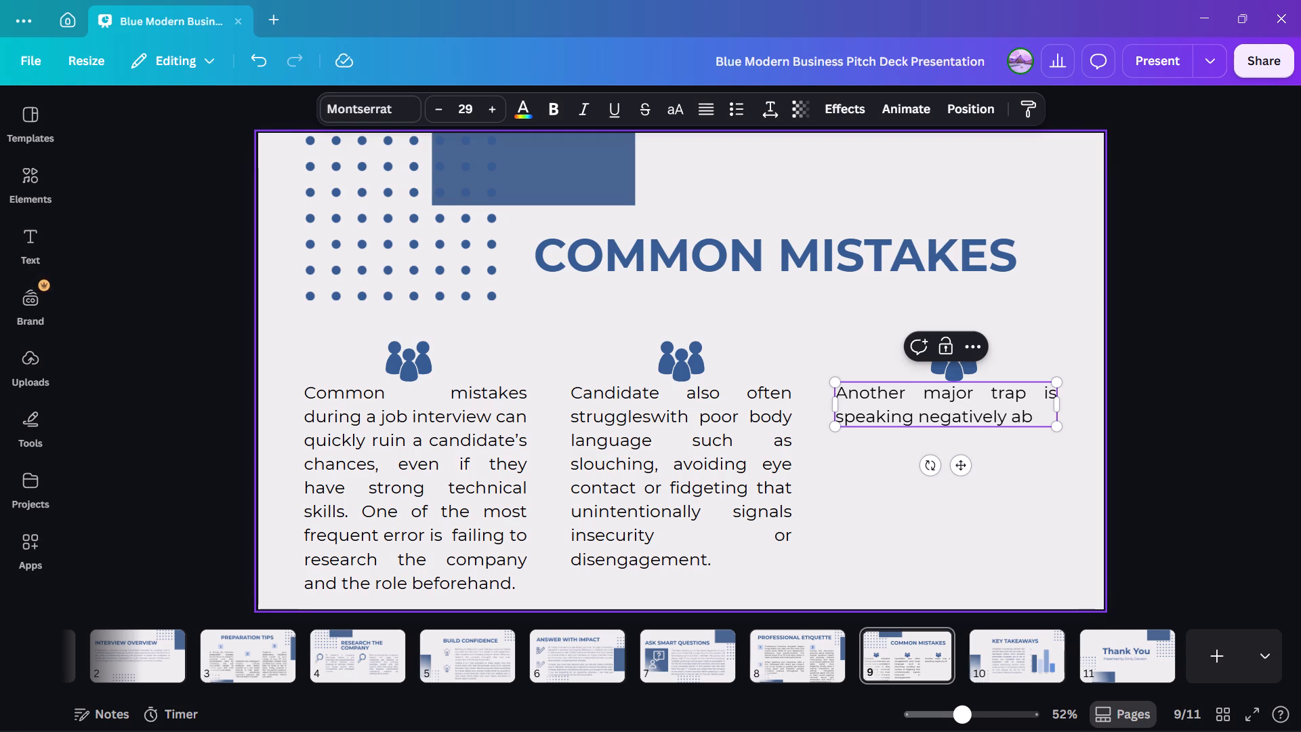
key(p)
key(BackSpace)
text(out)
key(space)
text(past employy)
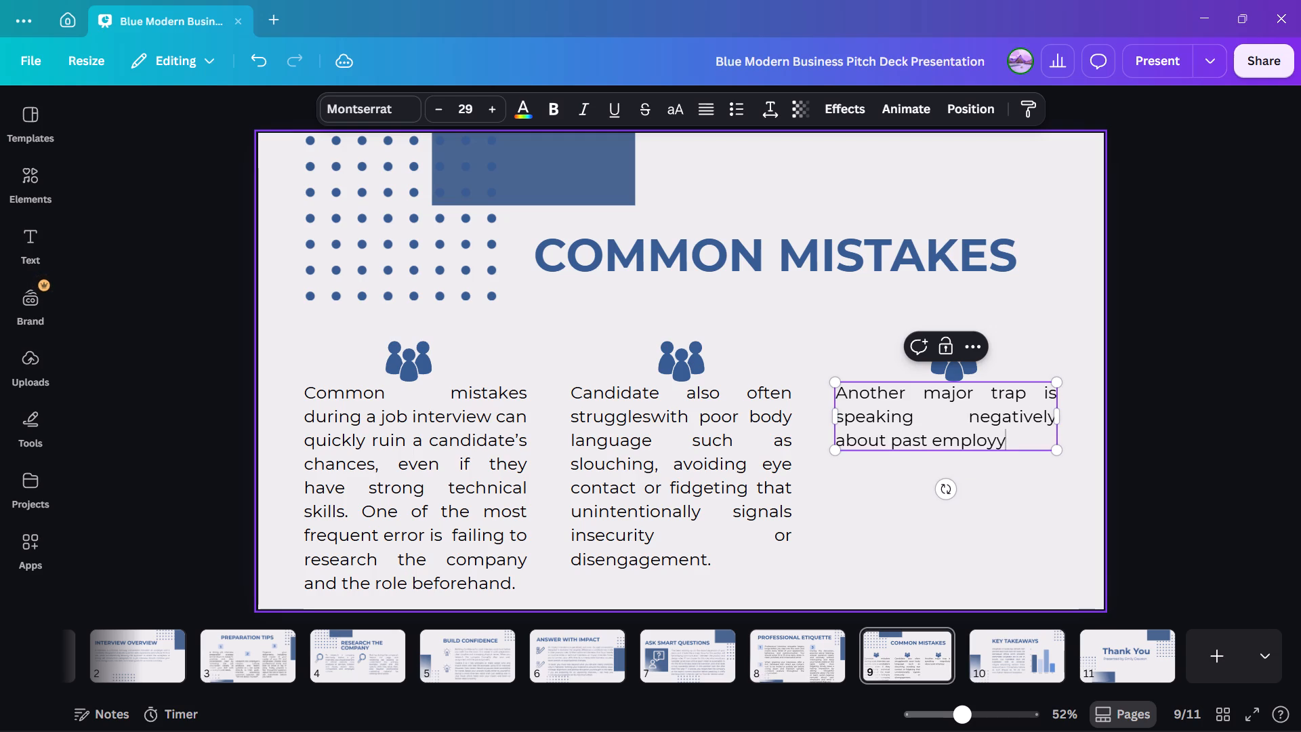
key(BackSpace)
text(es)
key(BackSpace)
text(rs)
key(space)
Extend the third icon's paragraph with "or colleagues, which raises".
text(or)
key(space)
text(colle)
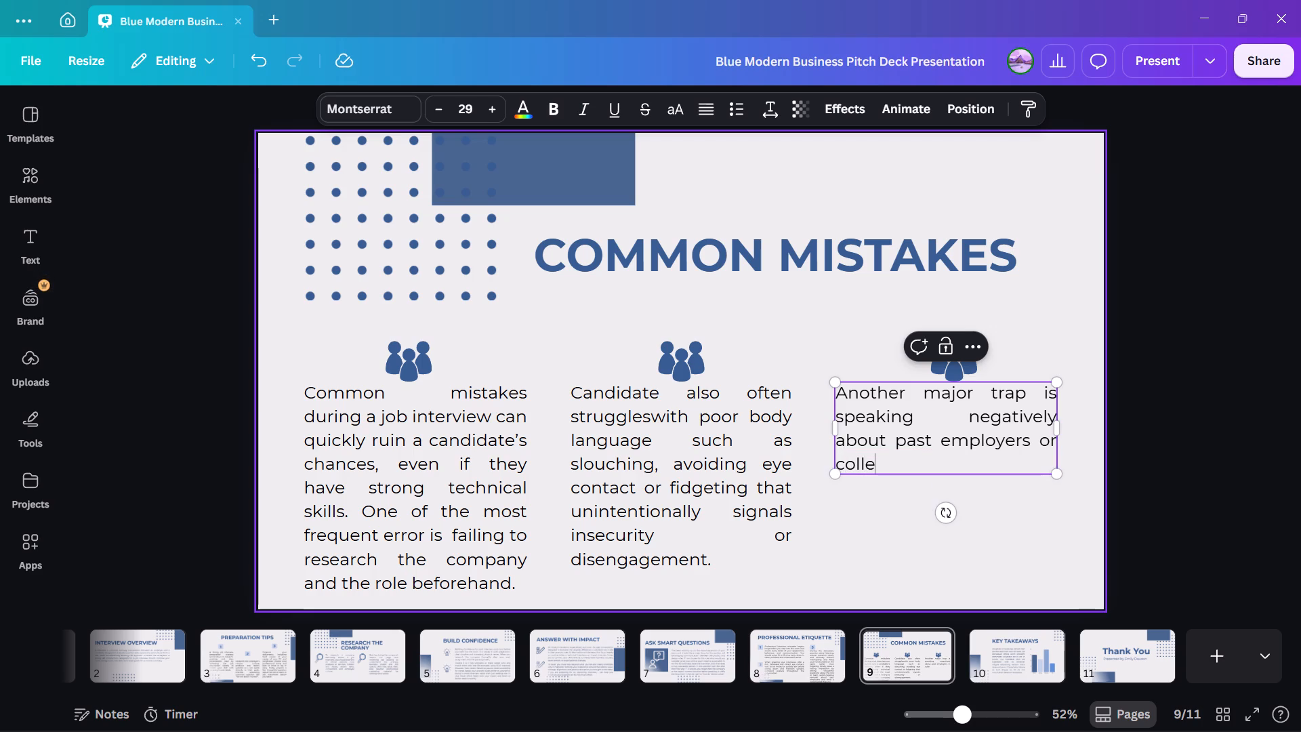
text(agues)
key(space)
key(BackSpace)
text(, which raises)
key(space)
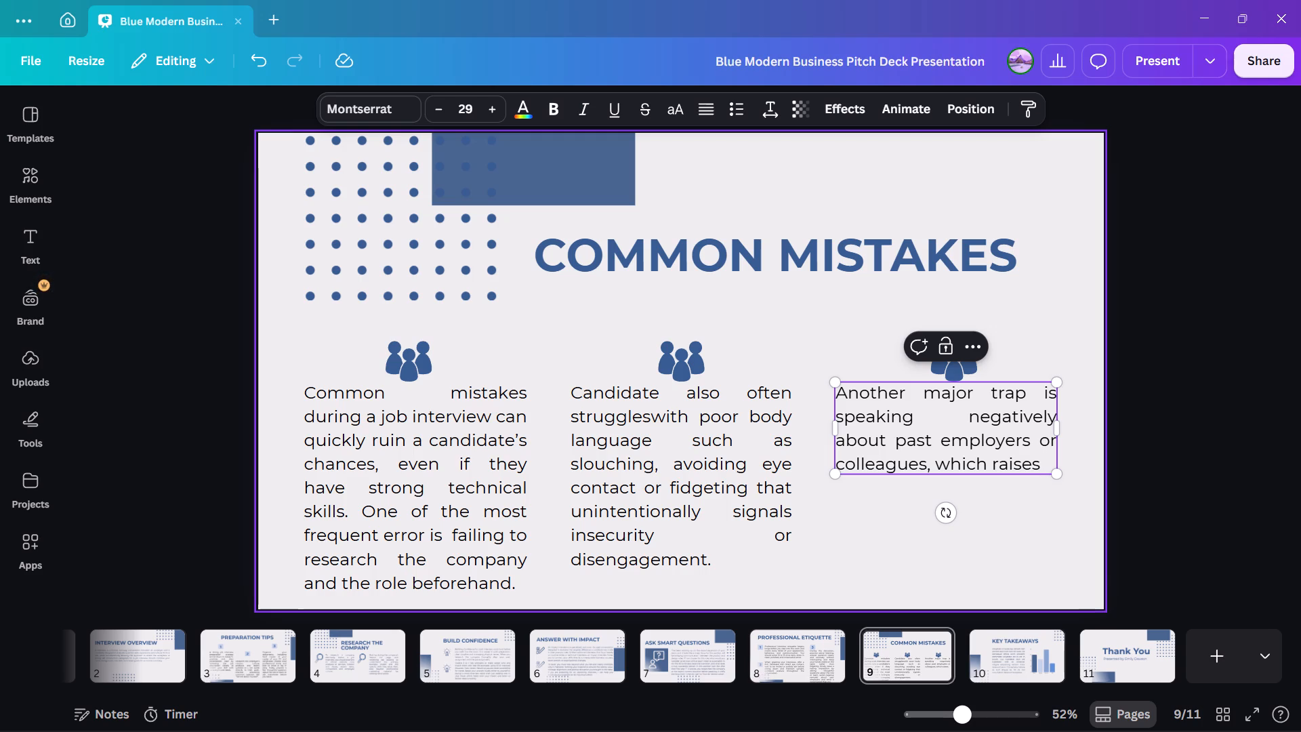
Add "red flag for hiring managers about your attitude" to the third icon's paragraph.
text(red fla)
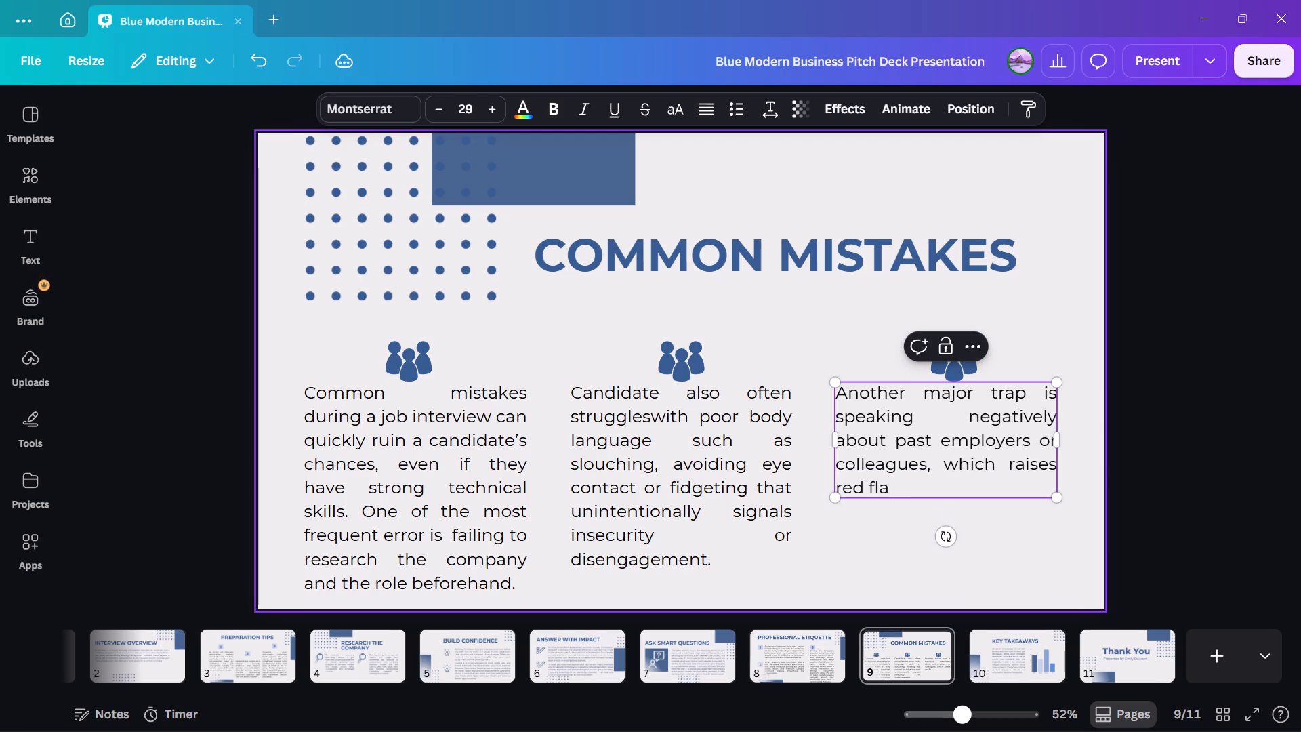
text(g for hi)
text(ring)
key(space)
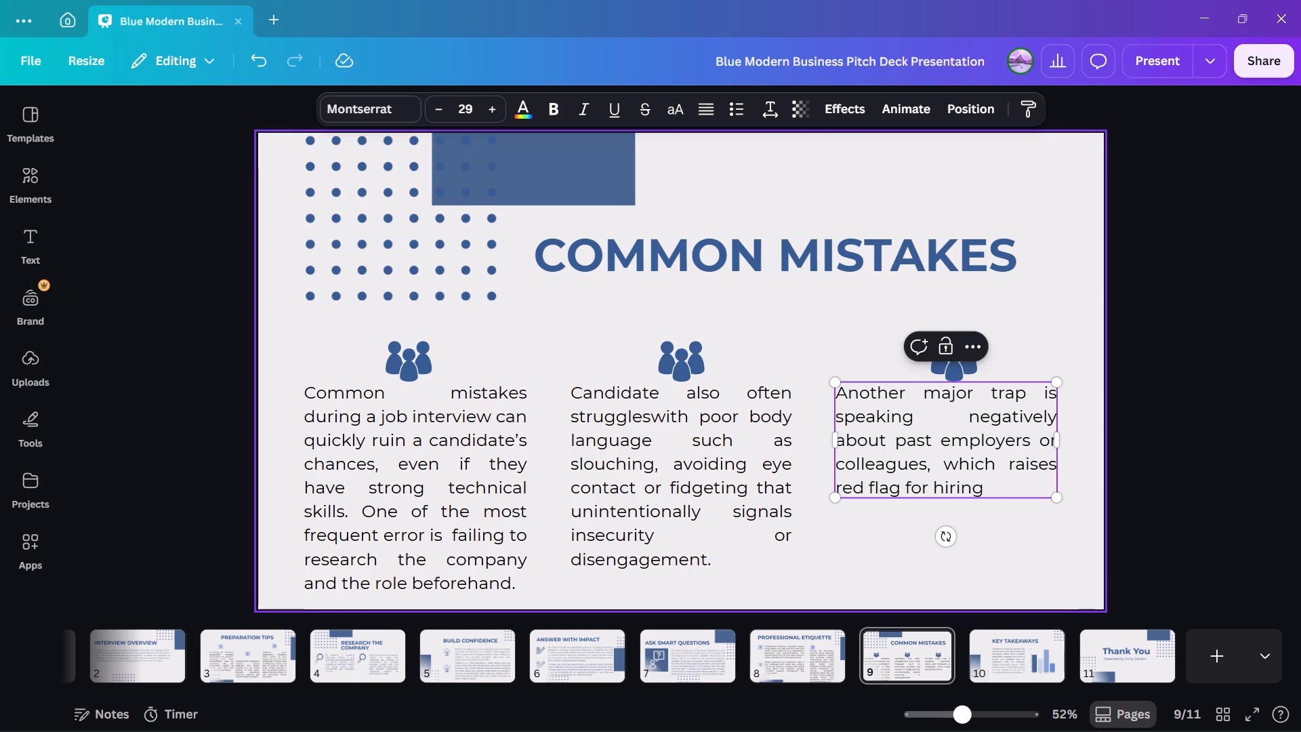
text(managers about)
key(space)
key(t)
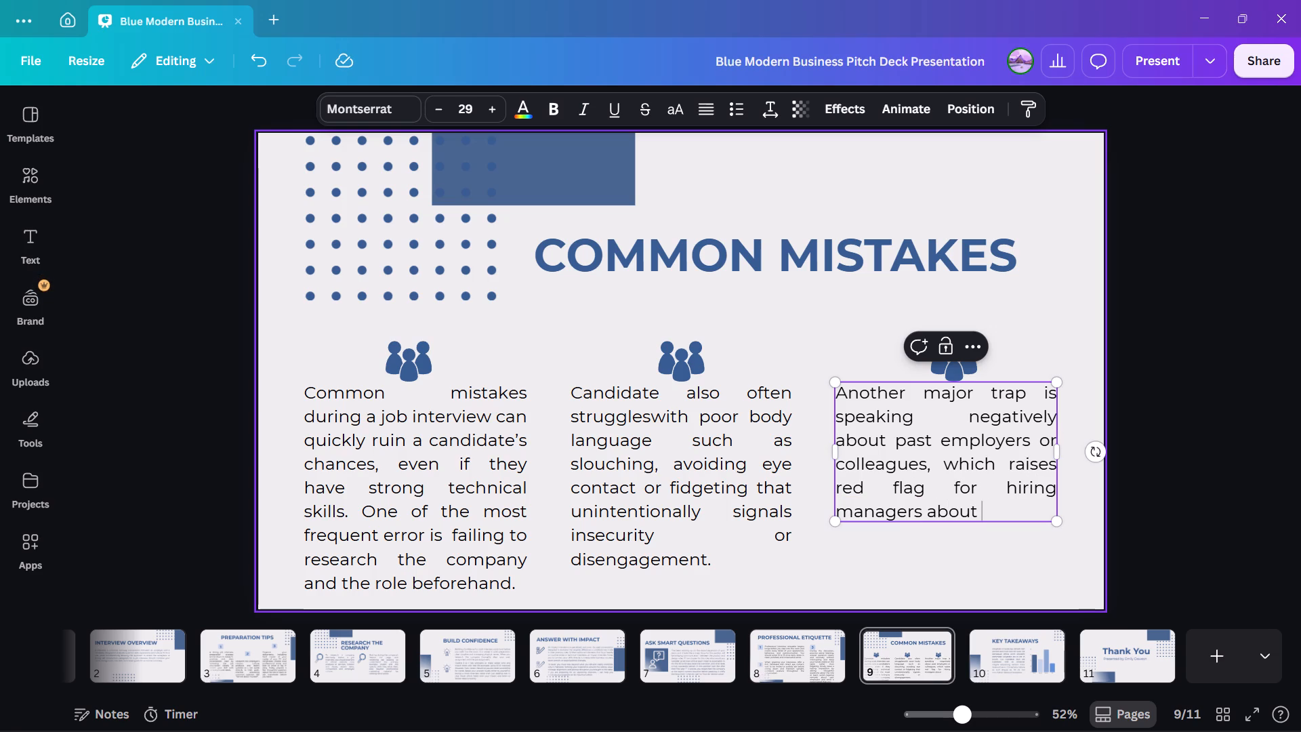
key(BackSpace)
text(your attitude)
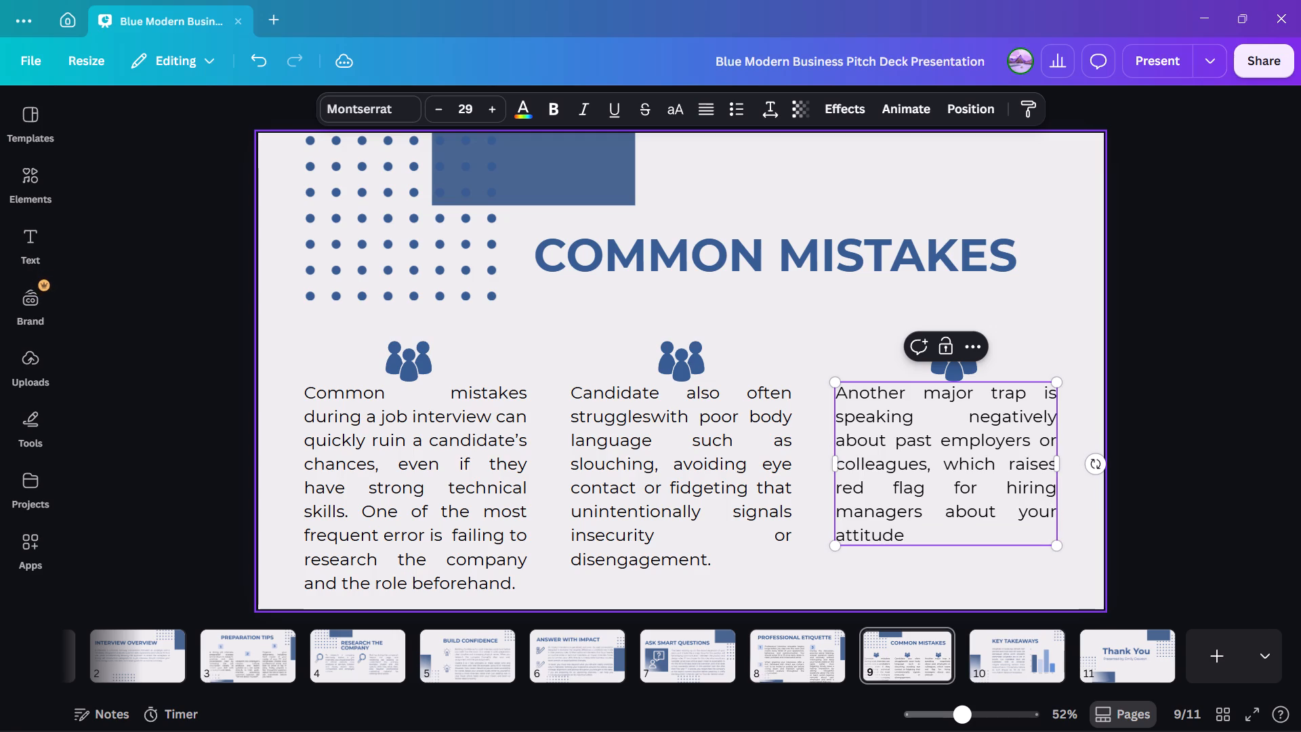
key(space)
Finish the third icon's sentence with "and teamwork." and start another one with "additionally".
text(and)
key(space)
text(teamwork)
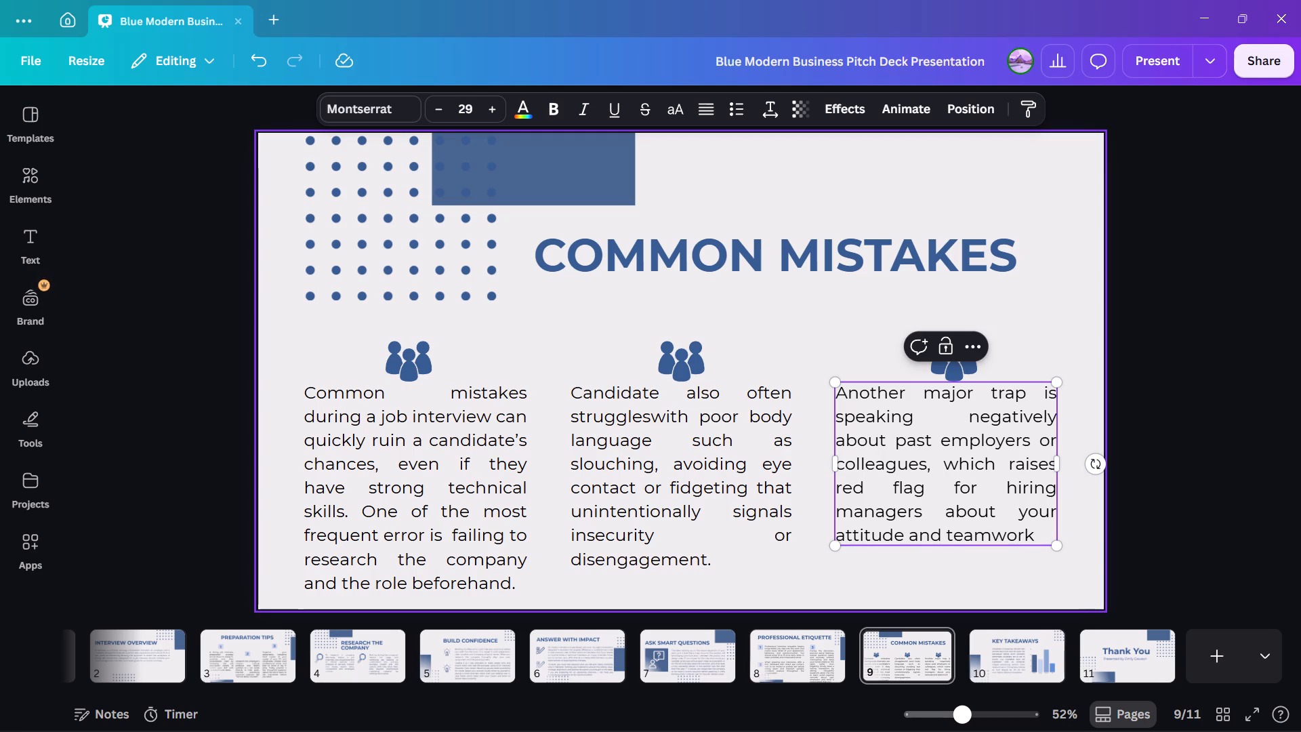
text(.addo)
key(BackSpace)
text(itionally)
key(space)
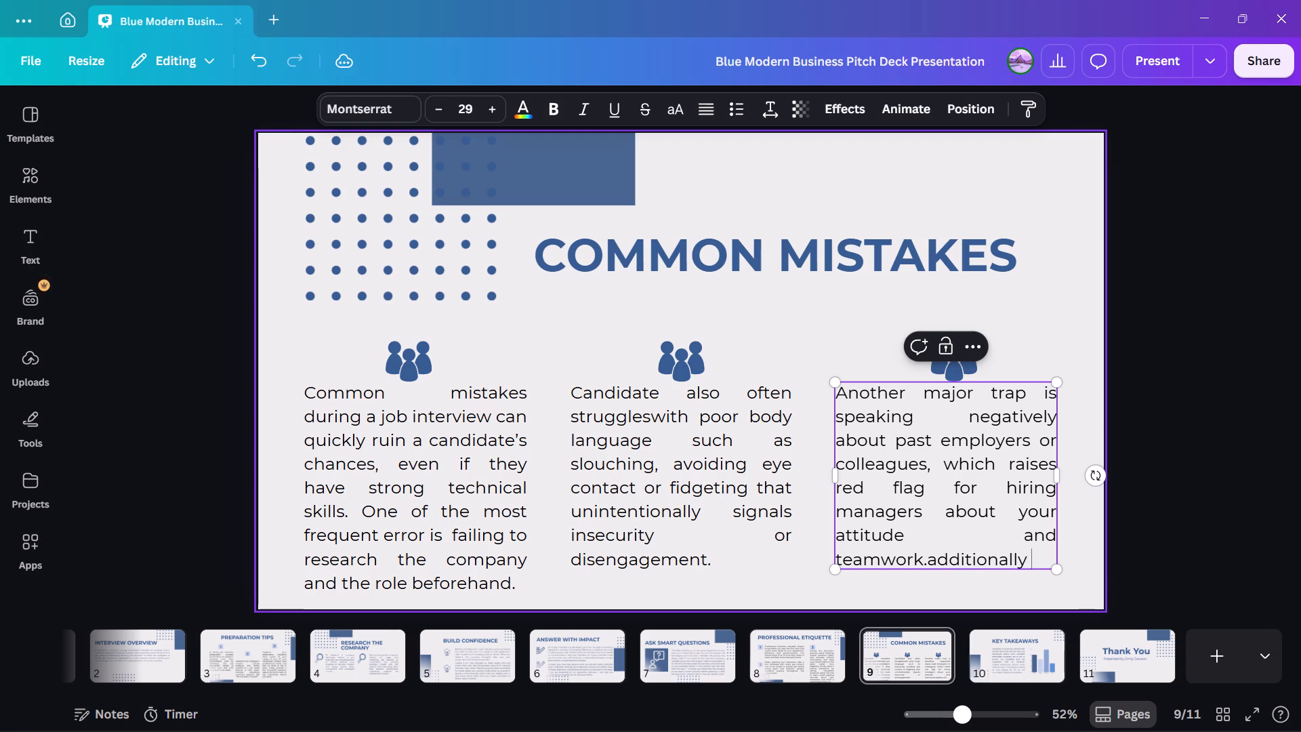
Insert a space after "teamwork." and capitalise the first letter of "Additionally" in the third icon's paragraph.
key(Left)
key(Left)
key(Left)
key(Left)
key(Left)
key(Left)
key(Left)
key(Left)
key(Left)
key(Left)
key(Left)
key(Left)
key(Left)
key(Left)
key(Left)
key(Right)
key(Right)
key(space)
key(Right)
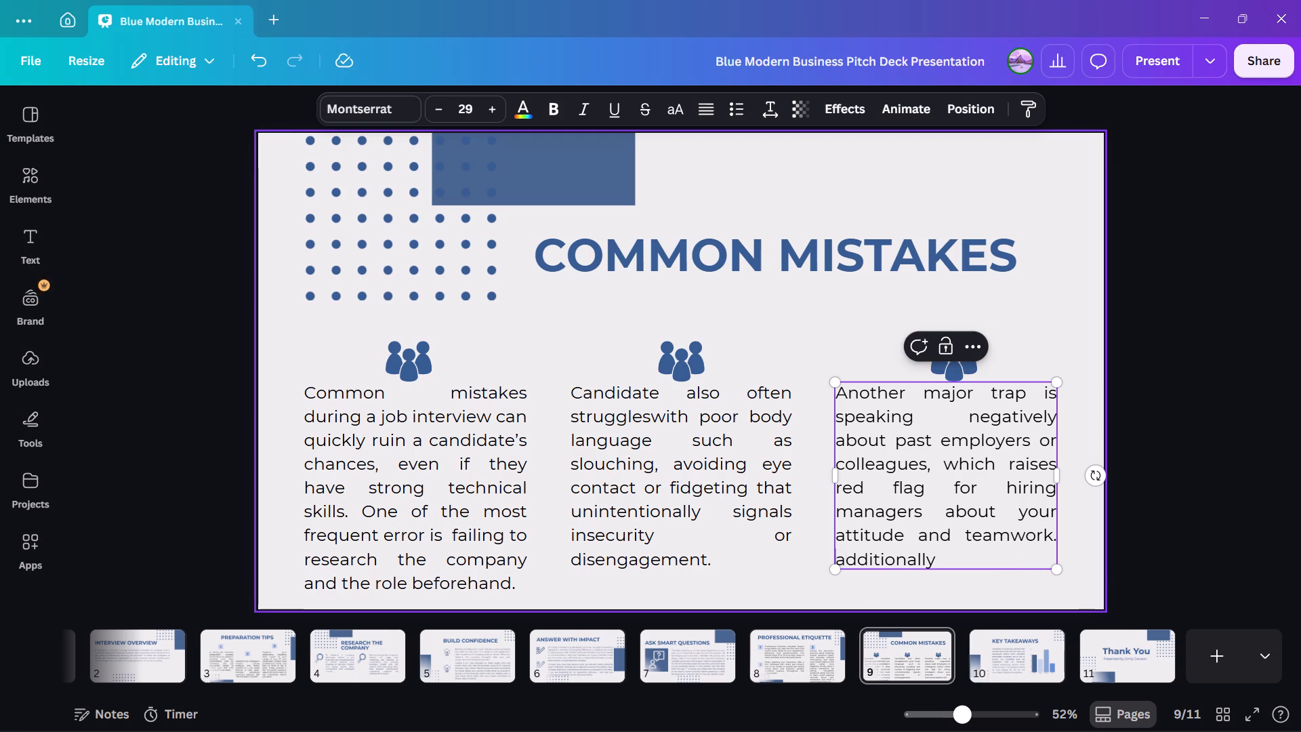
key(BackSpace)
key(shift+a)
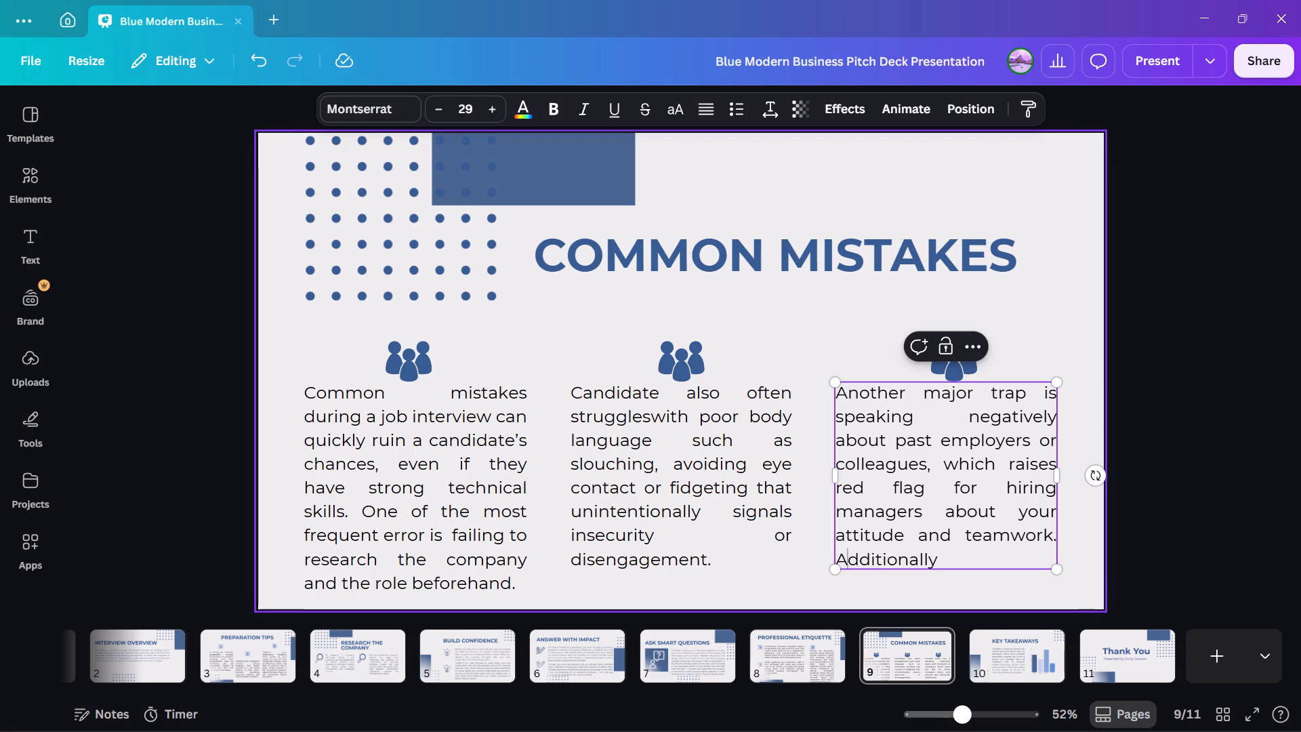
Continue the third icon's paragraph after "Additionally" with "rambling or".
key(Right)
key(Right)
key(Right)
key(Right)
key(Right)
key(Right)
key(Right)
key(Right)
key(Right)
key(Right)
key(Right)
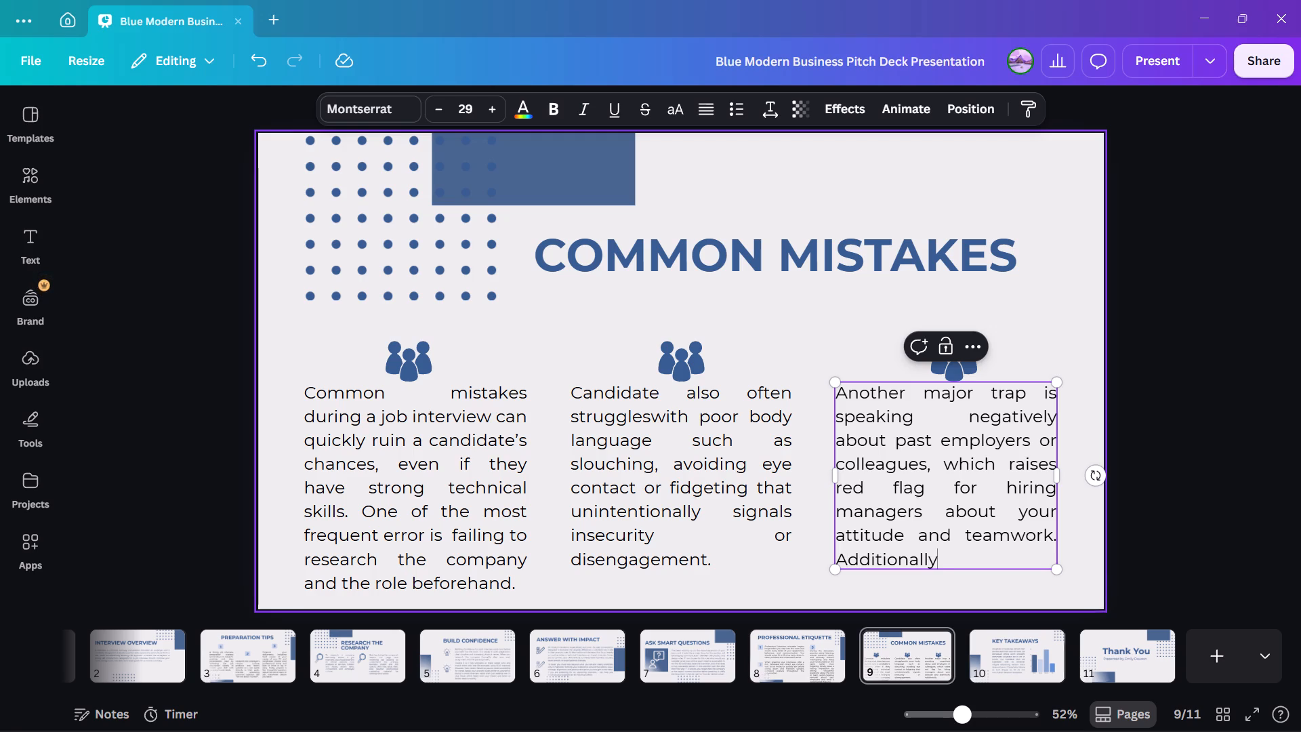
key(space)
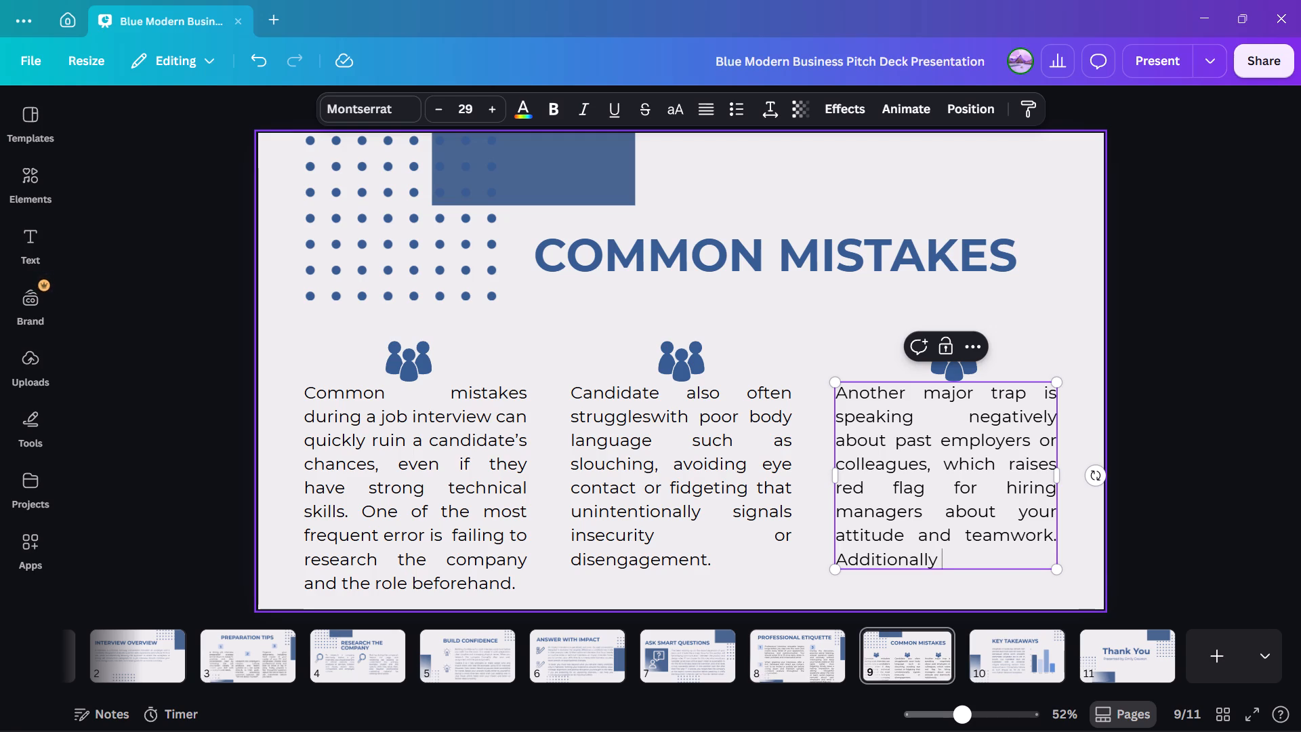
text(rambling)
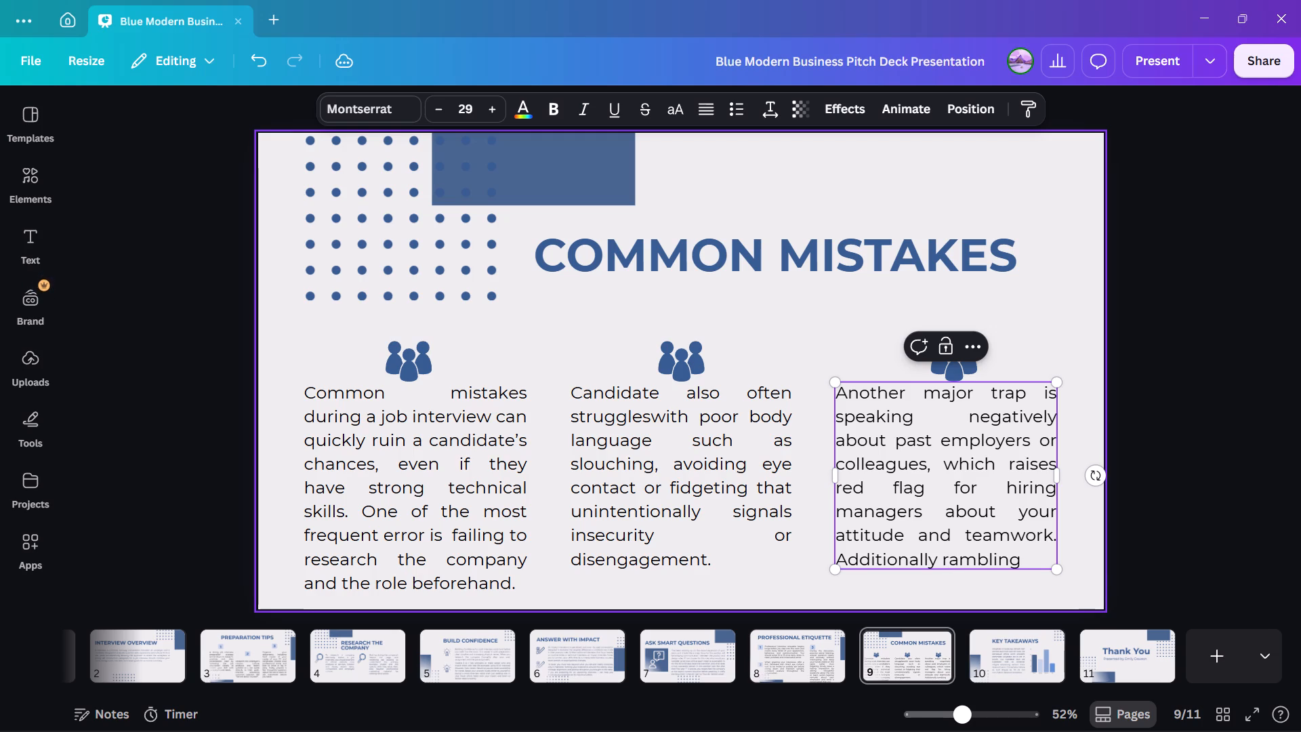
key(space)
text(or)
key(space)
Add the word "waffling" in double quotation marks after "rambling or" in the third icon's paragraph.
text("")
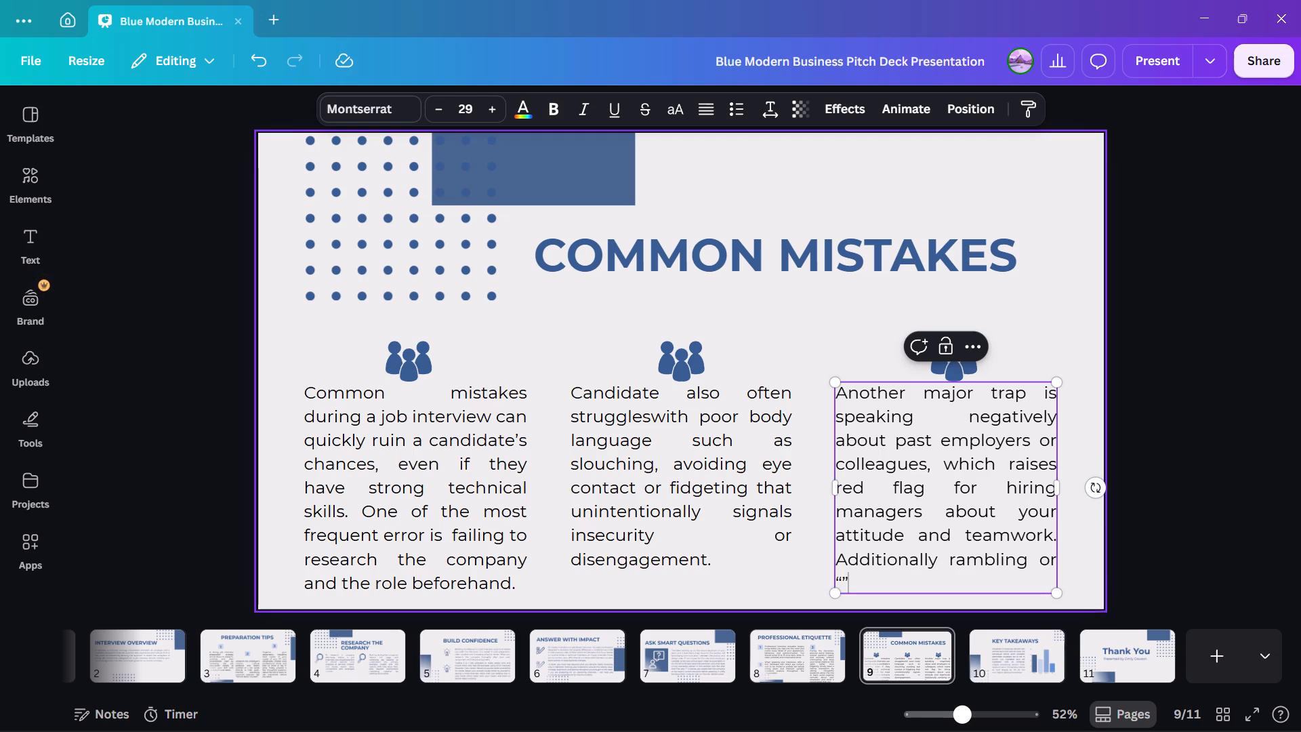
key(Left)
text(wambling)
key(space)
key(BackSpace)
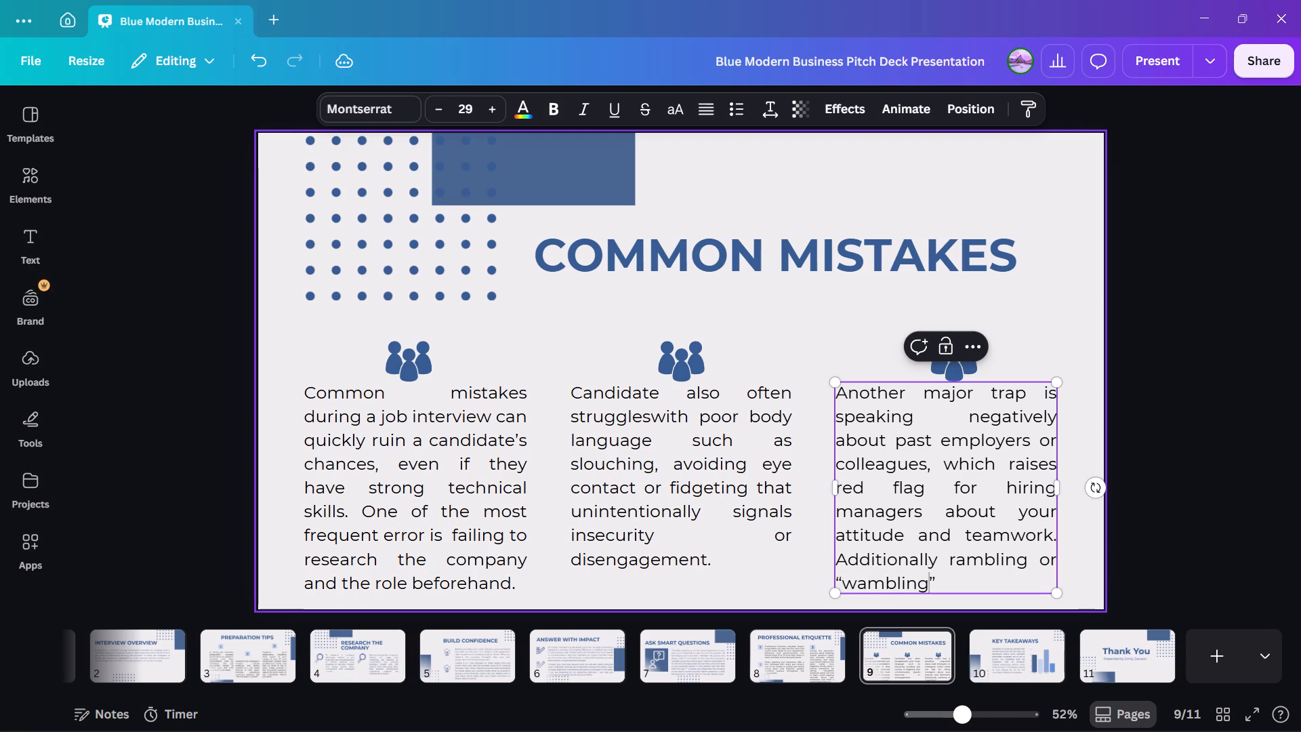
key(Left)
key(Left)
key(Left)
key(Left)
key(BackSpace)
key(BackSpace)
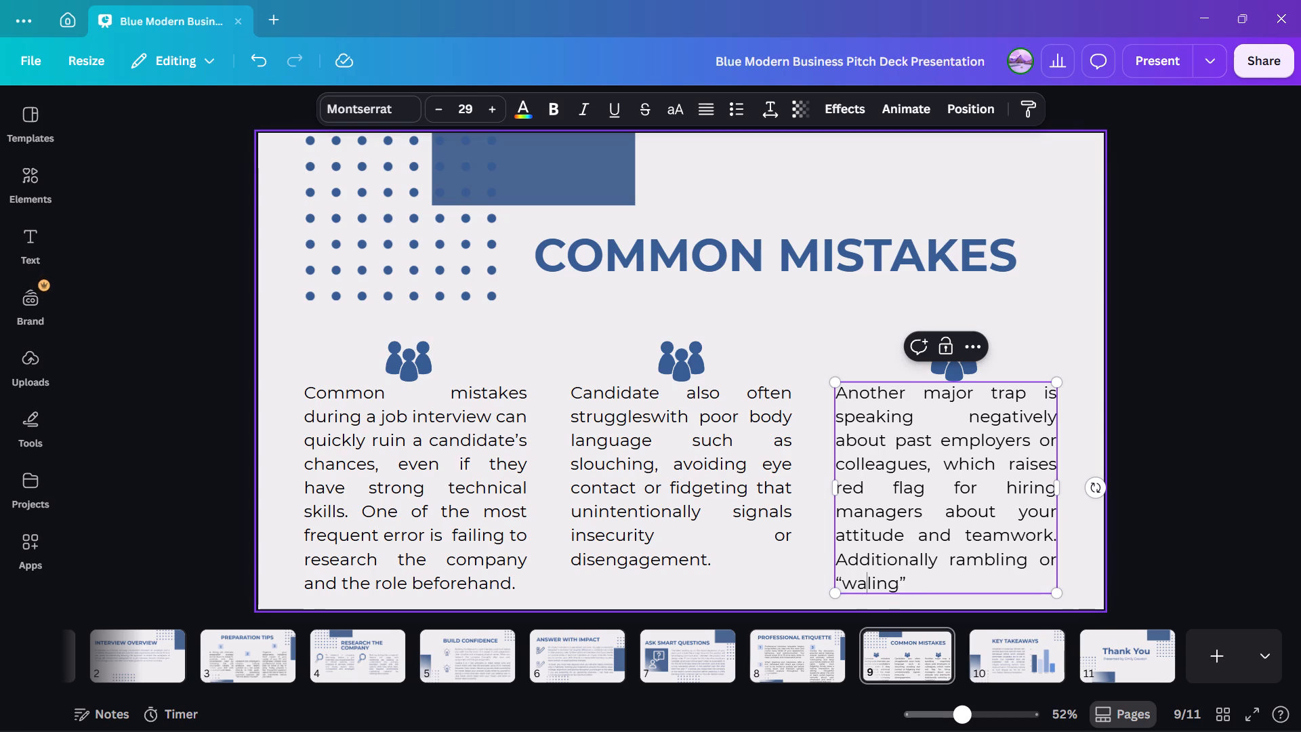
text(ff)
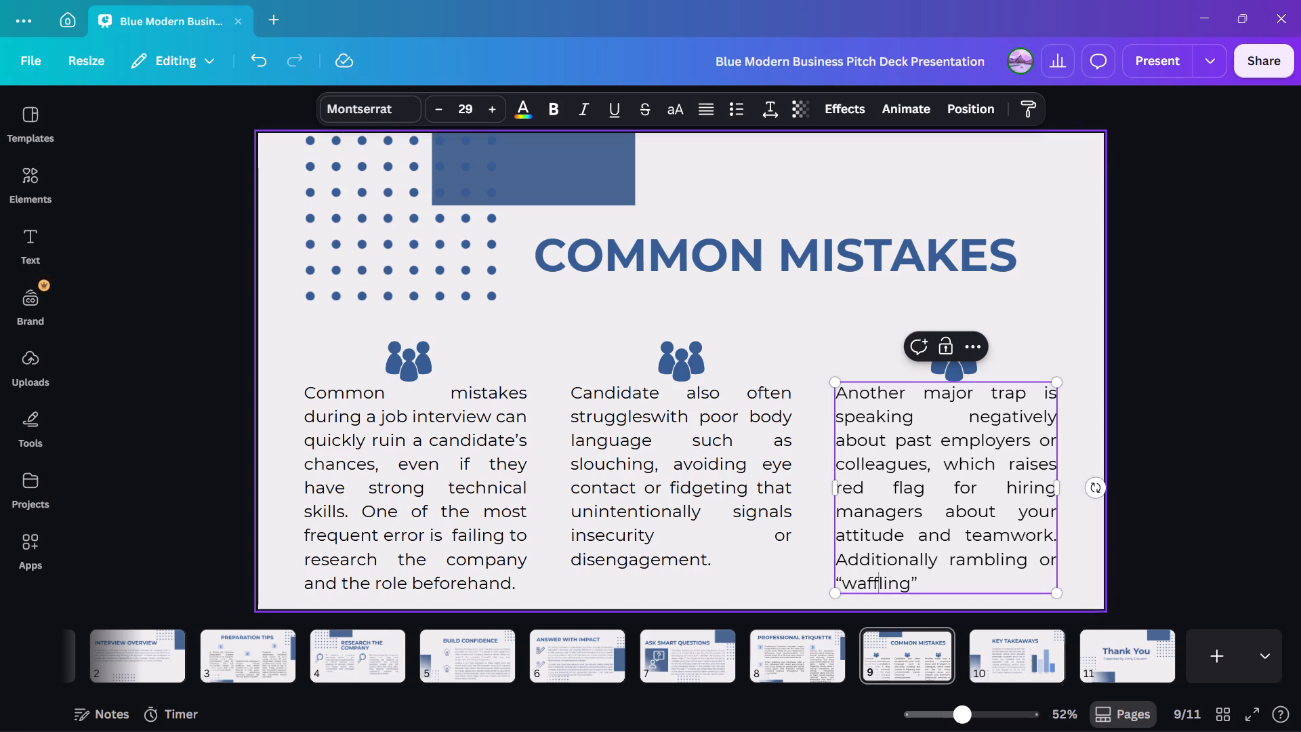
Continue the third icon's paragraph after "waffling" with "during responses".
key(Right)
key(Right)
key(Right)
key(Right)
key(Right)
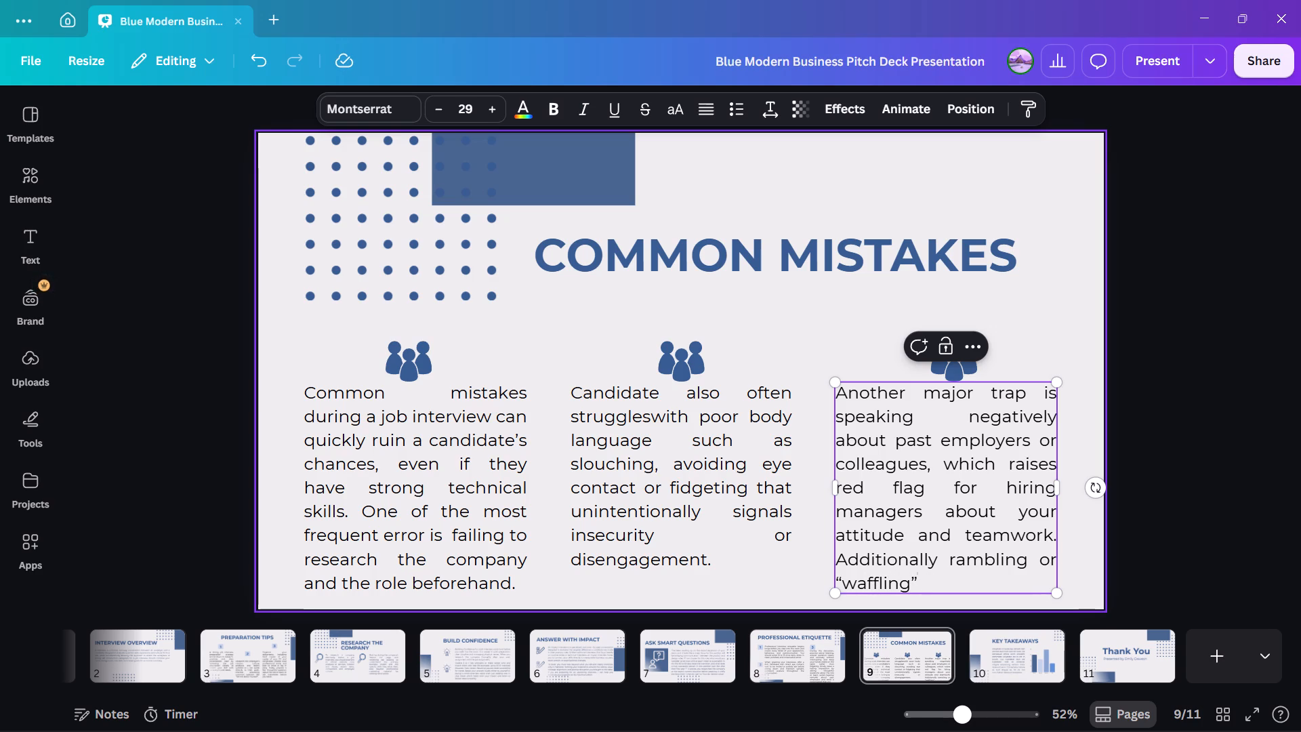
key(Right)
text(during responses)
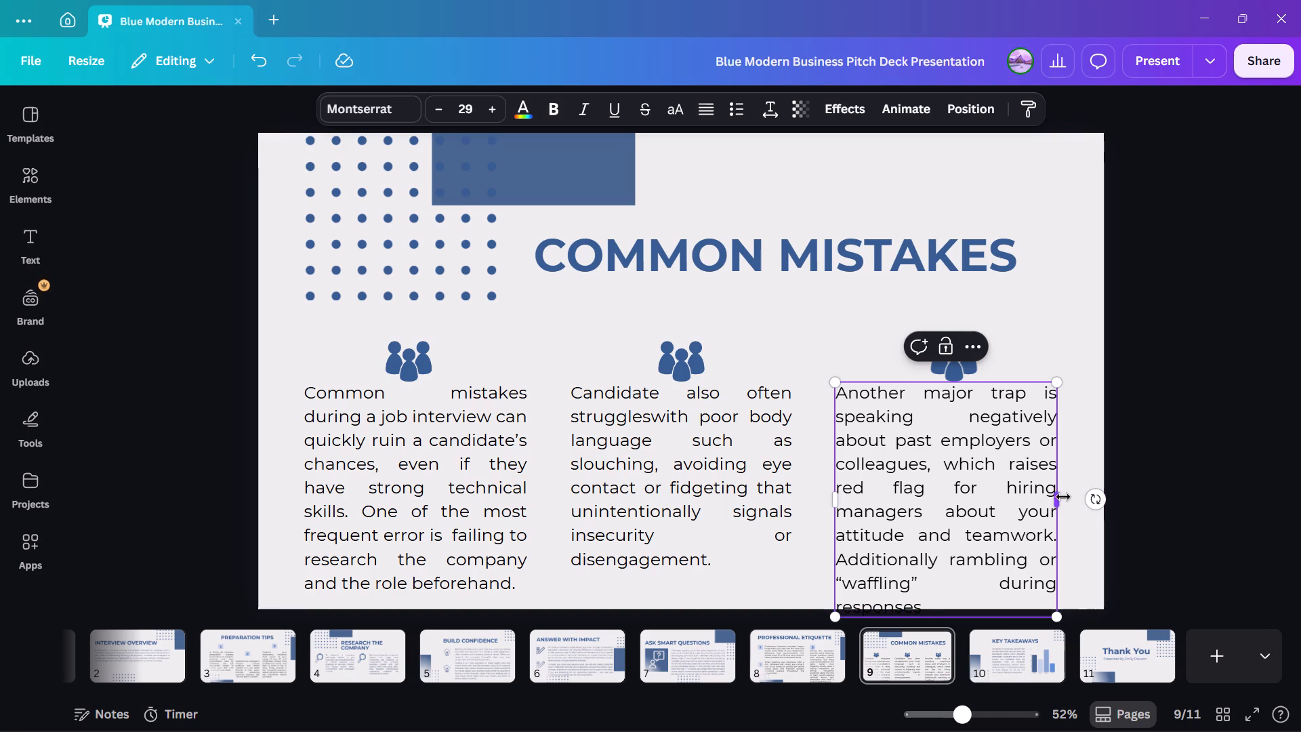
Widen the third icon's paragraph box to a width of about 545 and end its last sentence with a period.
drag(1062, 497, 1088, 499)
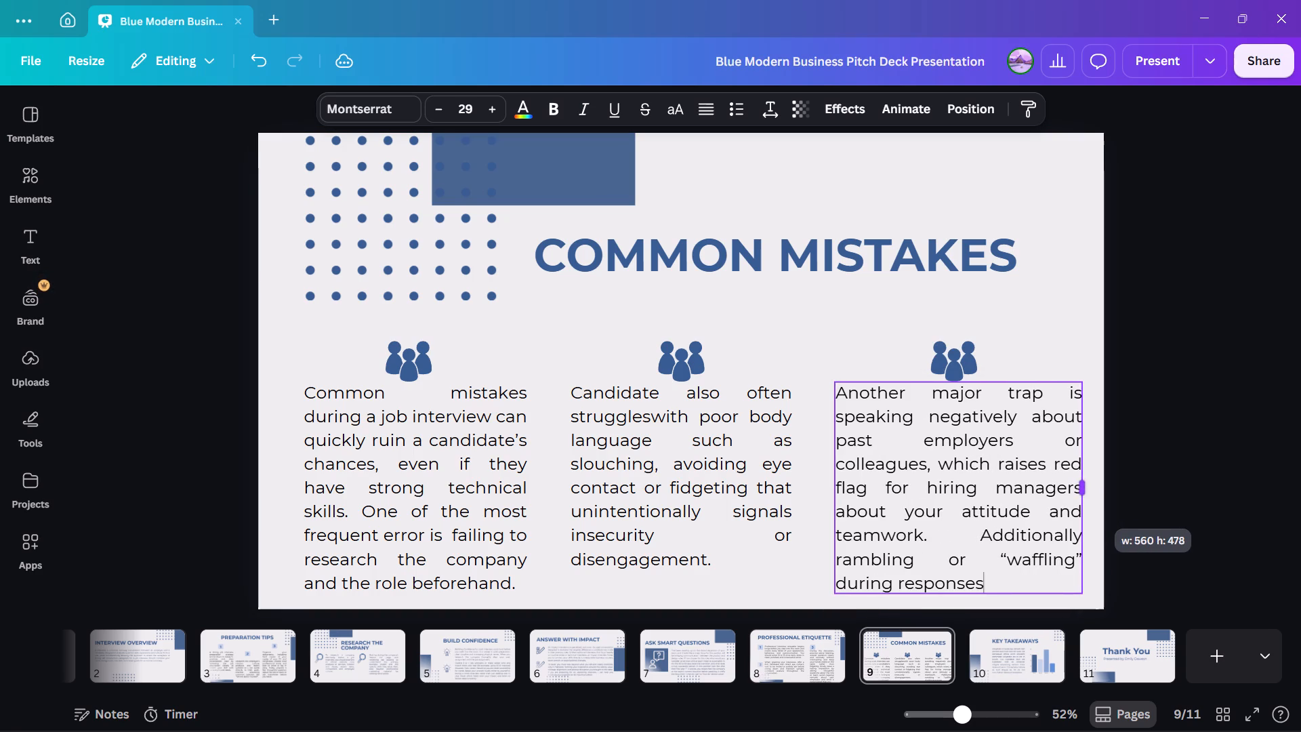
drag(1088, 499, 1083, 498)
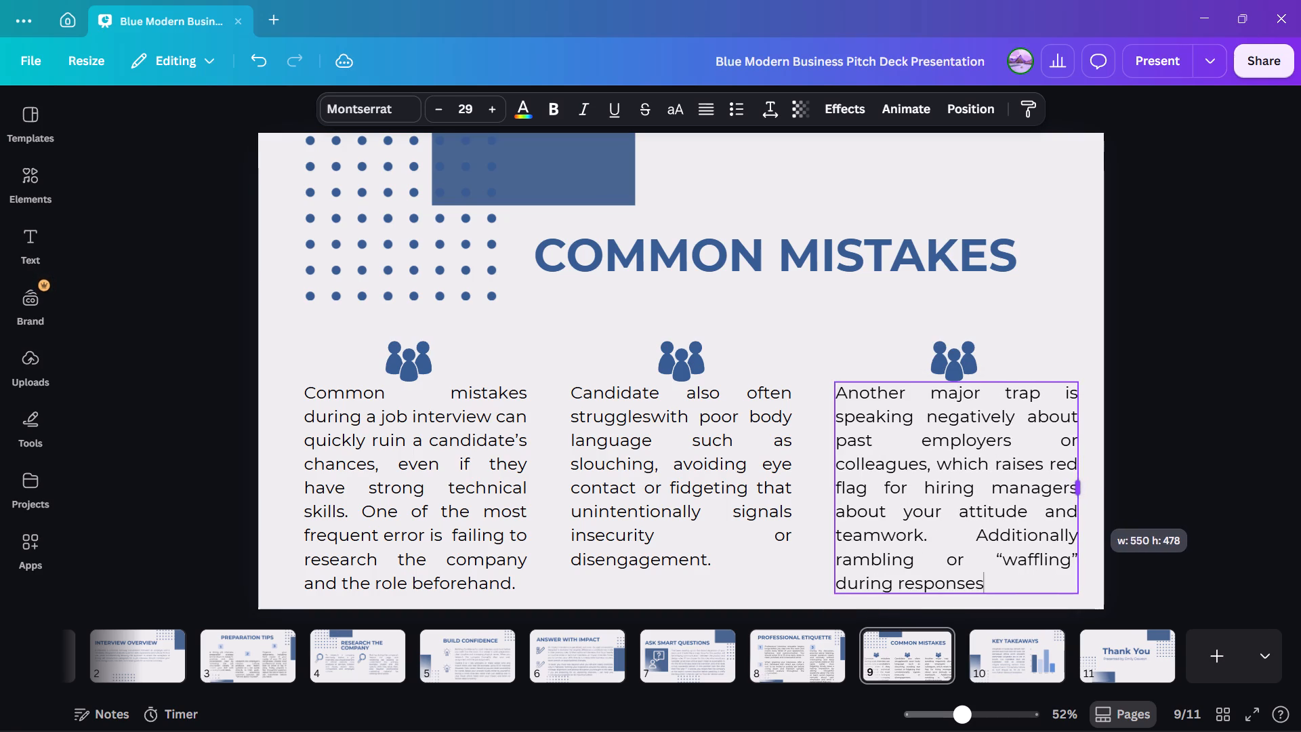
drag(1083, 498, 1082, 498)
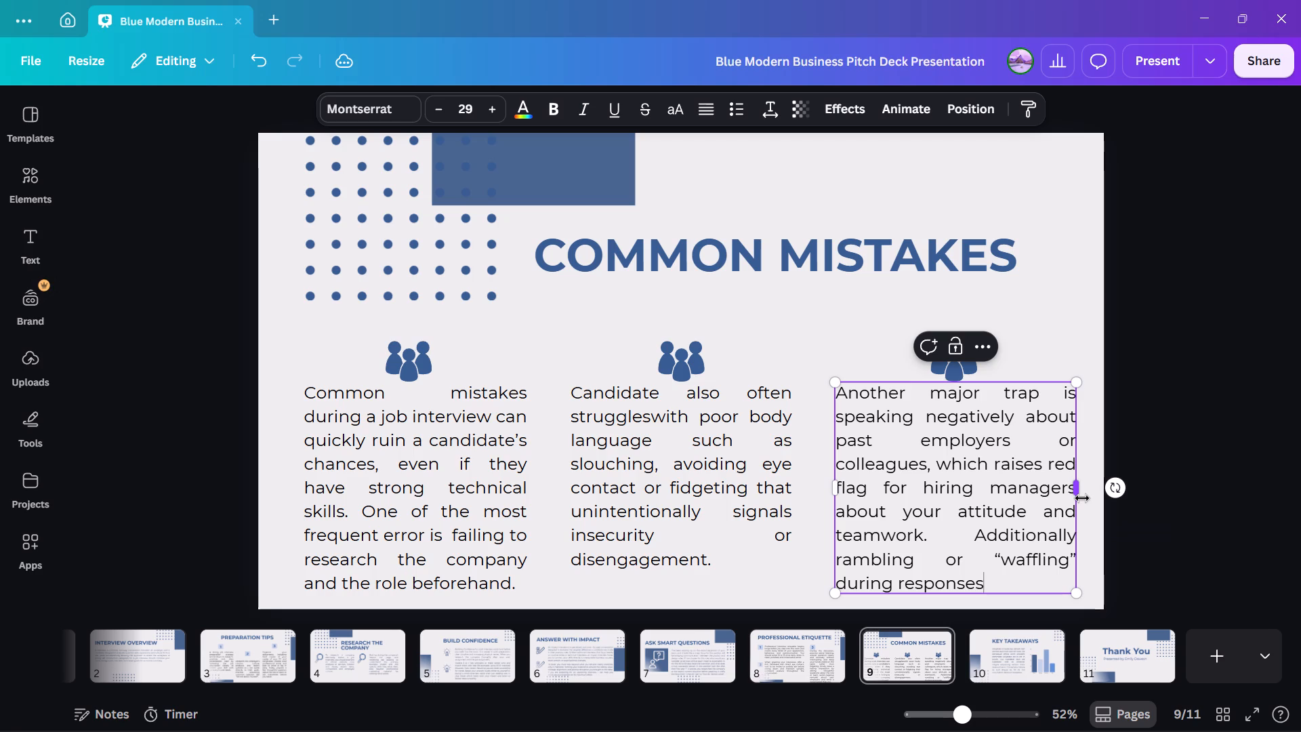
key(space)
key(BackSpace)
key(period)
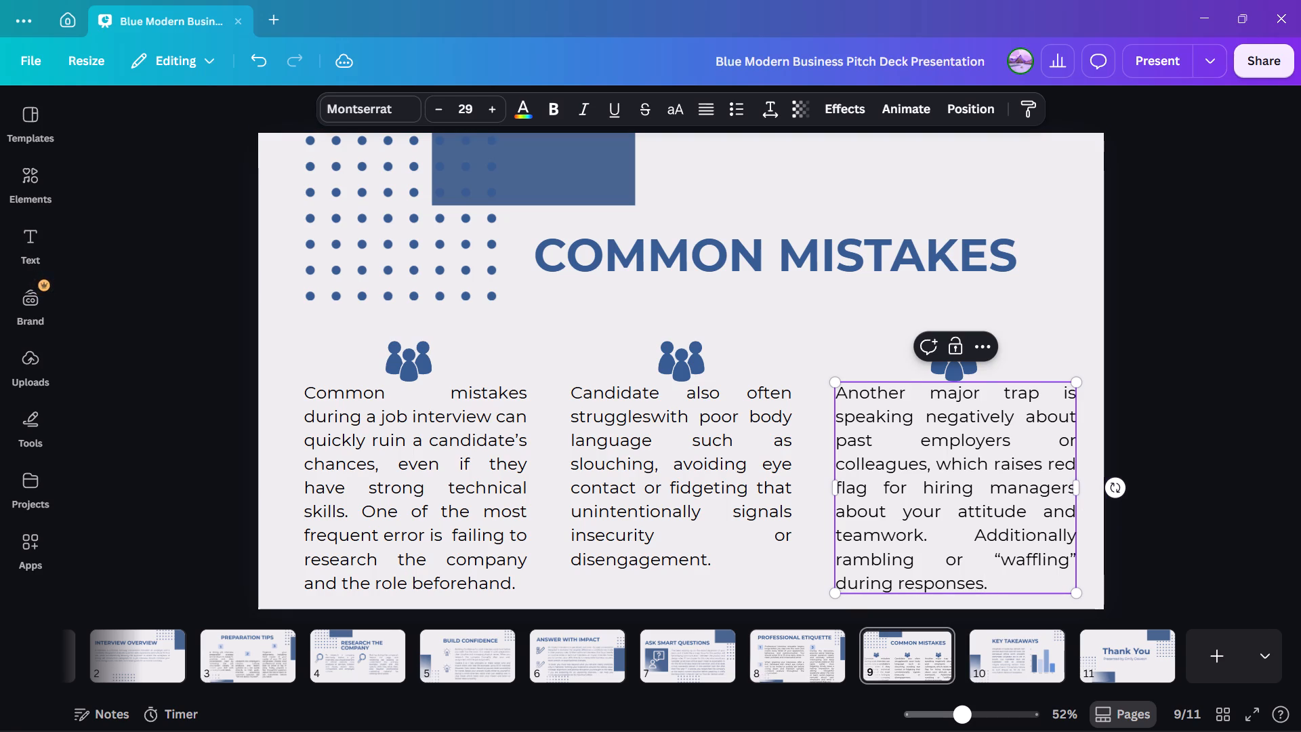
click(1077, 493)
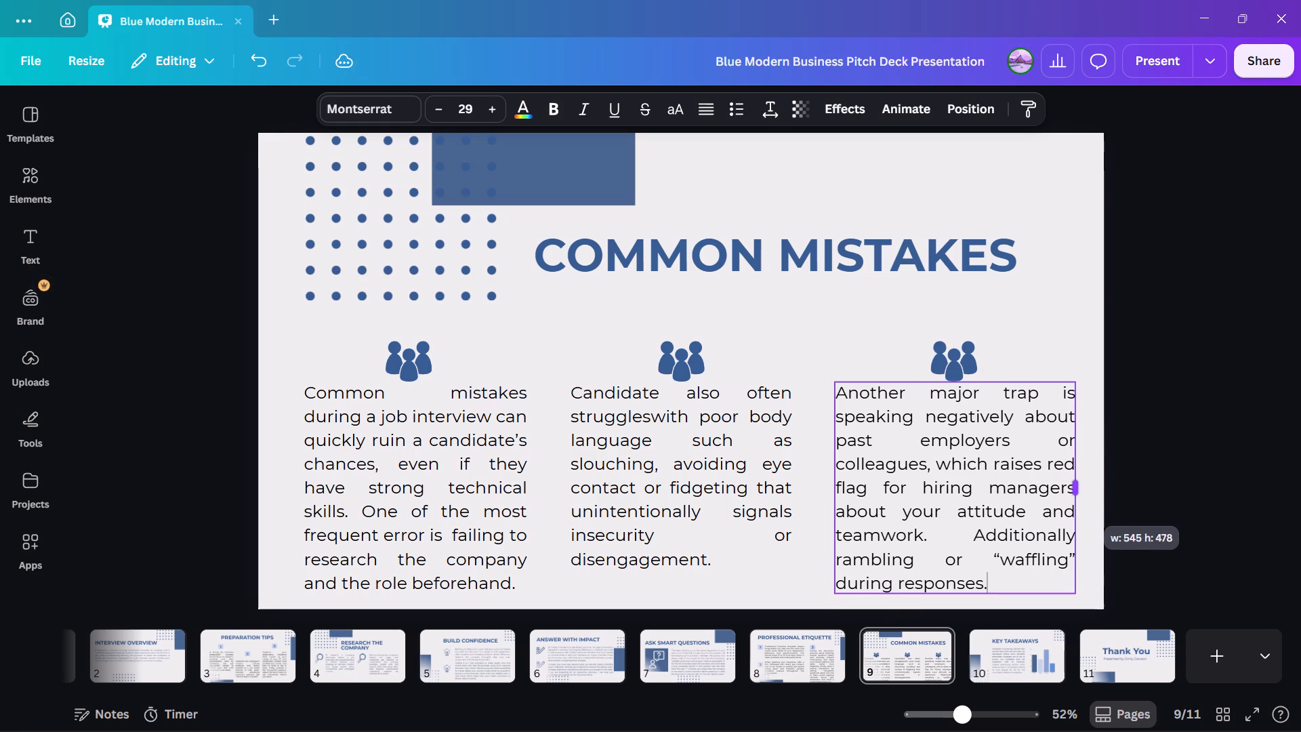
Shift the "Common Mistakes" heading slightly left so its start aligns with the first paragraph's right edge.
click(856, 281)
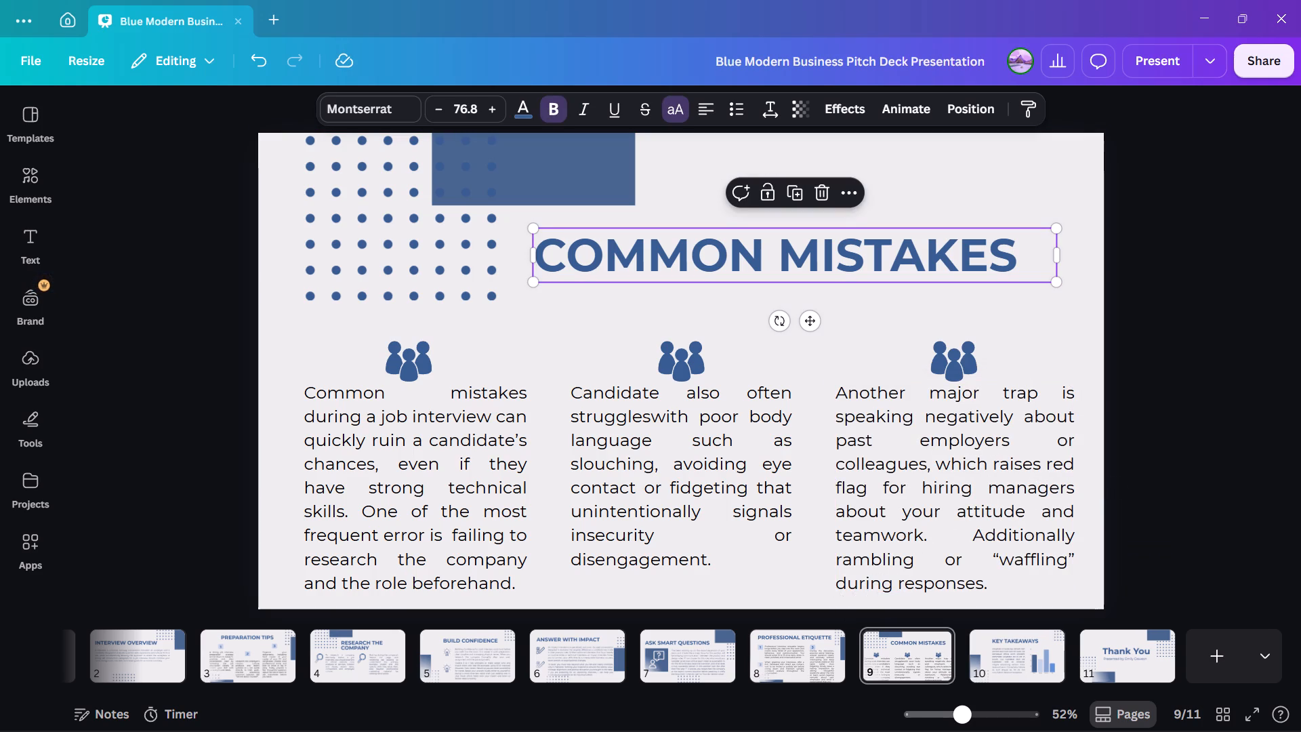
drag(819, 270, 812, 270)
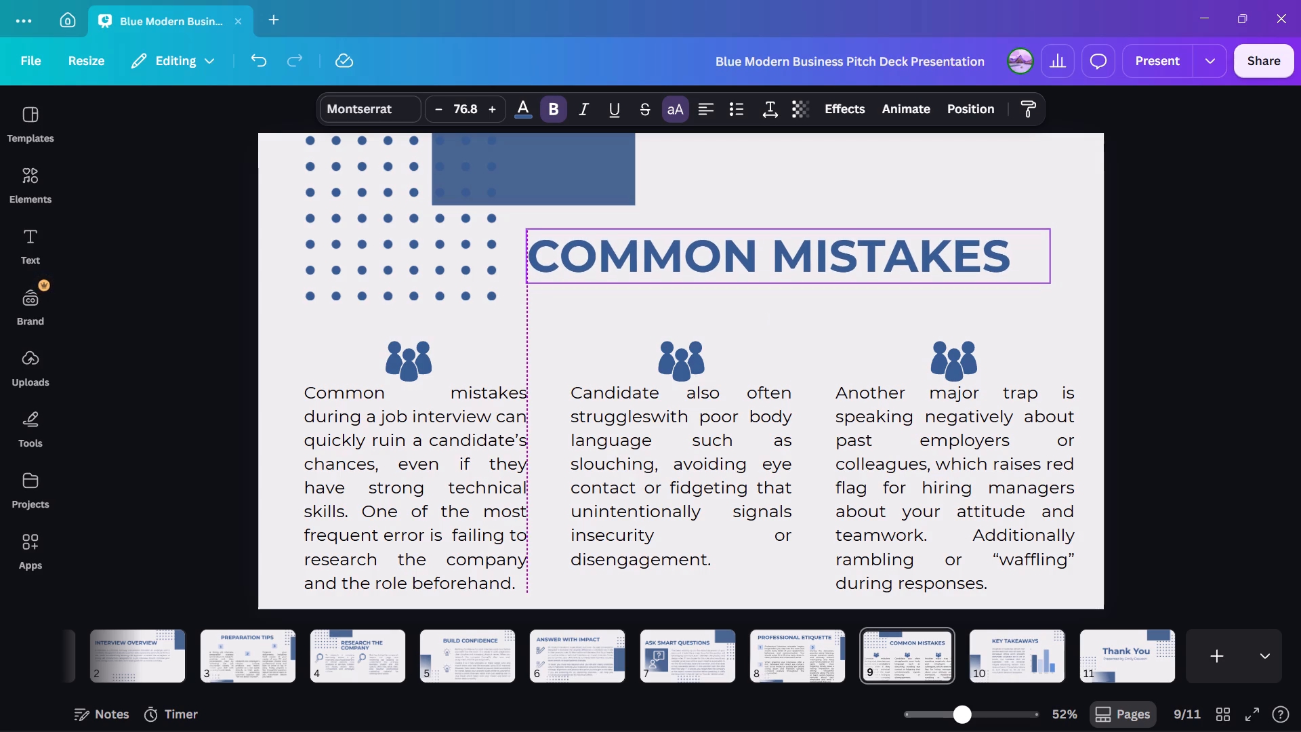
drag(812, 270, 813, 270)
click(871, 342)
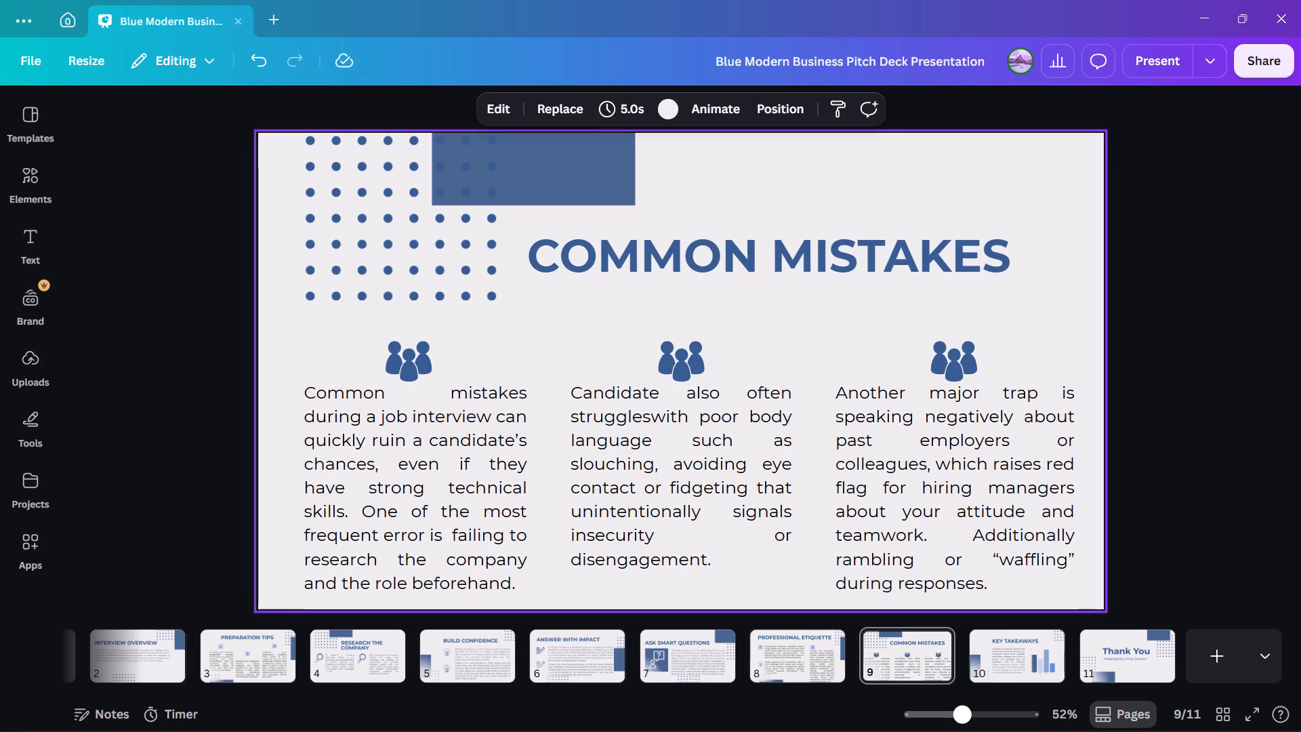
Shift the first people icon slightly right to centre it above its paragraph, level with the other icons.
drag(419, 367, 427, 367)
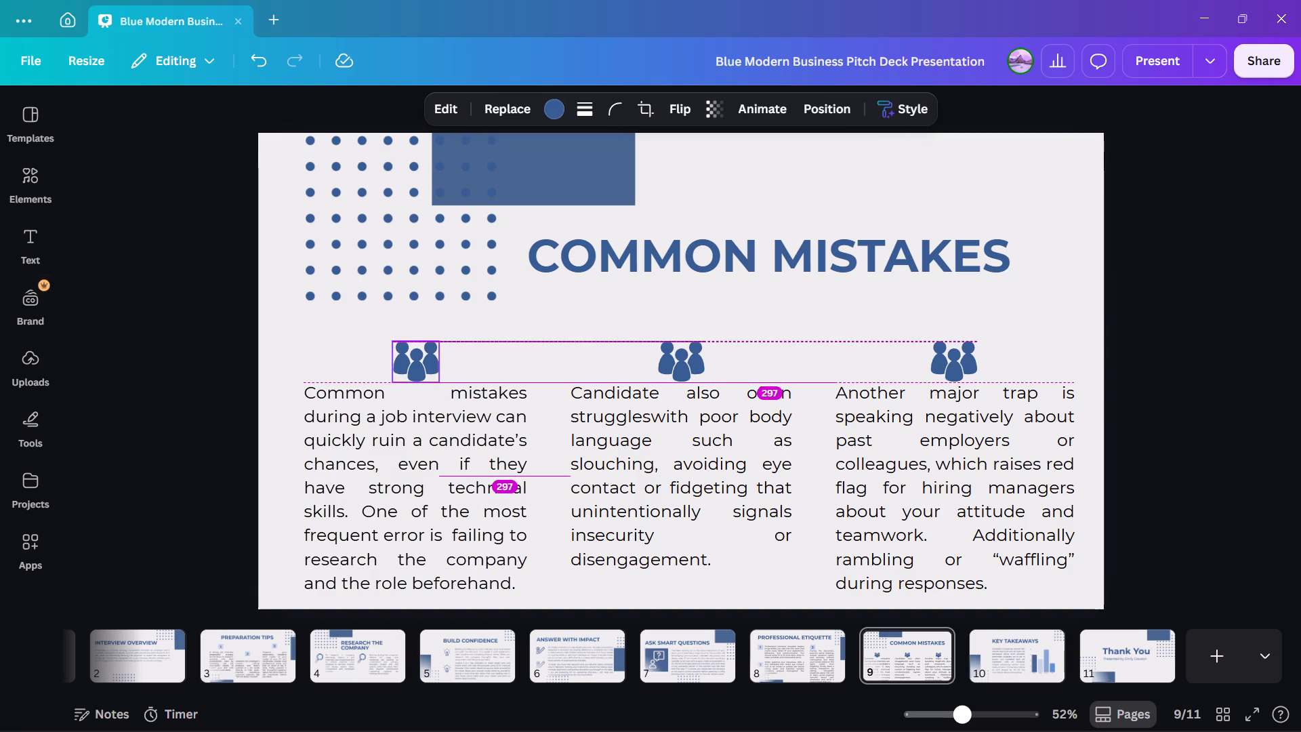
drag(427, 367, 426, 367)
click(576, 306)
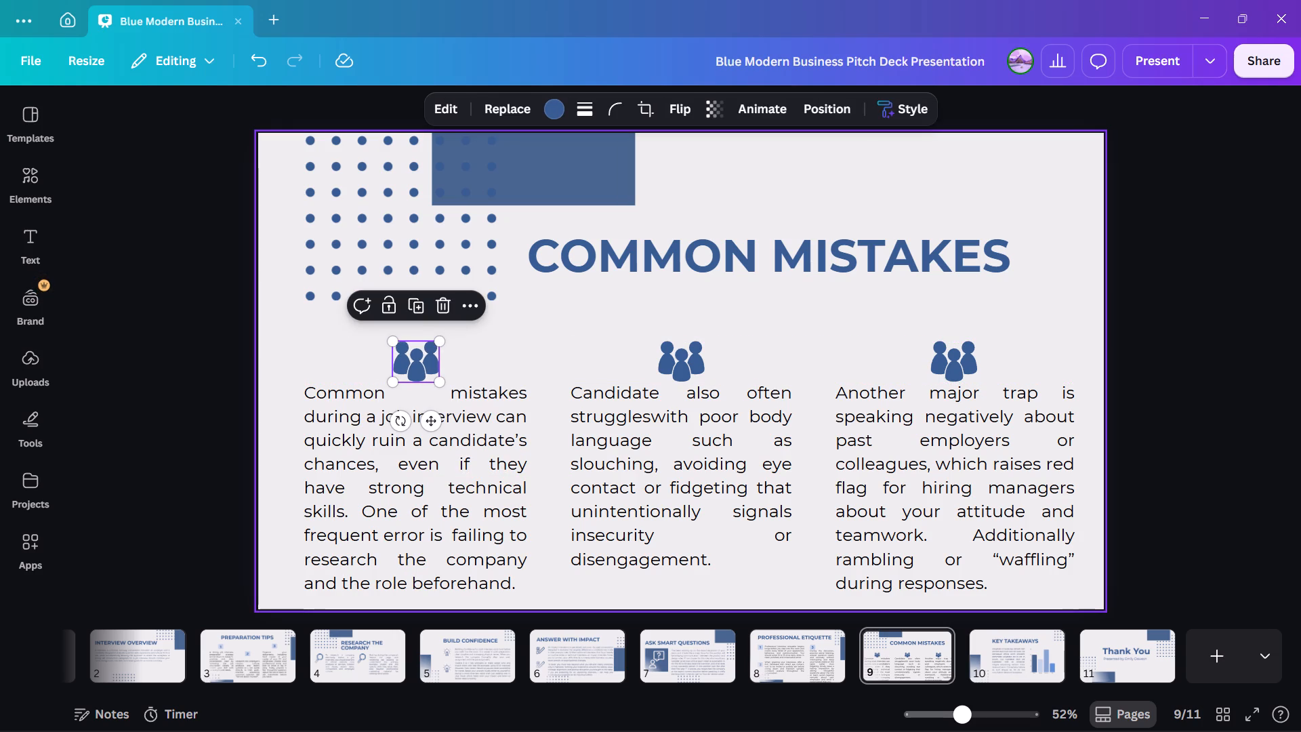
Clear the placeholder paragraph beside the bar chart on the "Key Takeaways" slide.
click(1003, 665)
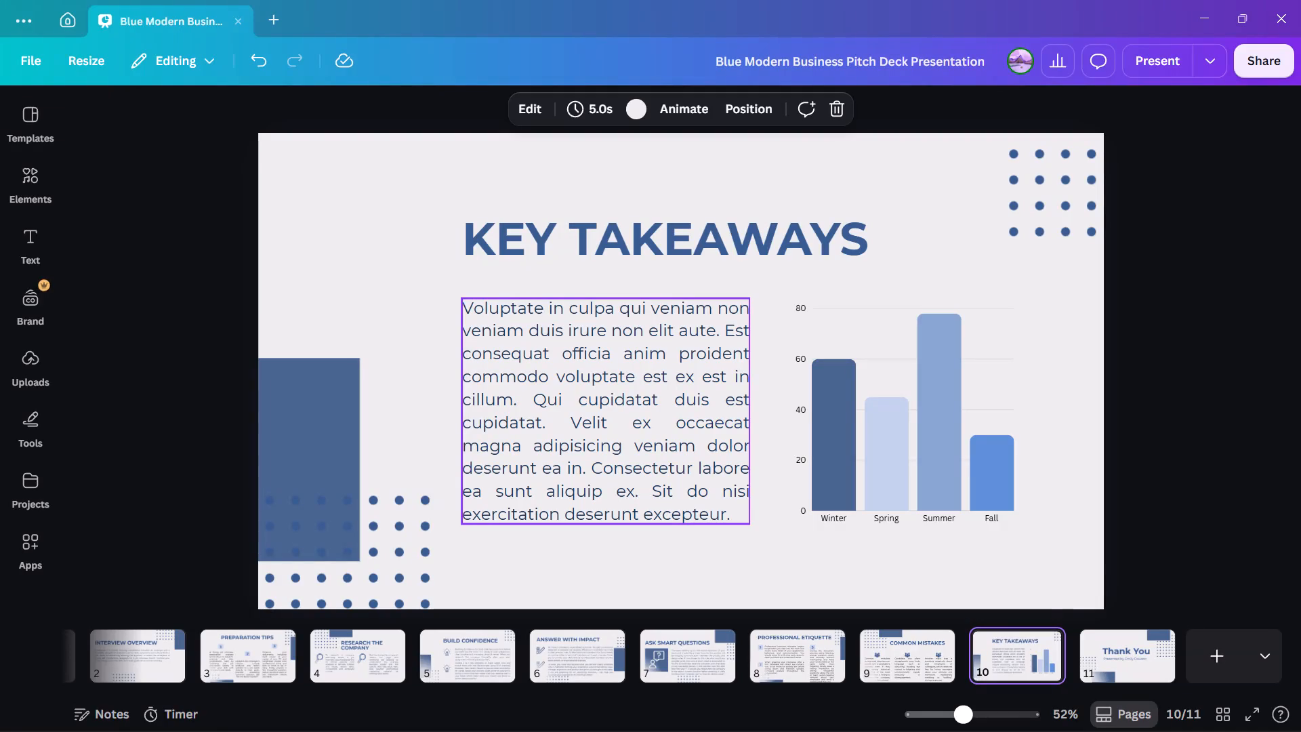
triple_click(691, 441)
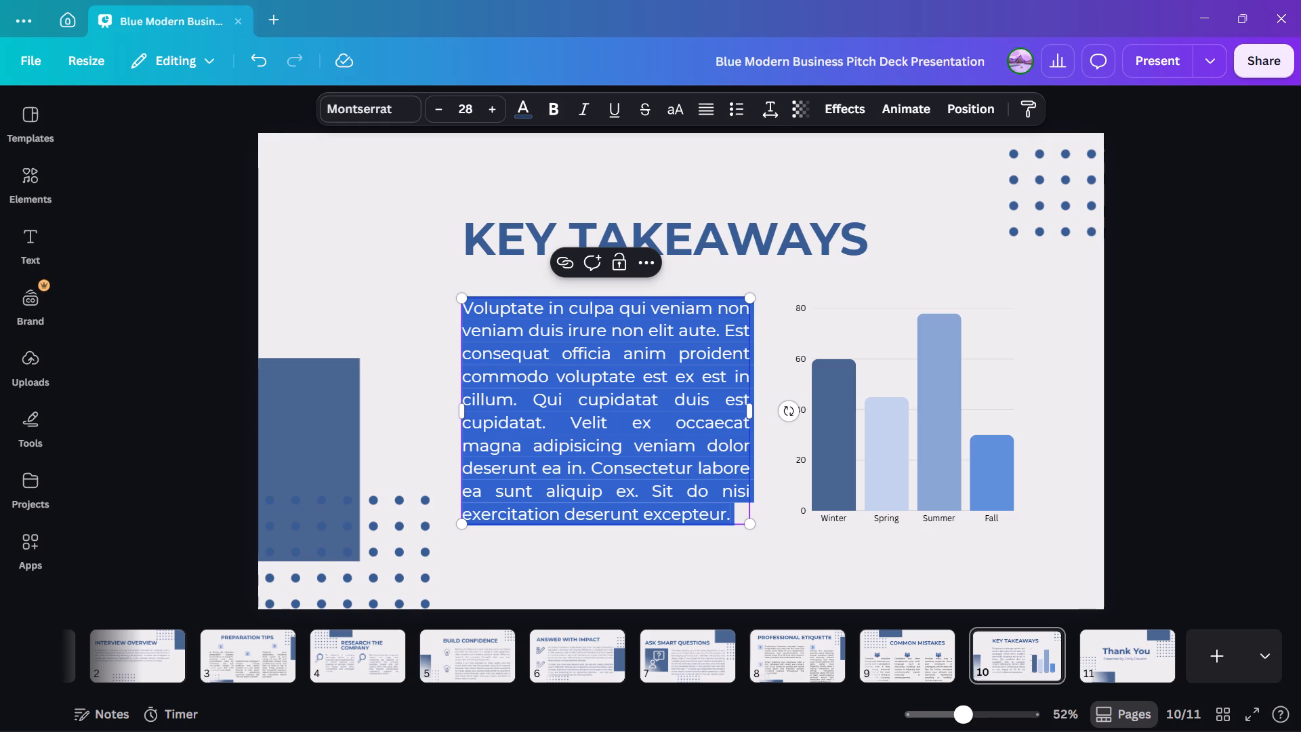
key(BackSpace)
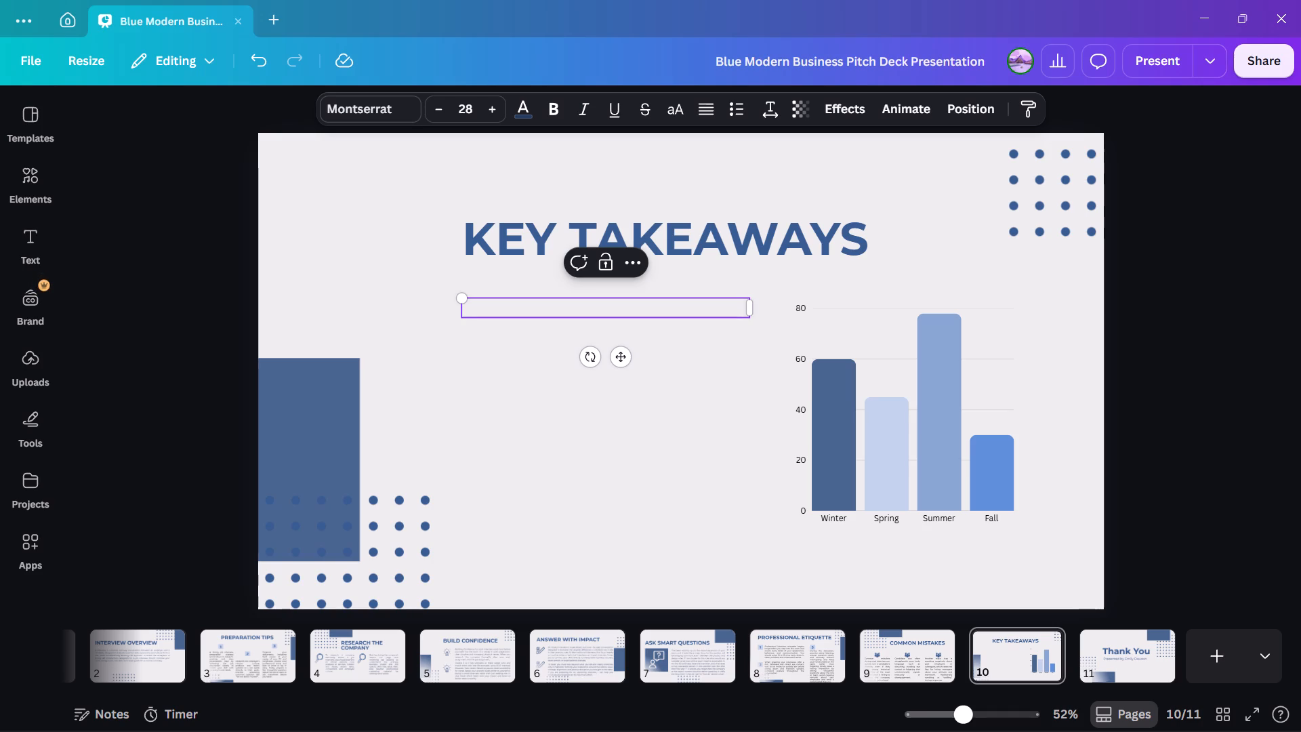
Start the "Key Takeaways" paragraph with "When capturing", fixing any misspelling in it.
key(shift+w)
text(hen cpaturing)
key(space)
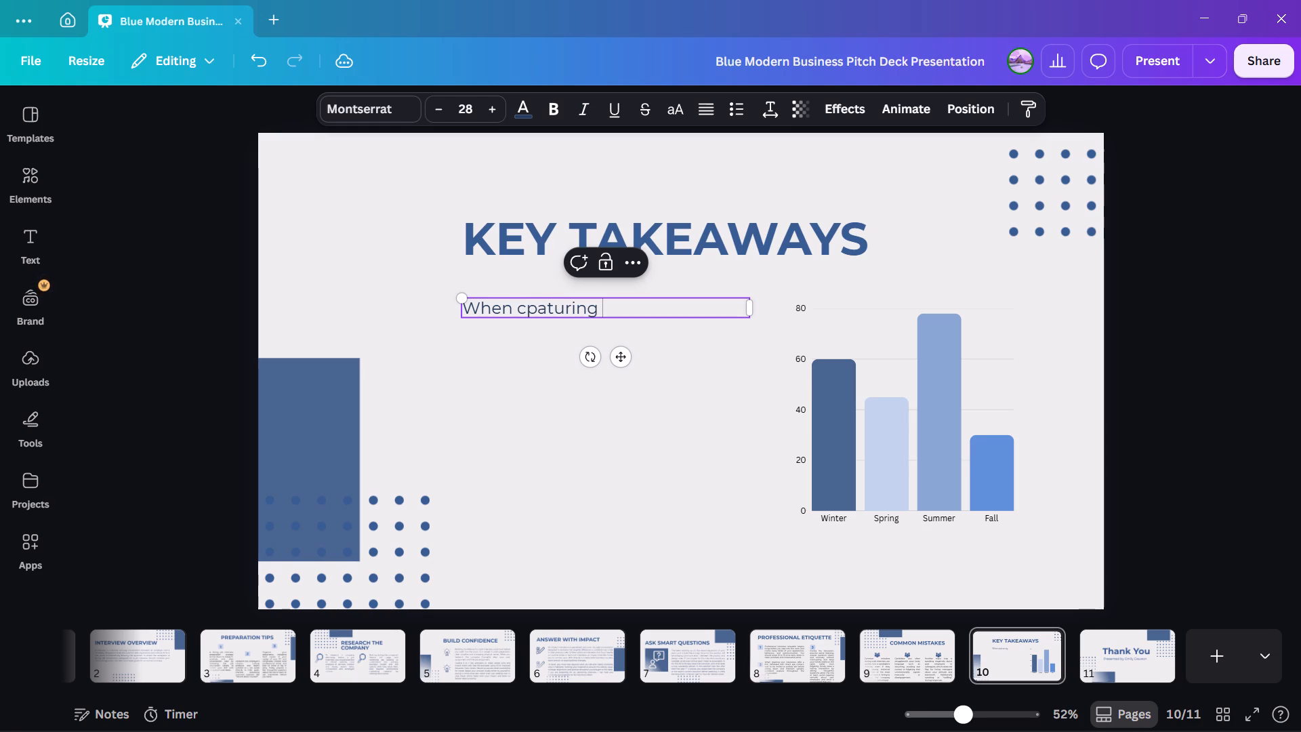
key(Left)
key(Left)
key(Left)
key(Left)
key(Left)
key(Left)
key(Left)
key(BackSpace)
key(BackSpace)
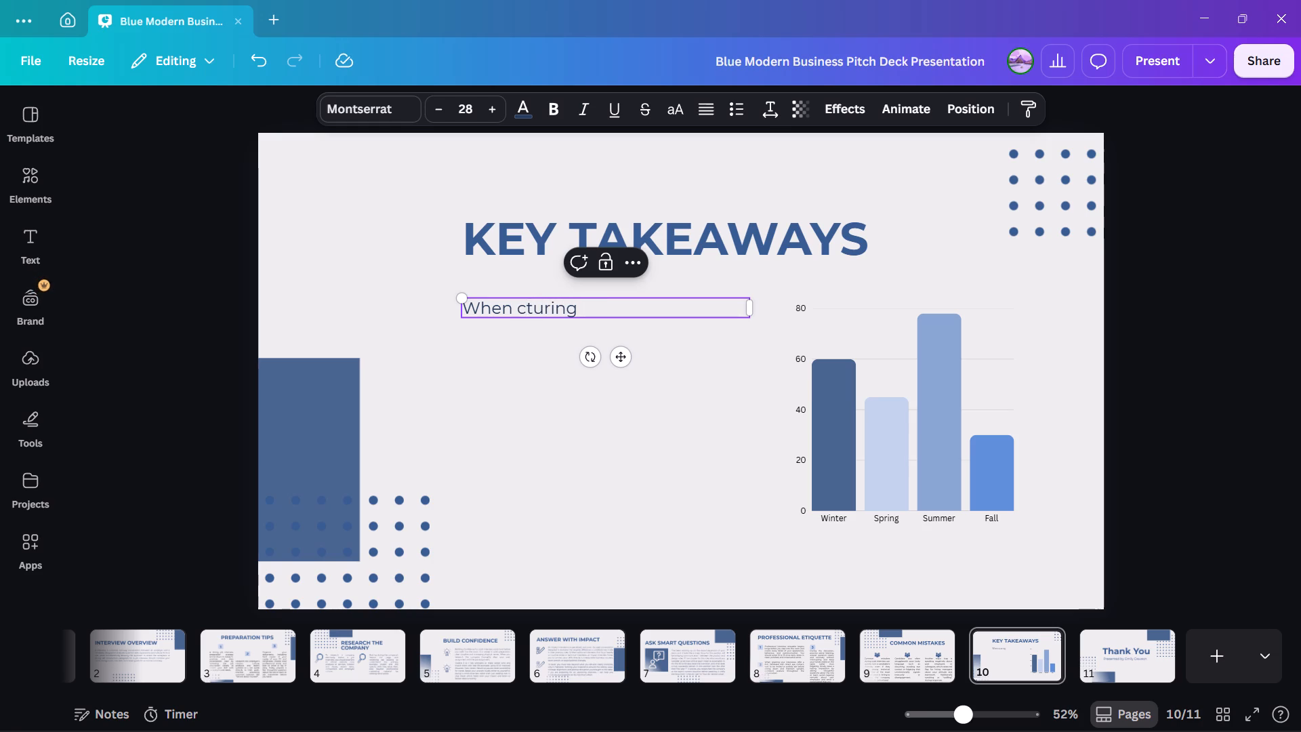
text(ap)
key(Right)
key(Right)
key(Right)
key(Right)
key(Right)
key(Right)
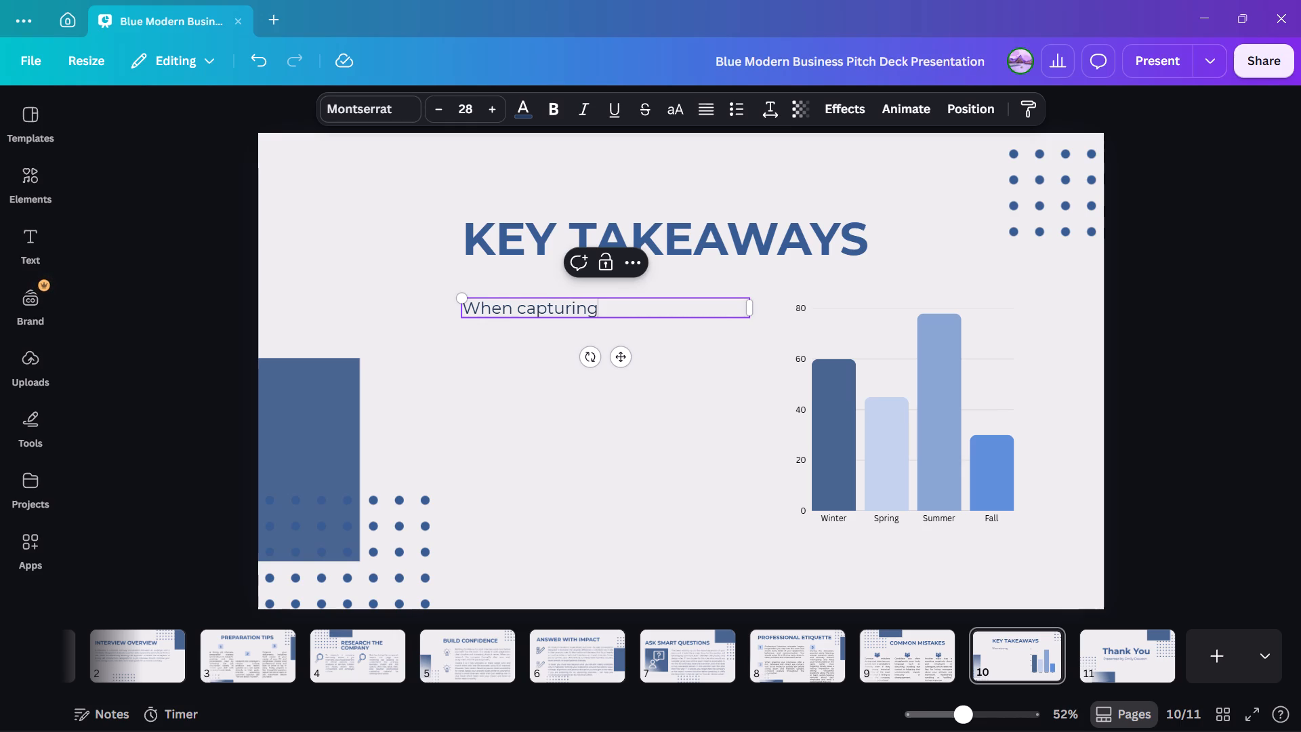
key(space)
Continue the "Key Takeaways" paragraph with "the key takeways form an interview".
text(the key takeways)
key(space)
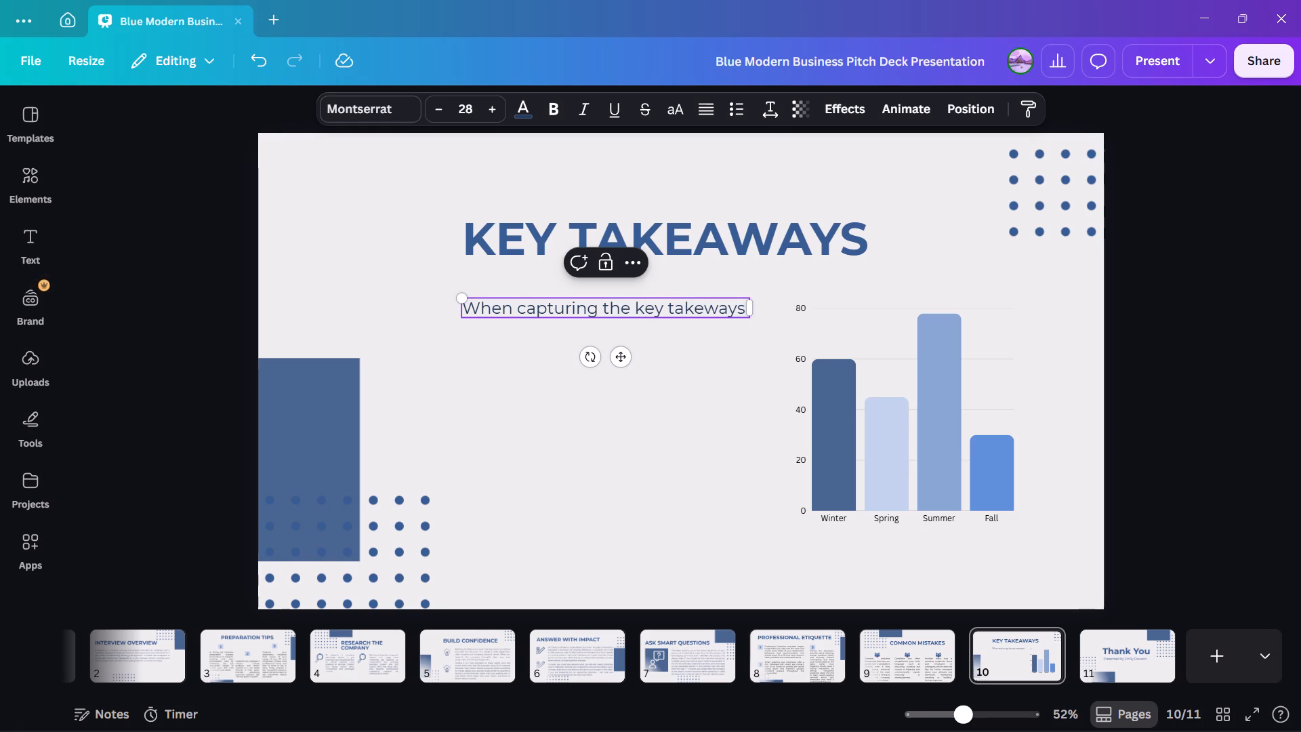
text(form)
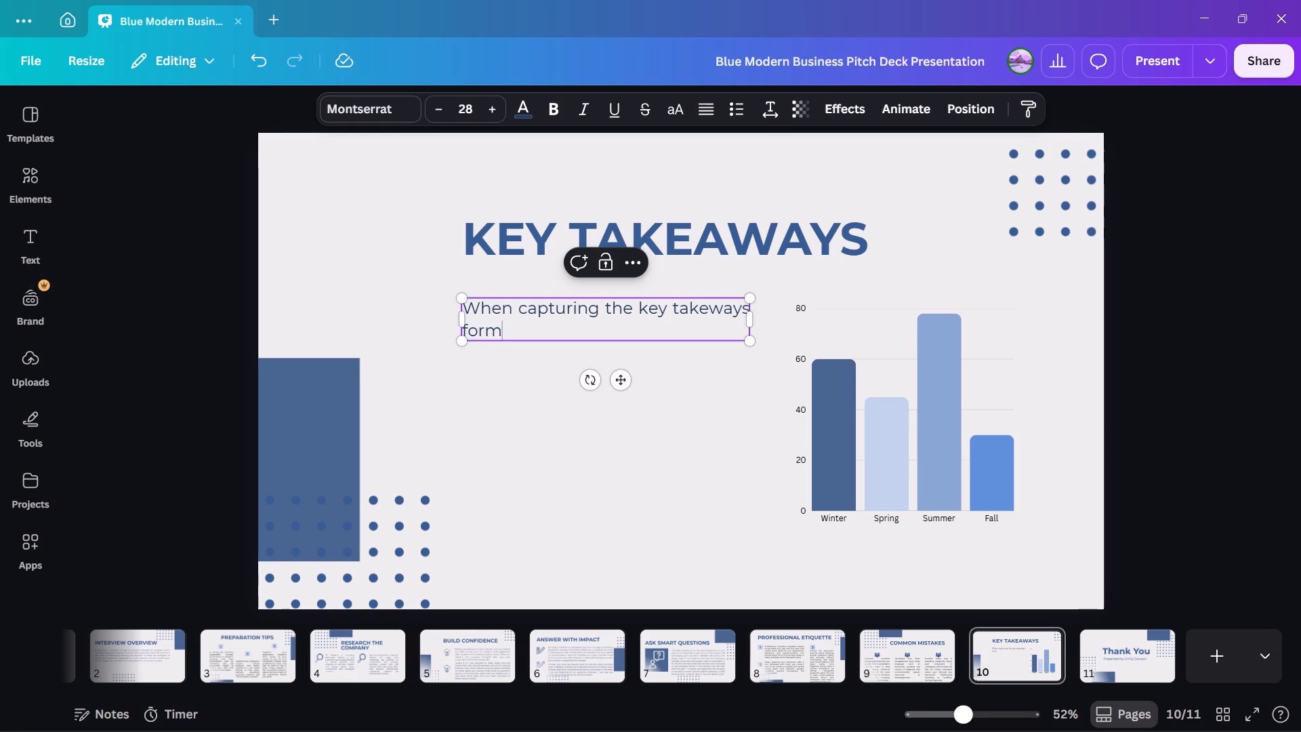
key(space)
text(an)
key(space)
key(i)
key(n)
text(ter)
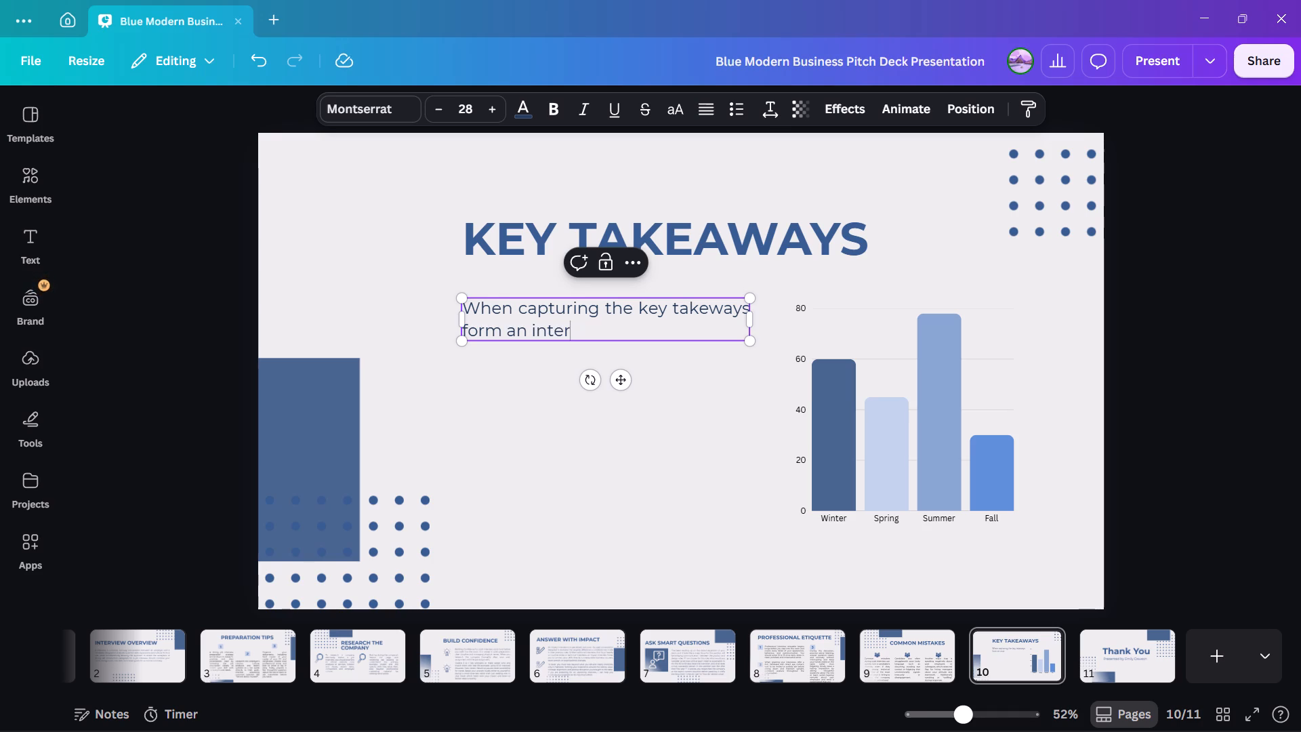
text(view)
key(space)
Continue the sentence after "interview" with "you should" in the "Key Takeaways" paragraph.
text(you ssho)
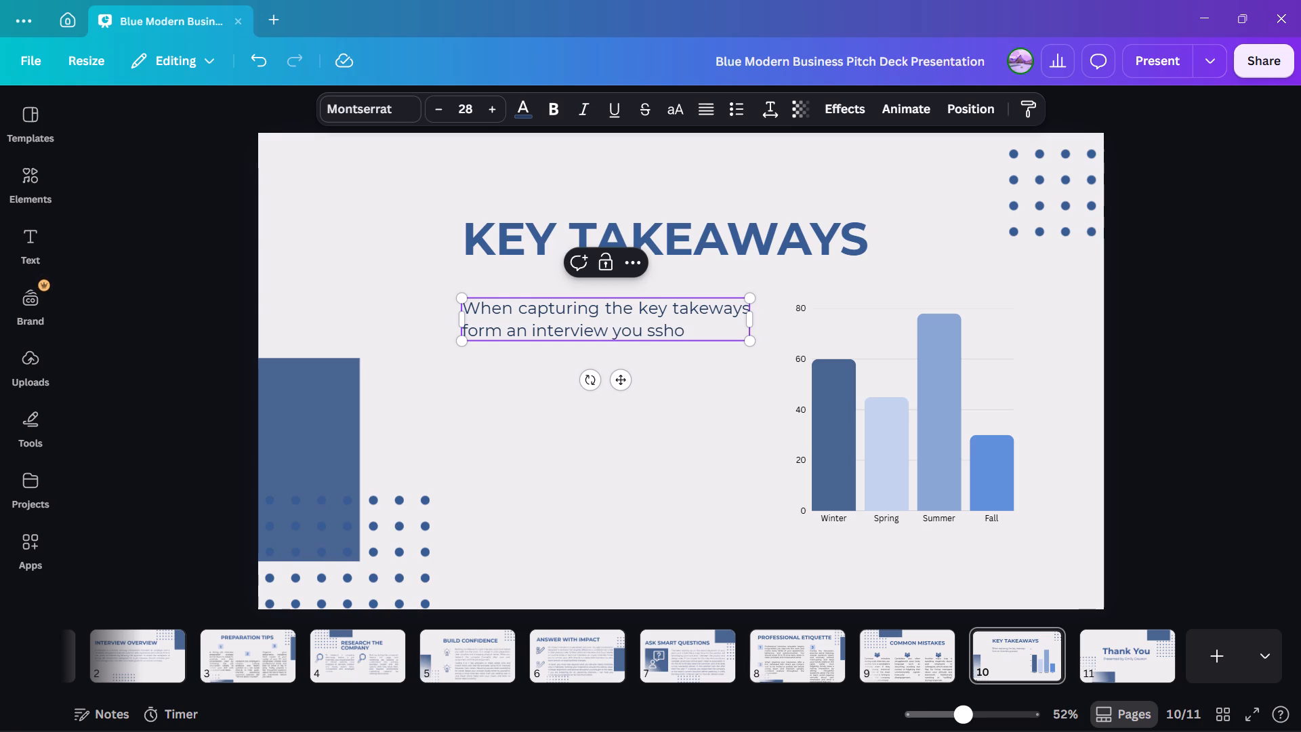
key(BackSpace)
key(BackSpace)
key(BackSpace)
text(ho)
text(ld)
key(BackSpace)
key(BackSpace)
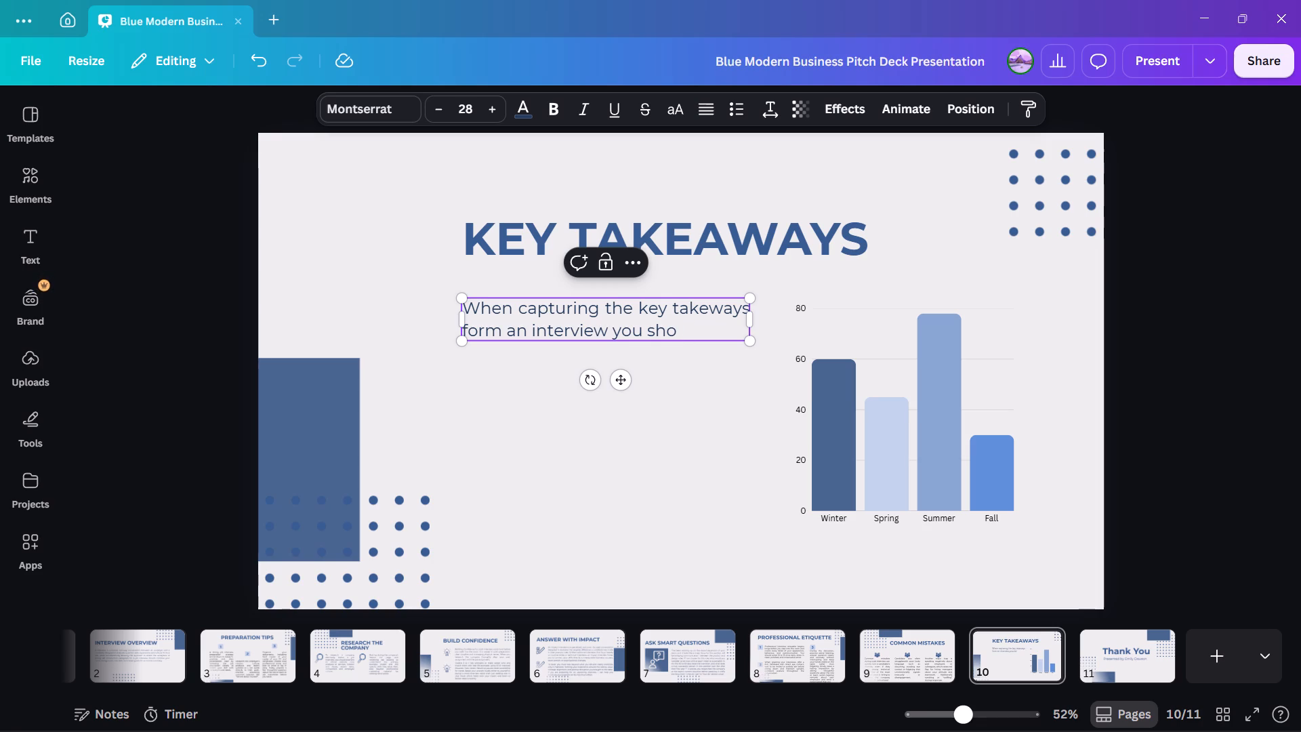
text(uld)
key(space)
Continue the "Key Takeaways" paragraph after "you should" with "synthesize the conversation into".
text(synthe)
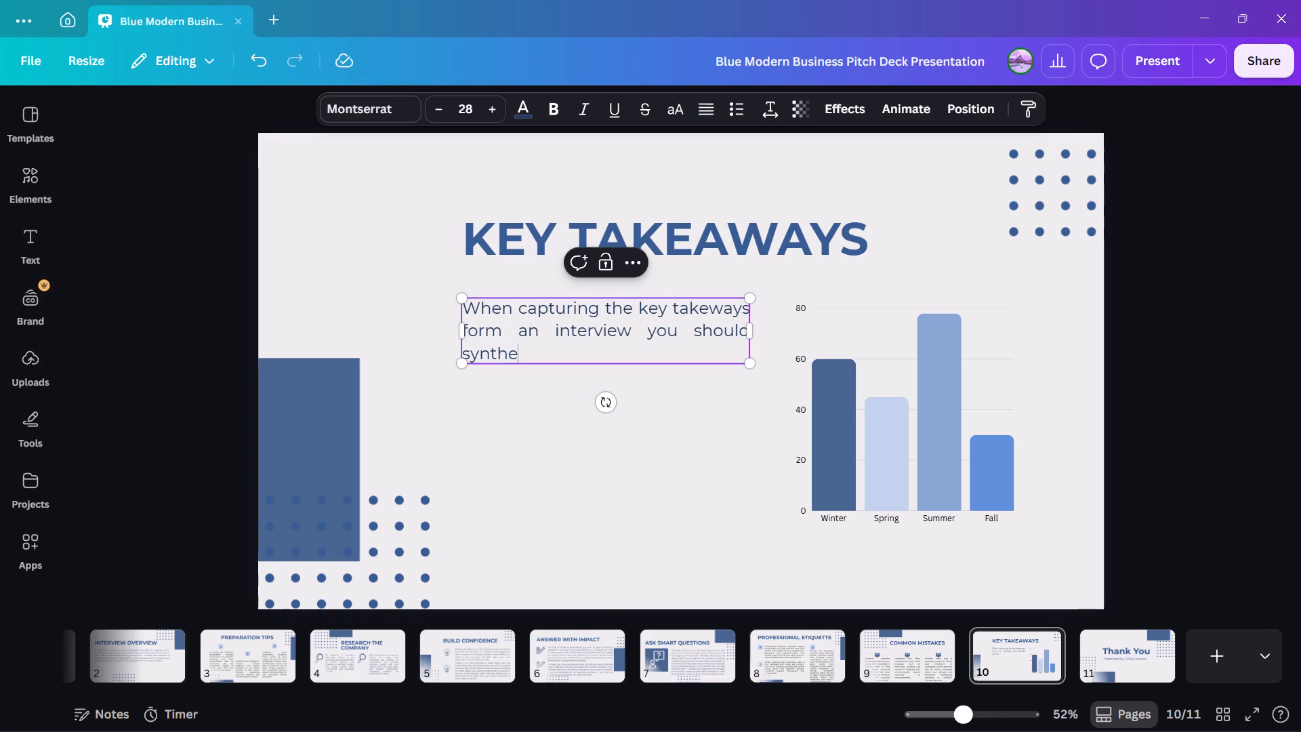
text(siz)
key(e)
key(space)
text(the)
key(space)
text(conversation)
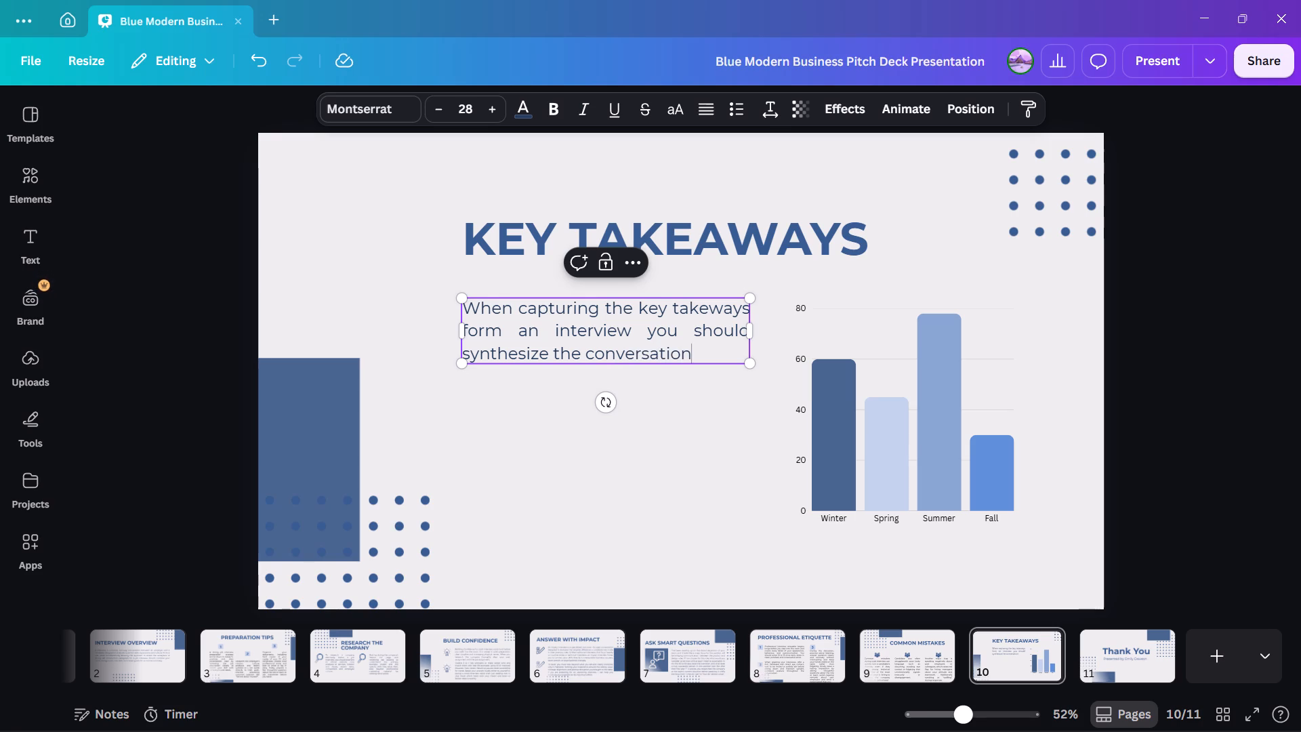
key(space)
text(into)
key(space)
Continue the "Key Takeaways" paragraph with "a cohesive paragraph that", fixing any typing slips in it.
text(a)
key(space)
text(ch)
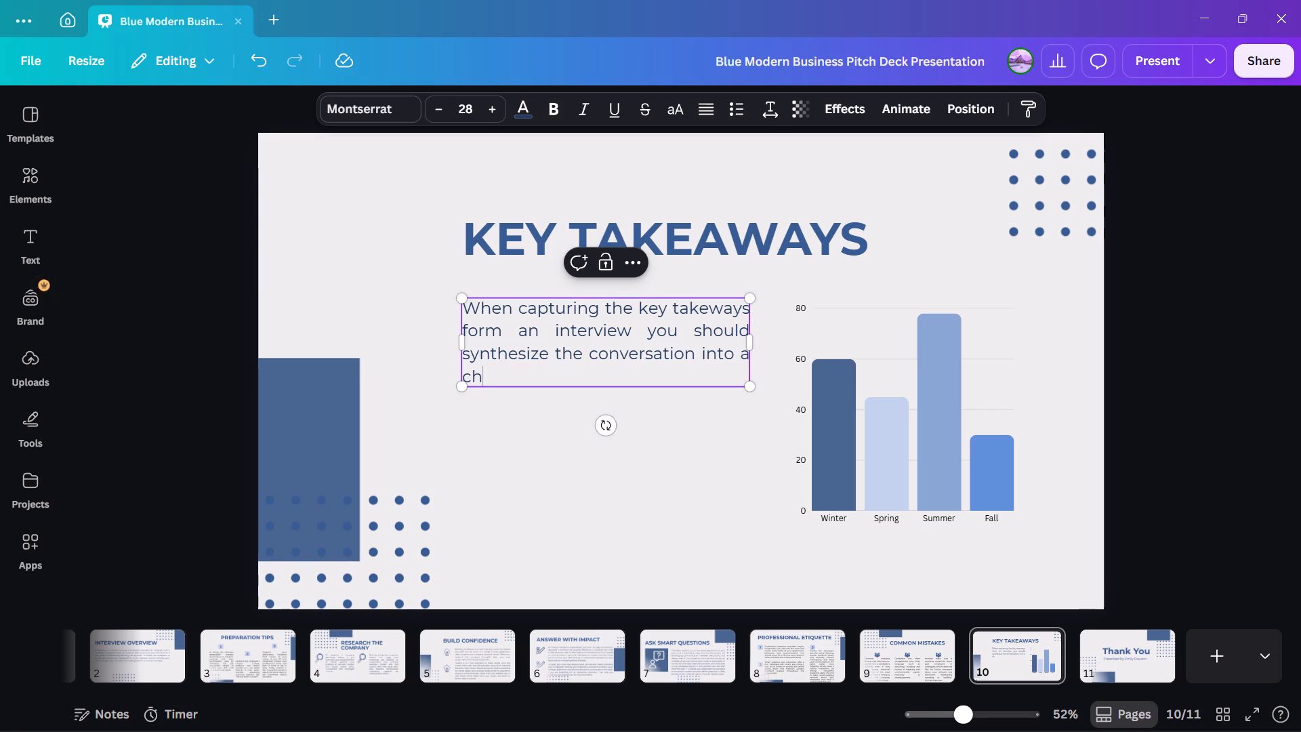
key(BackSpace)
text(oh)
text(esive)
key(space)
key(p)
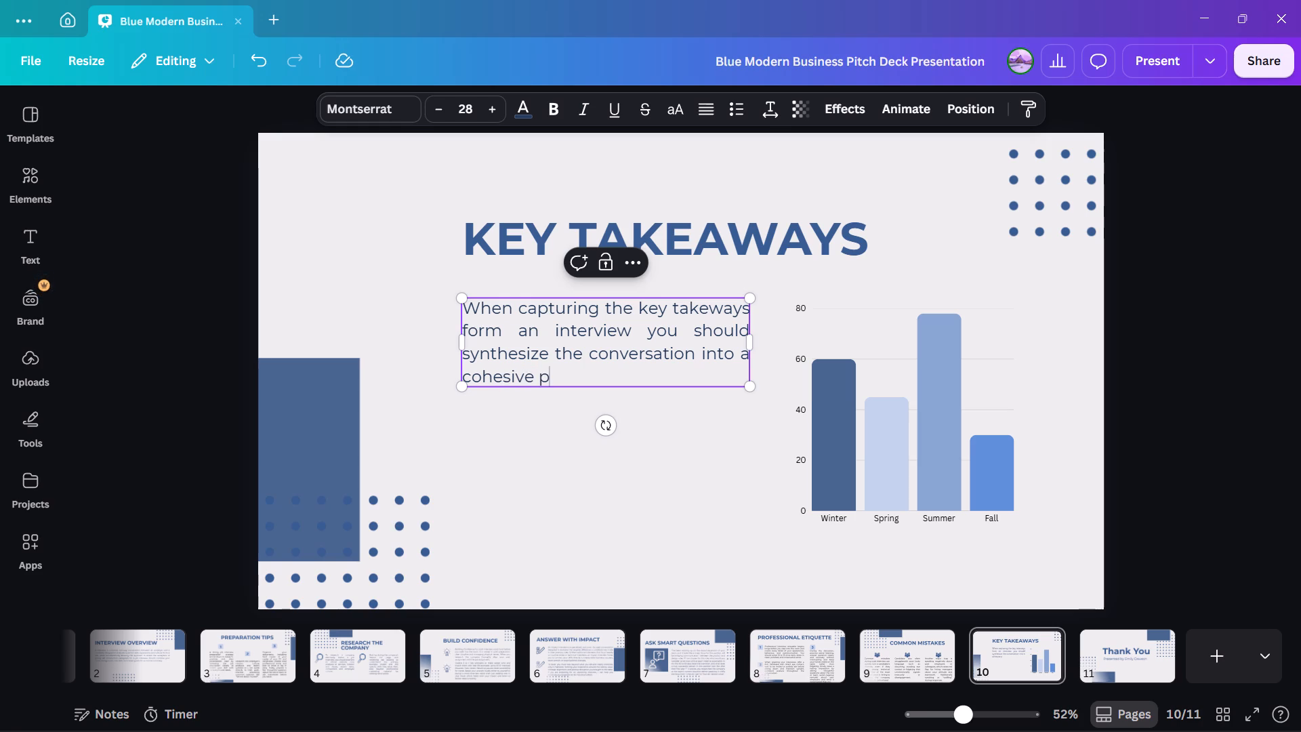
text(aragrap)
key(g)
key(BackSpace)
text(h that)
key(space)
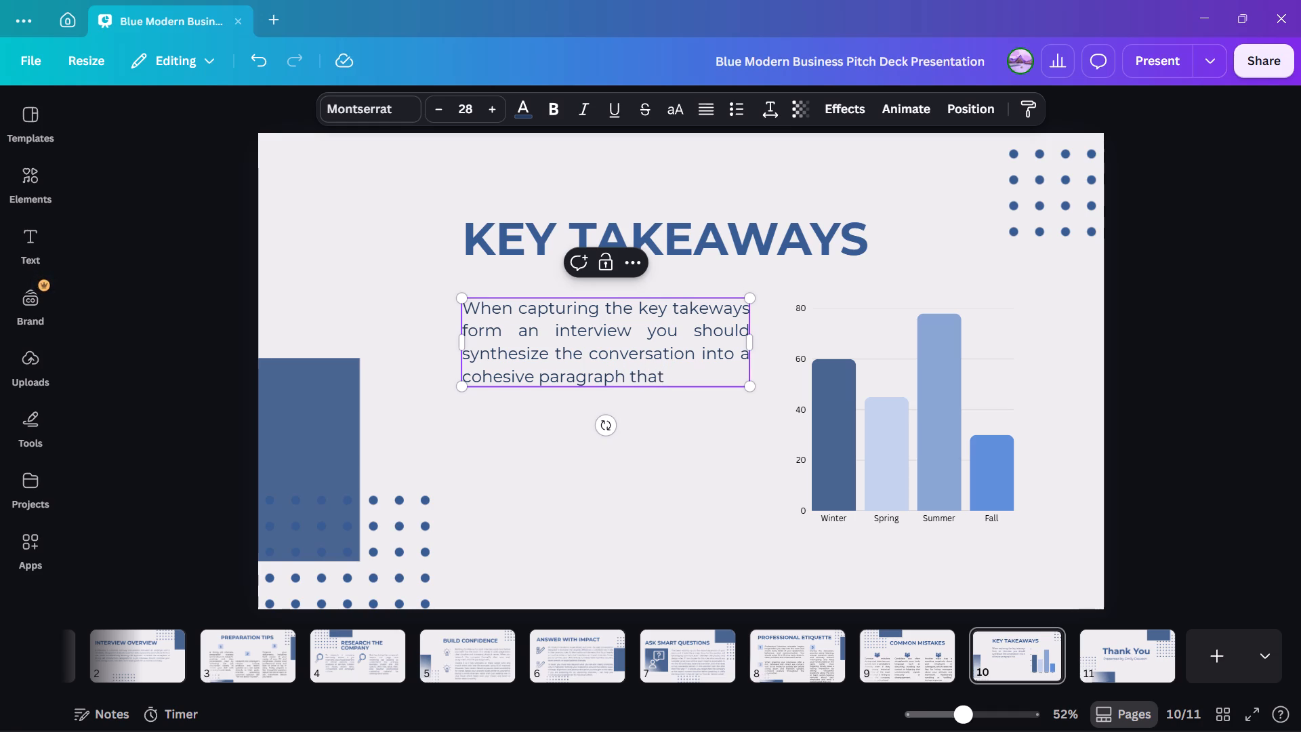
Continue the "Key Takeaways" sentence with "highlight the subject's summary", correcting any mistyped letters in the phrase.
text(highlight)
key(space)
text(the)
key(space)
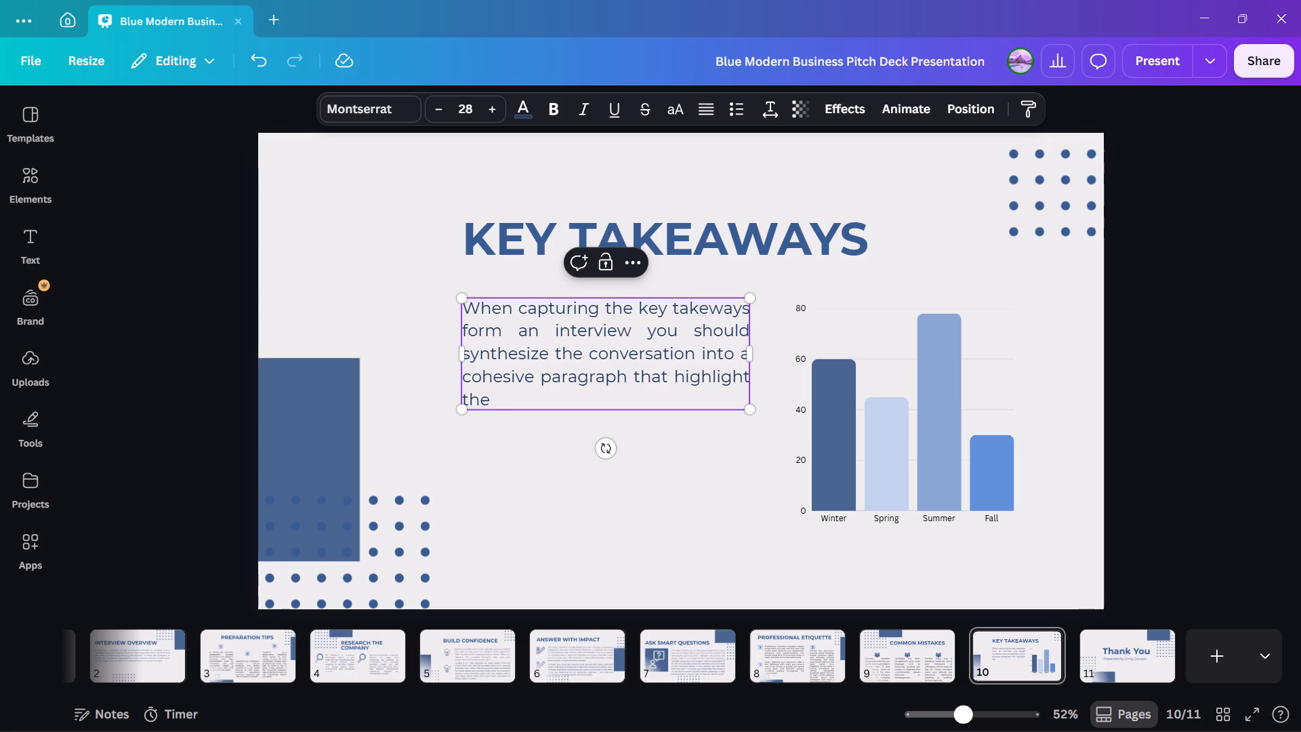
text(fr)
key(BackSpace)
key(BackSpace)
text(subject)
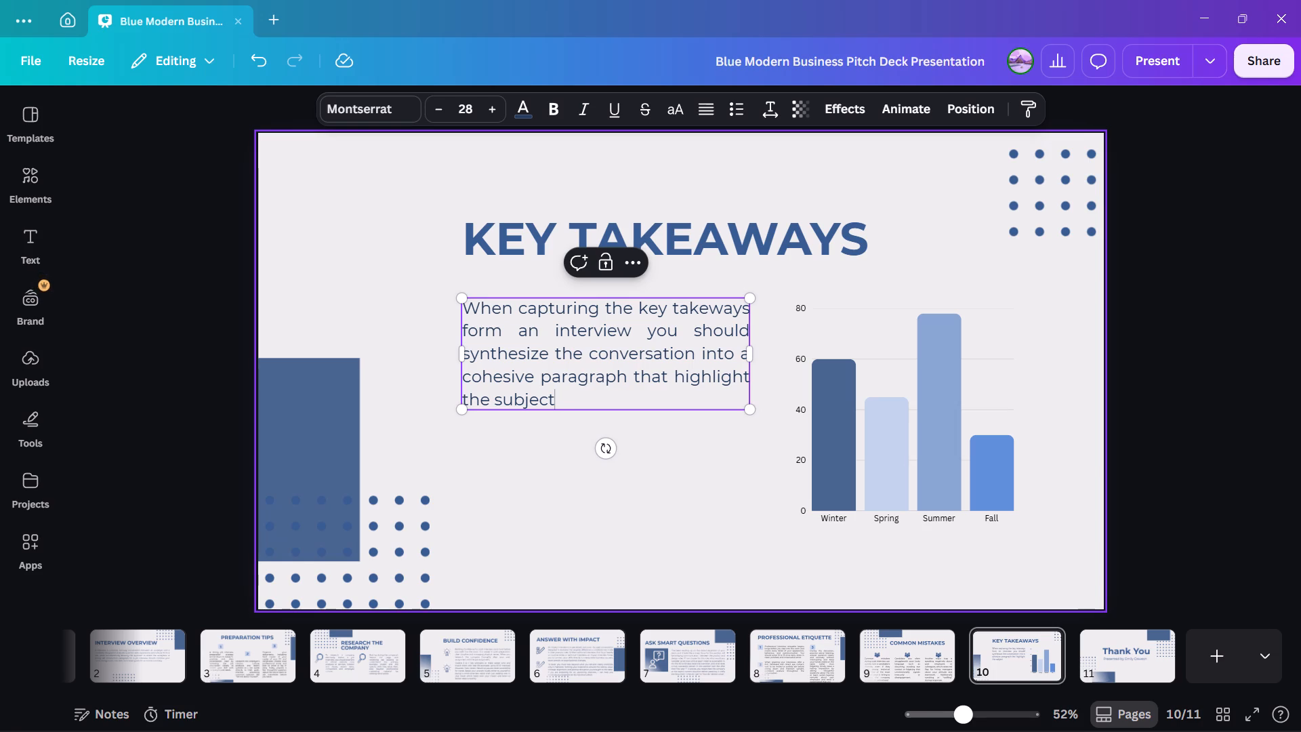
key(BackSpace)
text('s)
key(space)
key(BackSpace)
key(BackSpace)
key(BackSpace)
key(t)
text('s summary)
key(space)
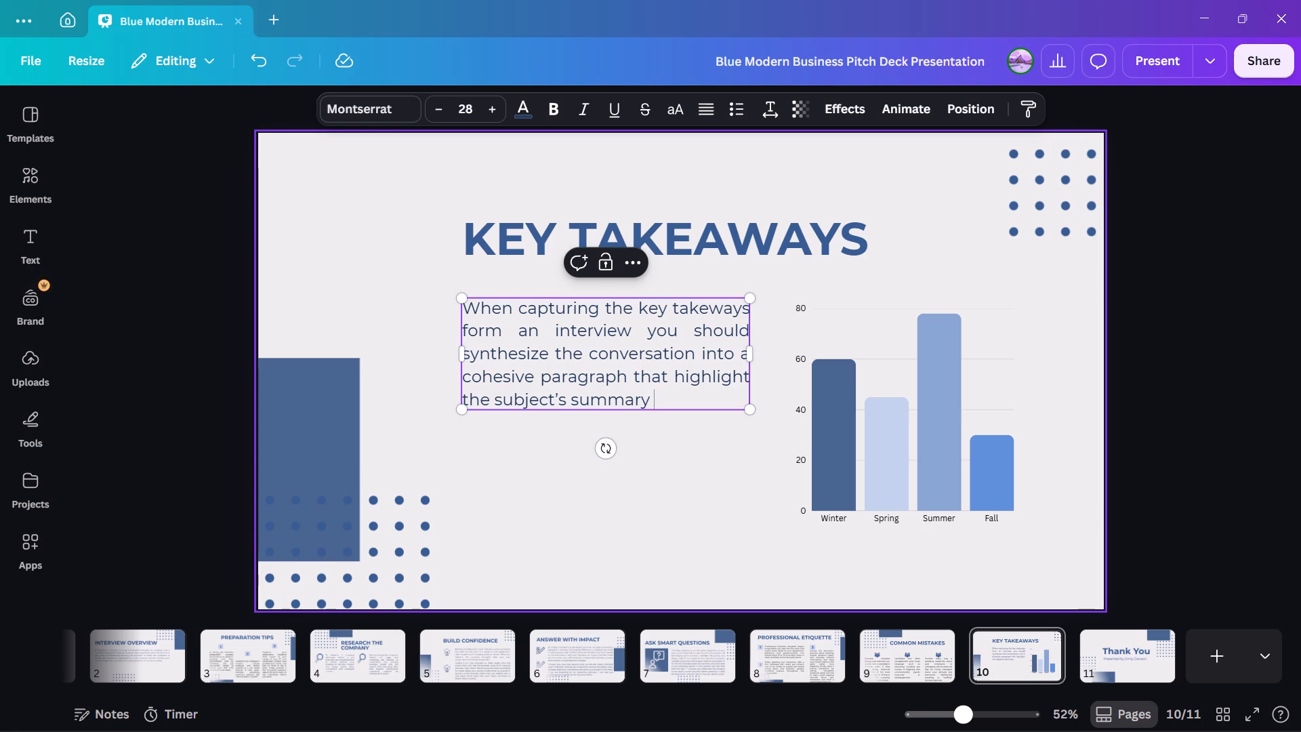
Add "primary insights, core arguments, and overreacting message" after "summary" in the "Key Takeaways" paragraph.
text(primary ins)
key(i)
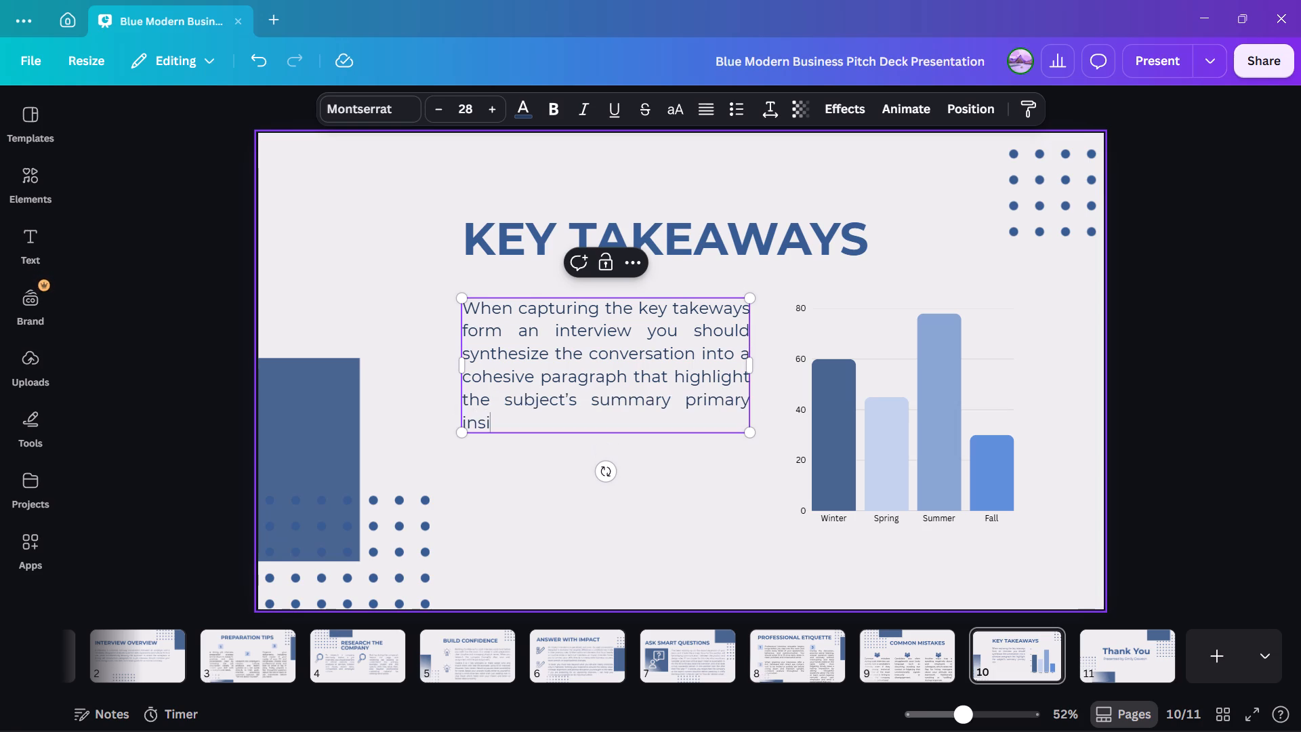
text(ghts)
key(space)
key(BackSpace)
text(, core)
key(space)
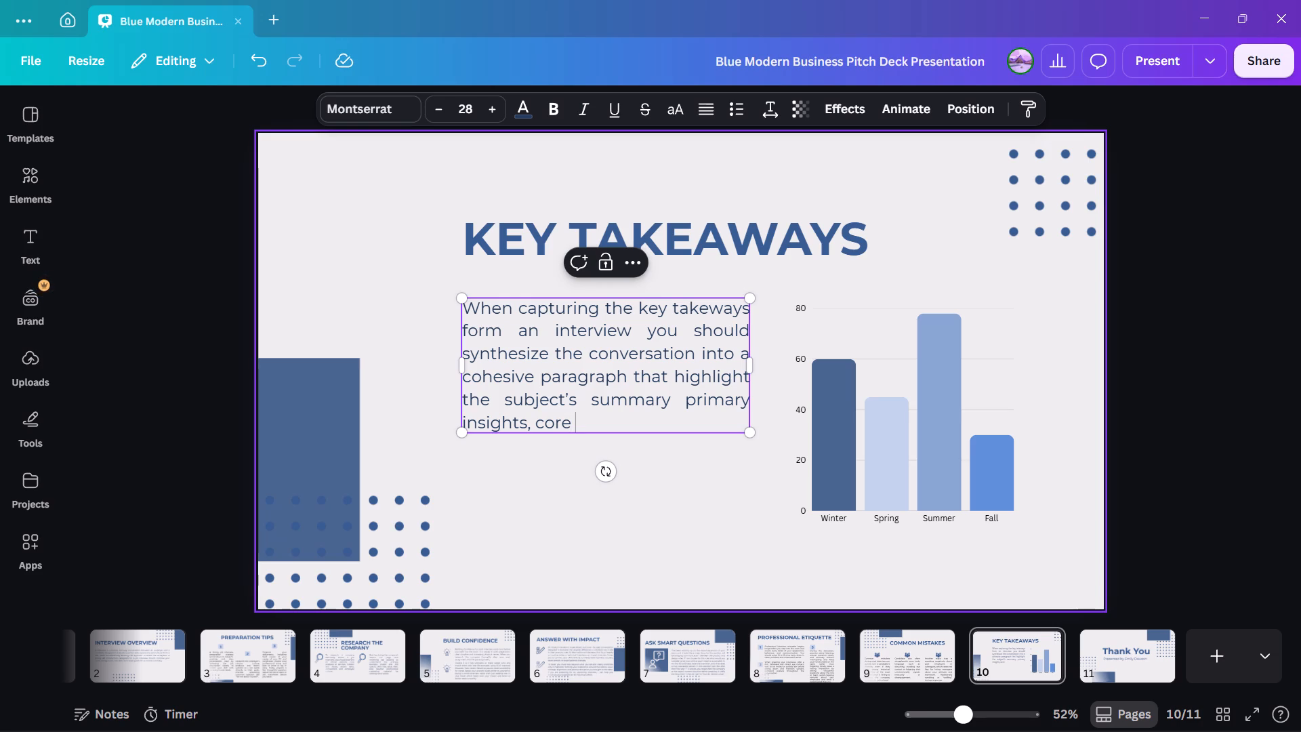
text(arguments,)
key(space)
text(and overreacting message)
key(space)
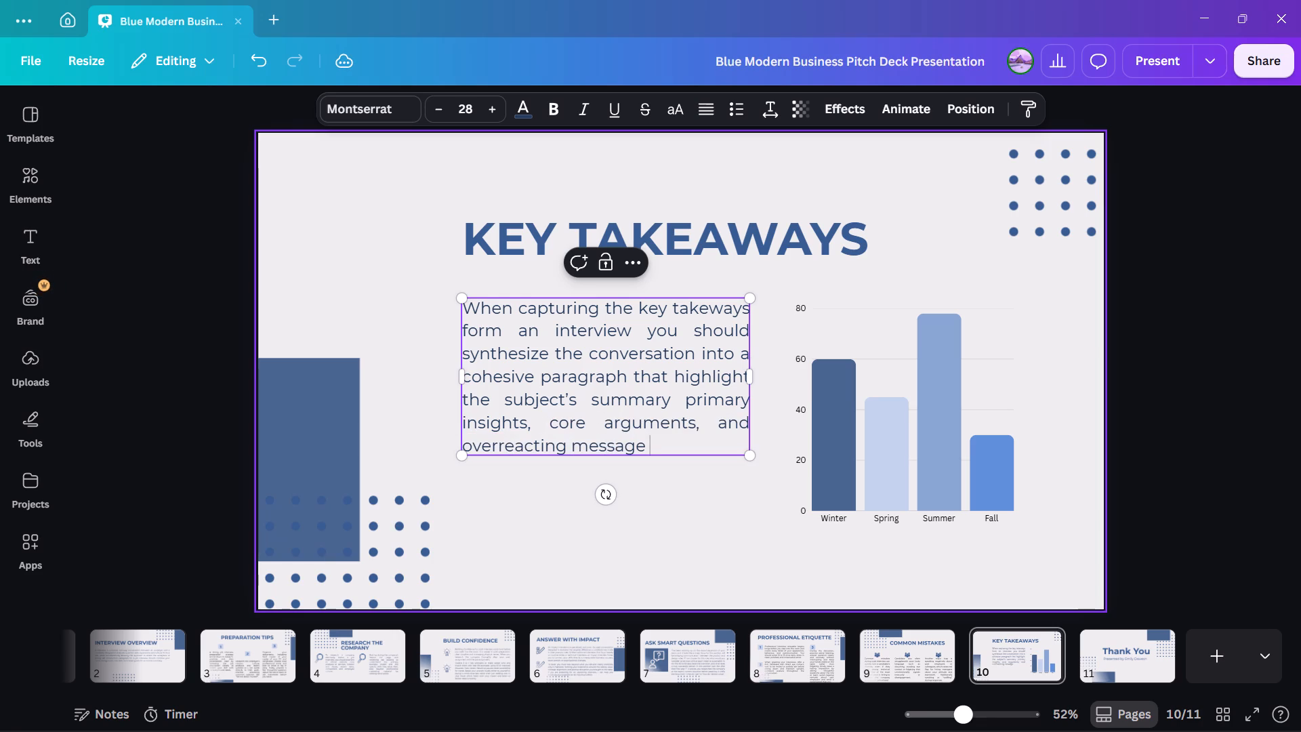
End the sentence with a period and begin another reading "Start by farming the context starting who was interviewed".
key(BackSpace)
text(. Start by)
key(space)
text(farming)
key(space)
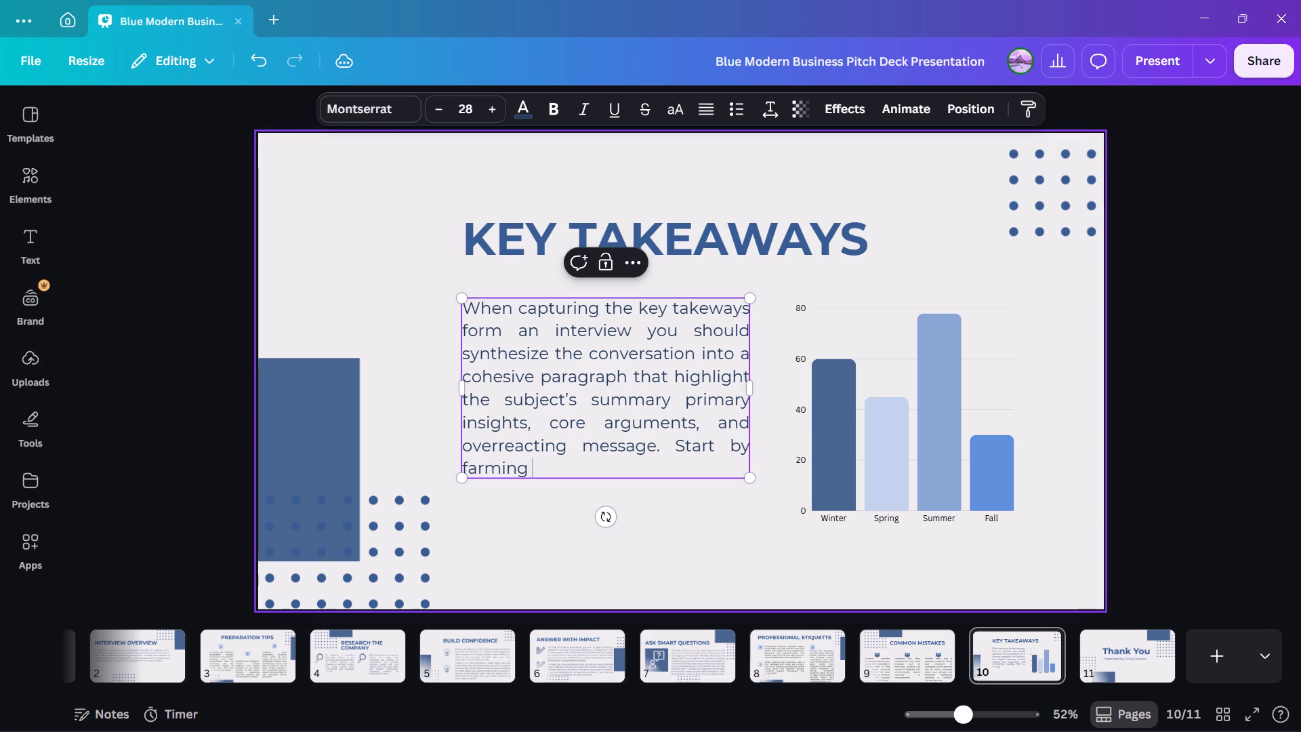
text(the context)
key(space)
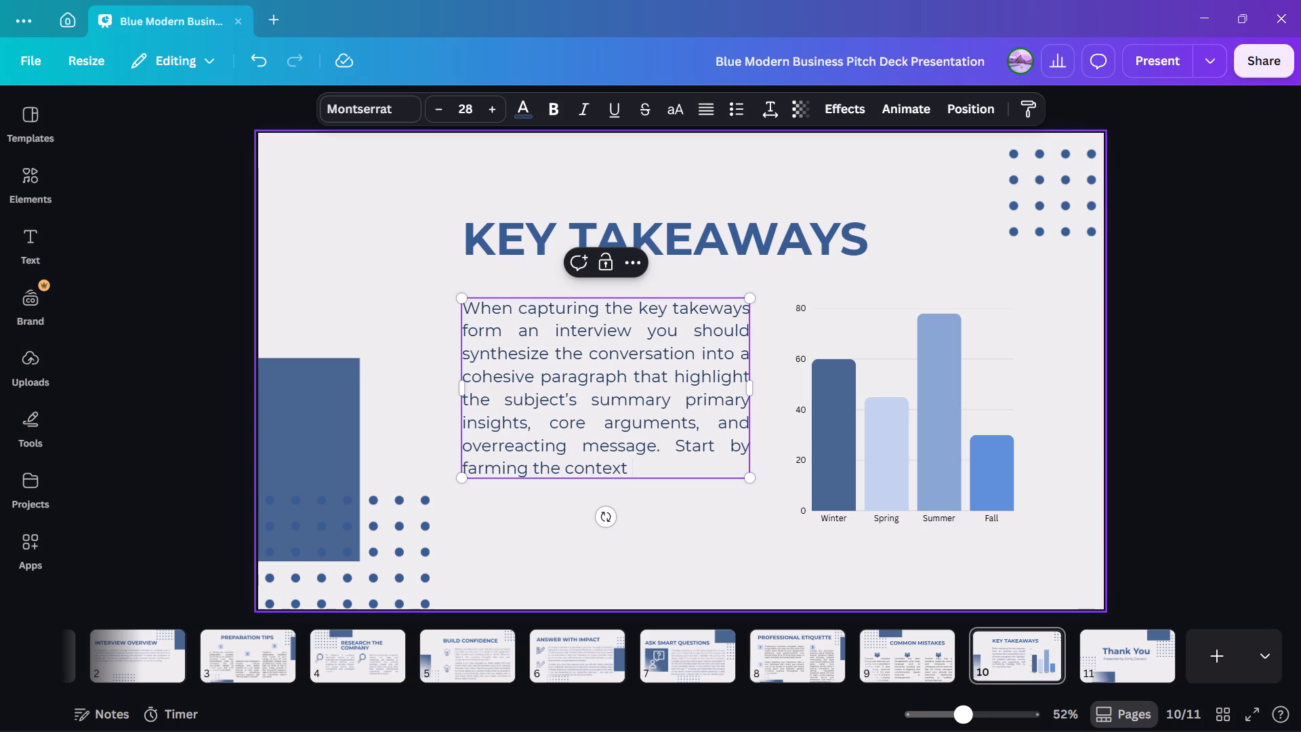
text(start)
text(ing who was)
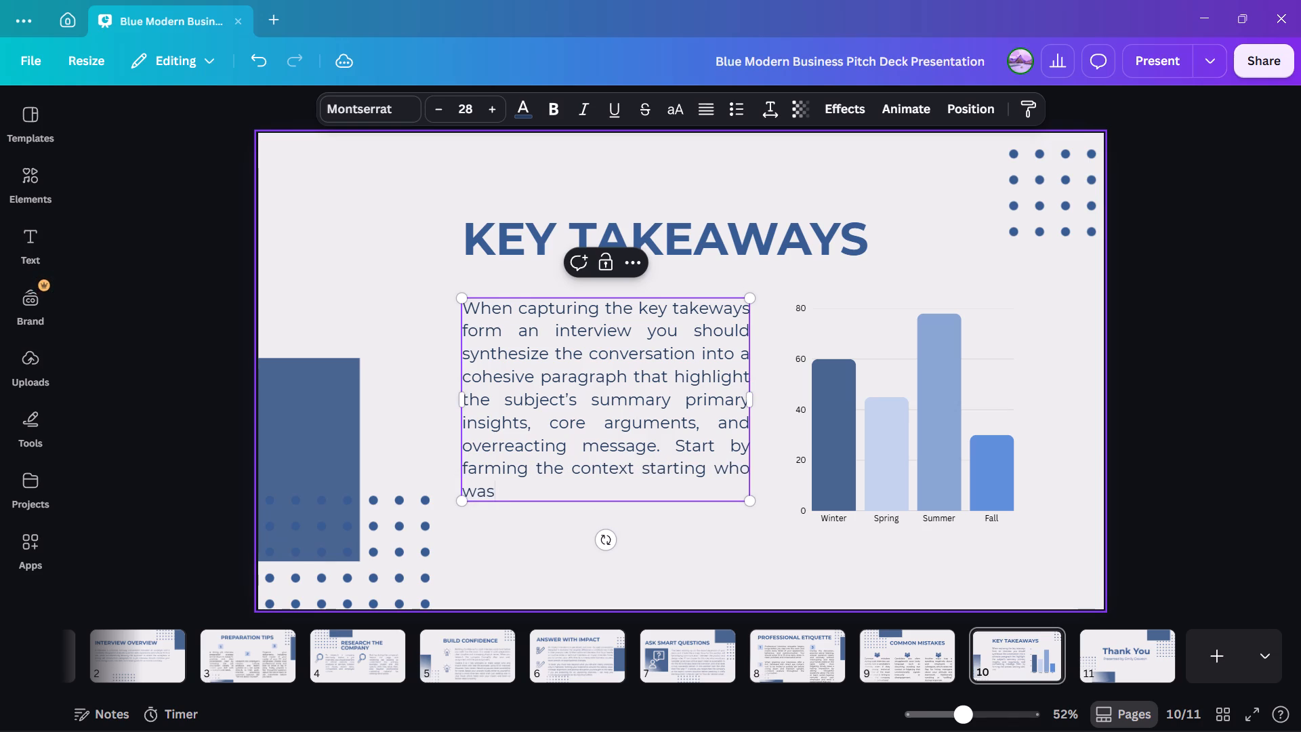
key(space)
text(interviewed)
key(space)
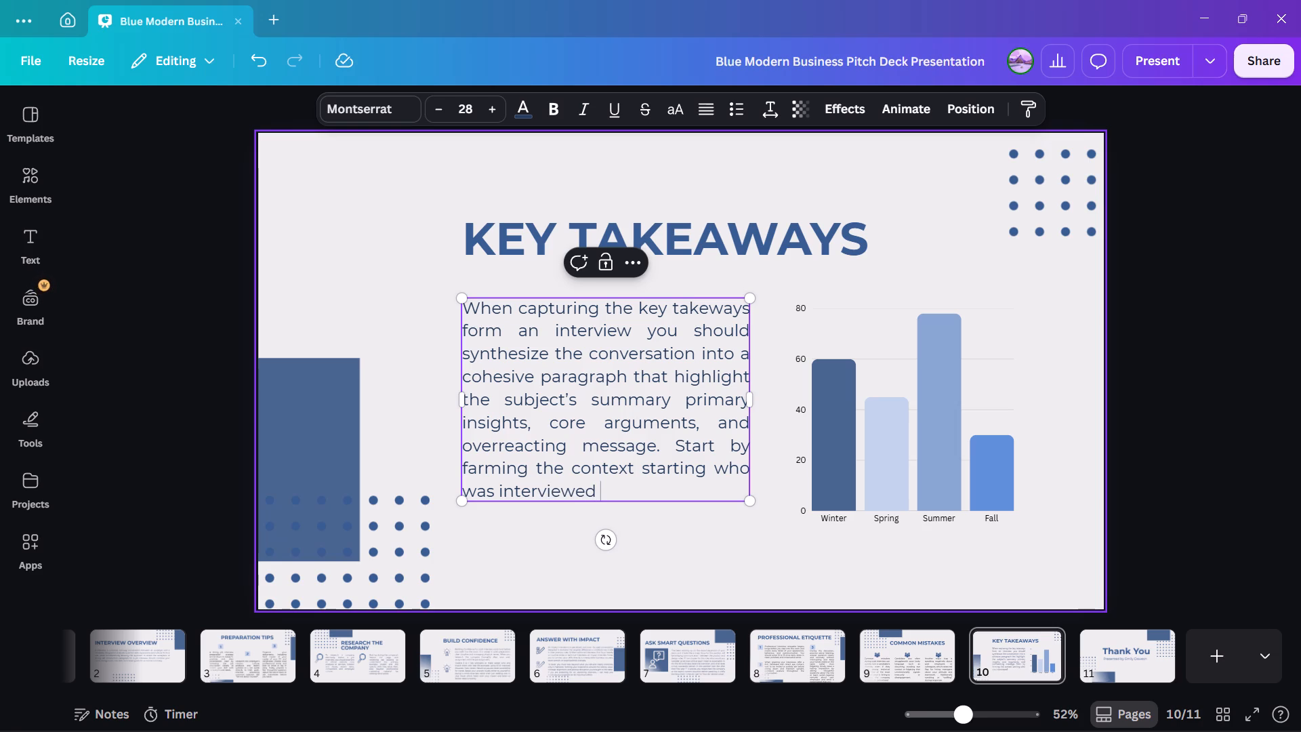
Continue the second "Key Takeaways" sentence after "who was interviewed" with "and the main topic discussed before transtioning".
text(and the main topic)
key(space)
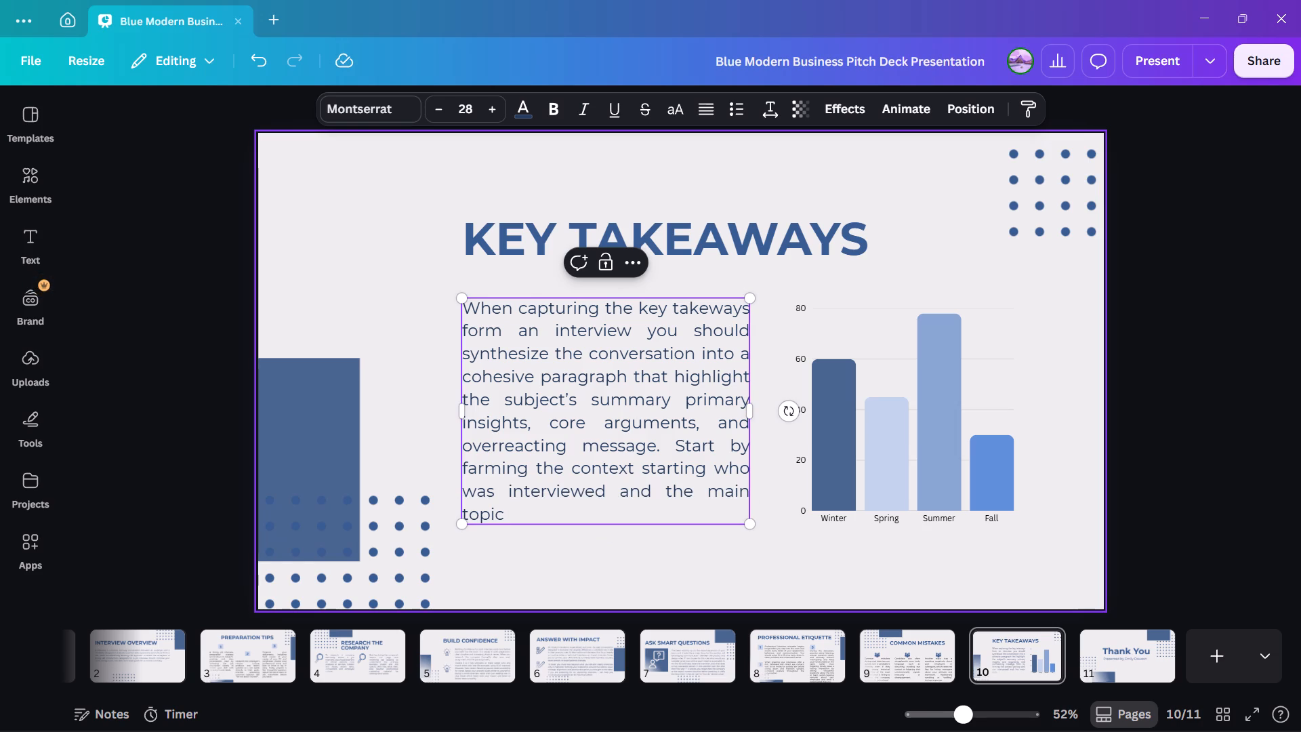
text(discussed)
key(space)
text(befor)
key(space)
key(BackSpace)
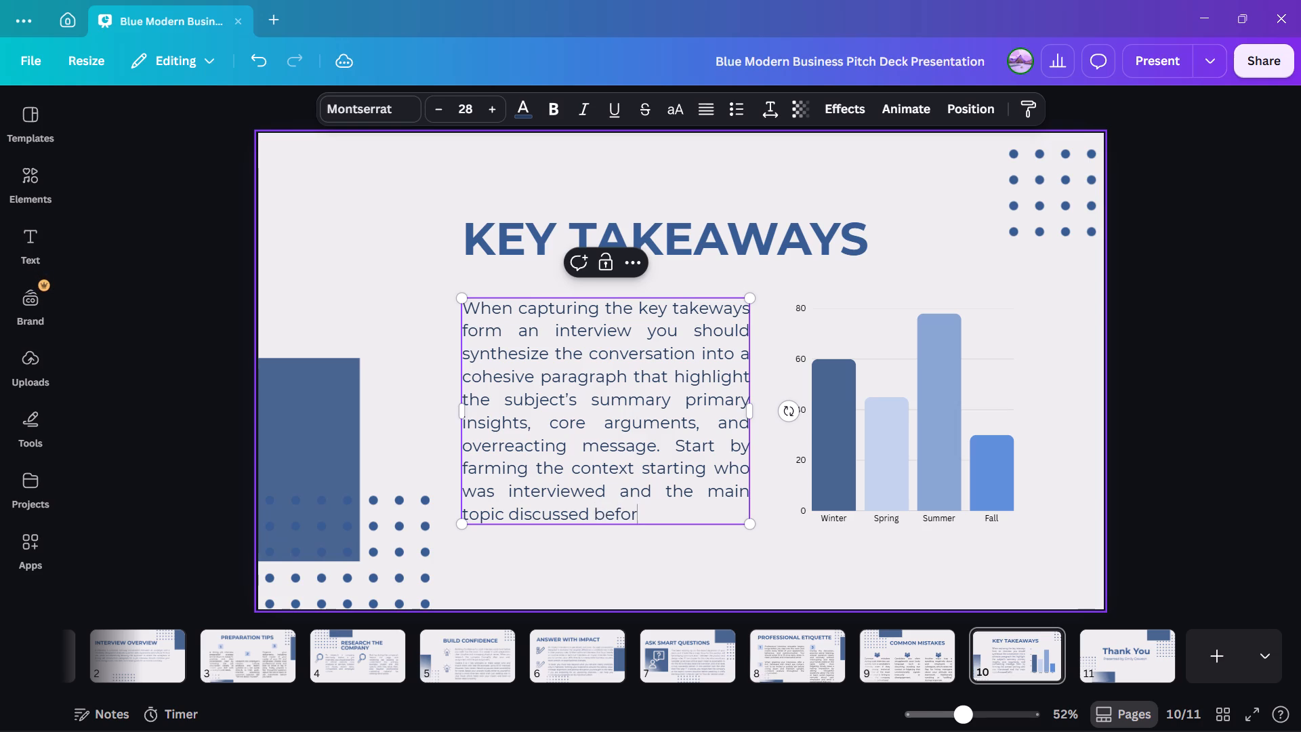
text(e tr)
text(ans)
text(tio)
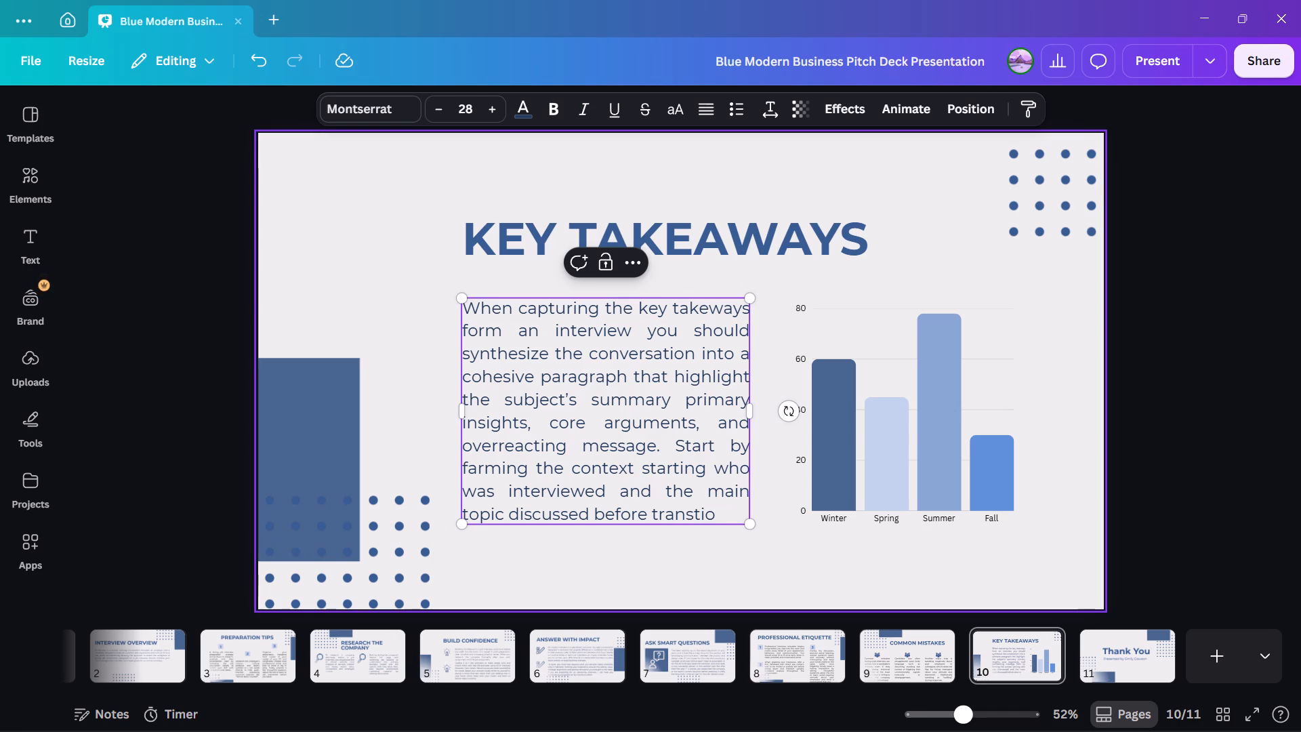
text(ning)
key(space)
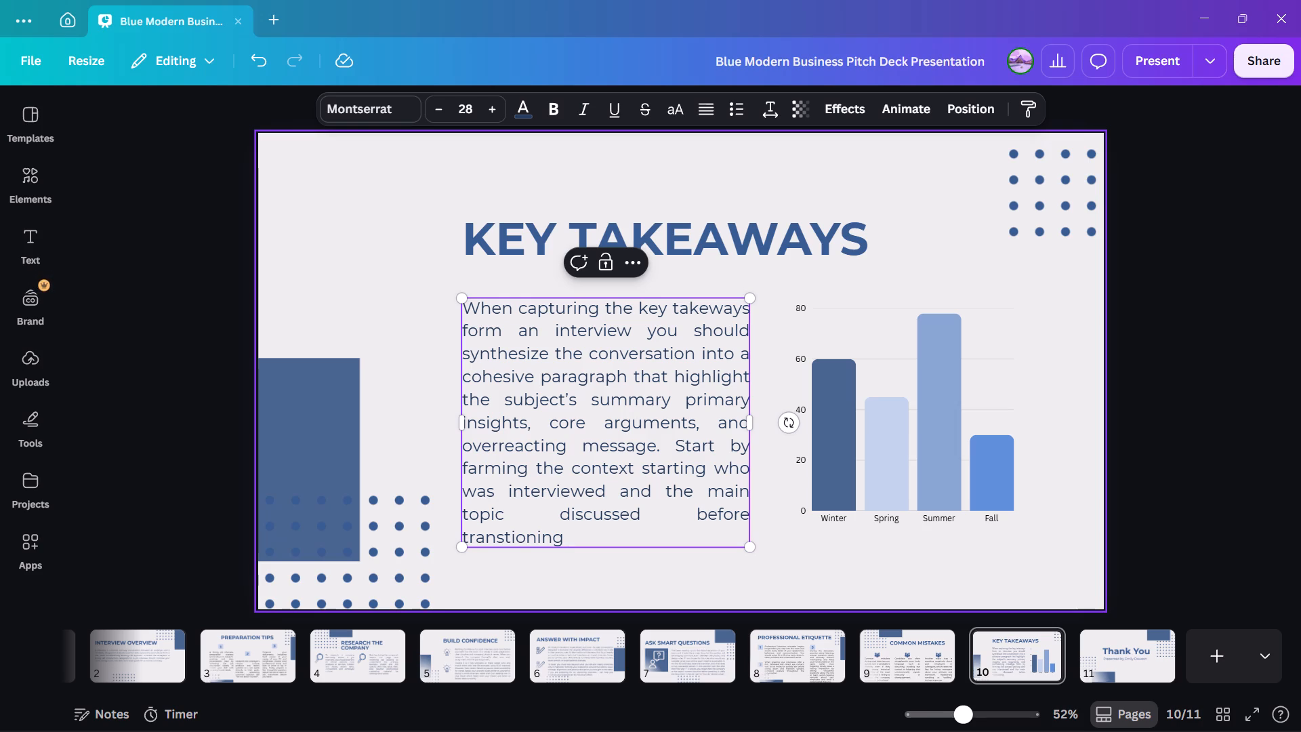
Add "into their most significant breakthrough" to the second sentence of the "Key Takeaways" paragraph.
text(into their)
key(space)
text(most significant)
key(space)
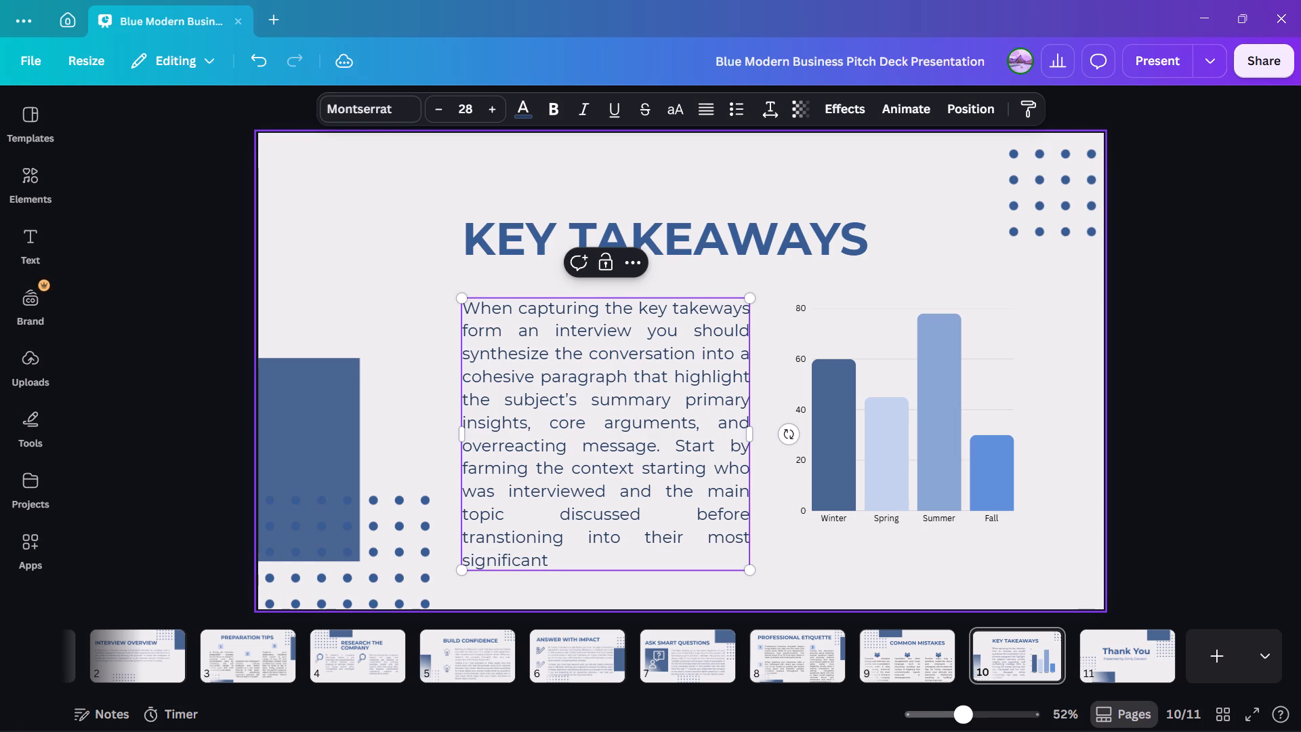
text(breakthrough)
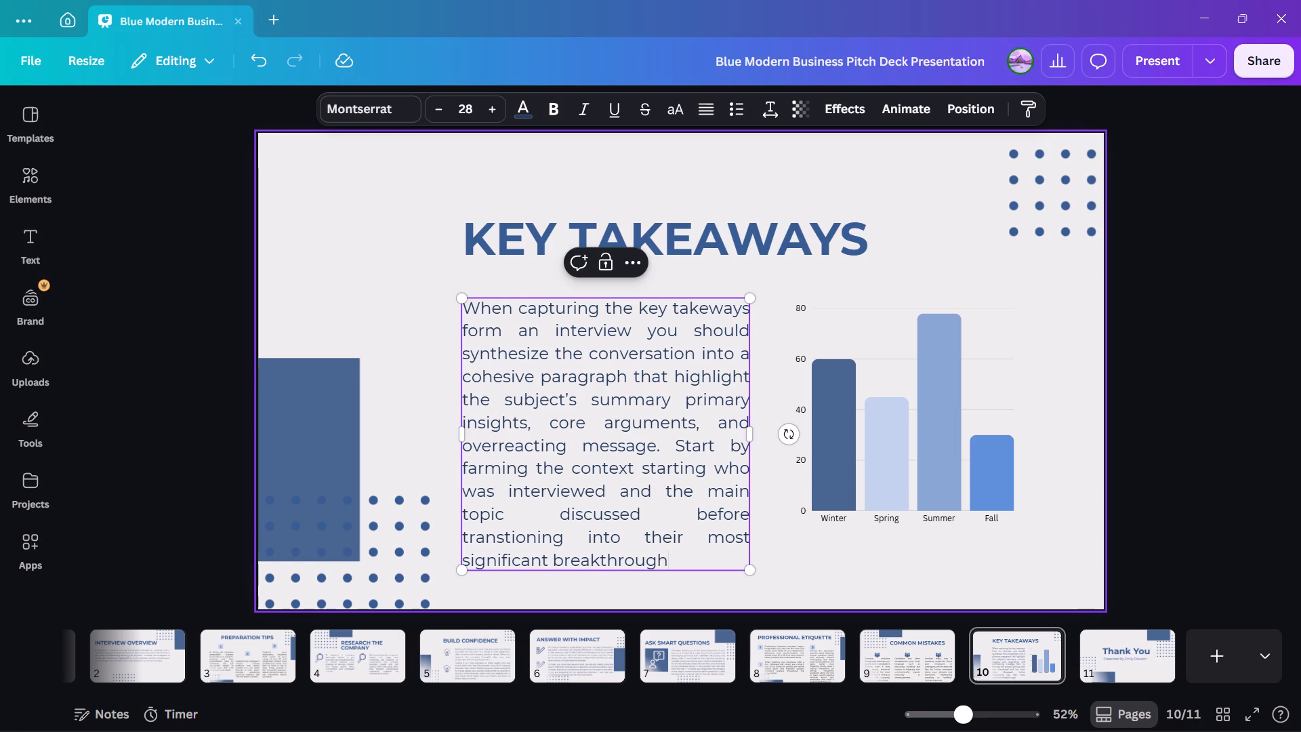
Finish the "Key Takeaways" sentence with "or professional opinions.", correcting the mistyped characters in "professional".
key(space)
text(or)
key(space)
text(prof)
text(esss)
key(equal)
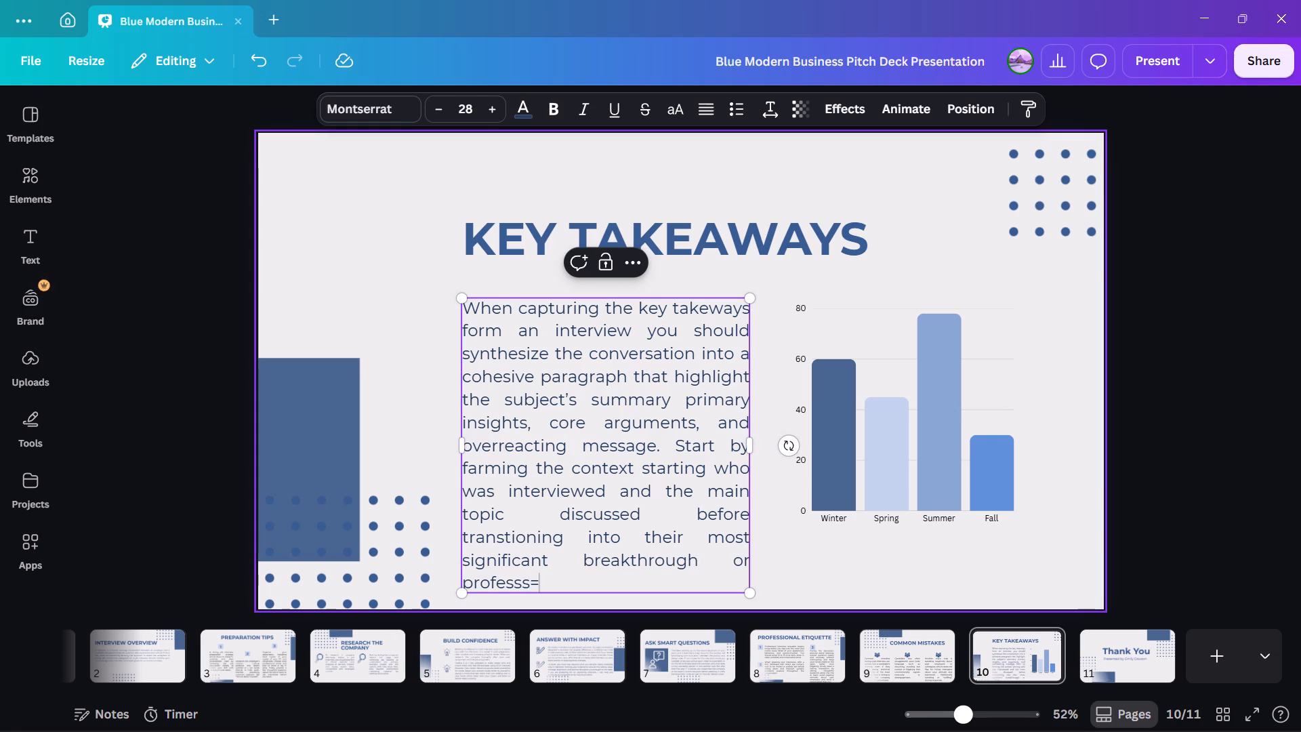
key(BackSpace)
key(BackSpace)
text(ional)
key(space)
text(opinions.)
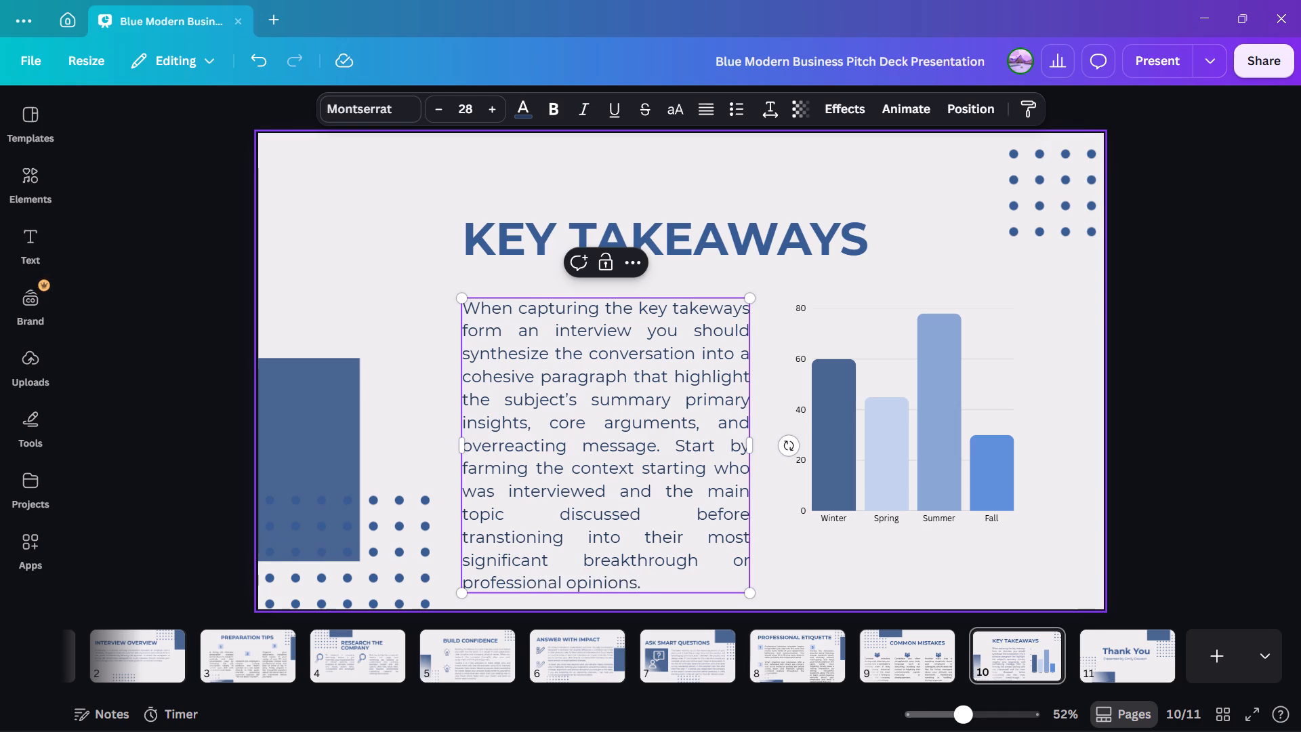